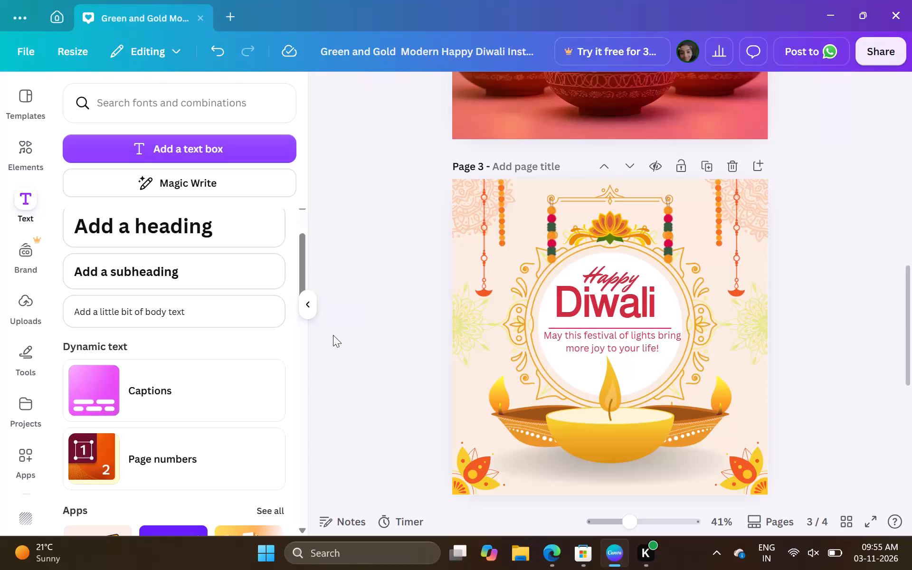
Open the elements library and enter "diyas" as the search term.
scroll(609, 285, "up", 3)
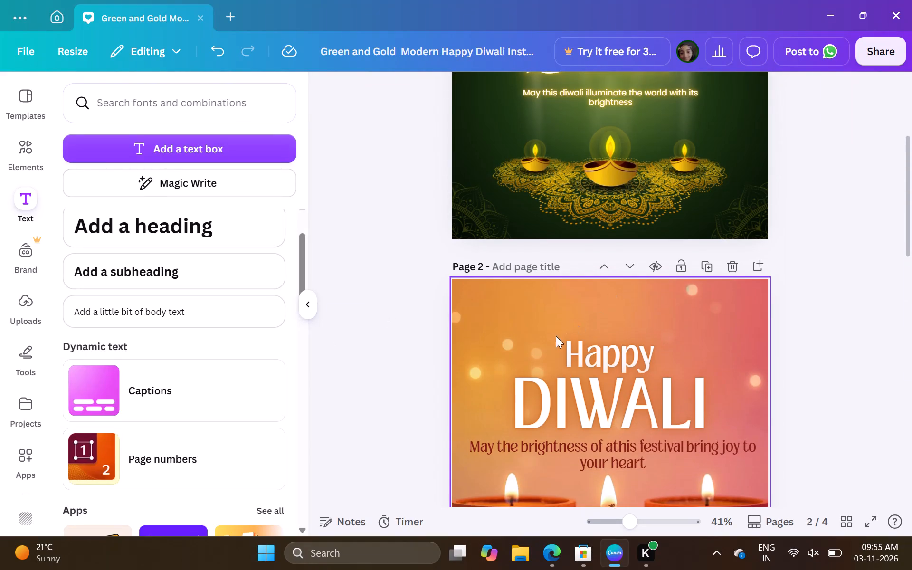
left_click(552, 337)
left_click(508, 340)
scroll(508, 340, "down", 1)
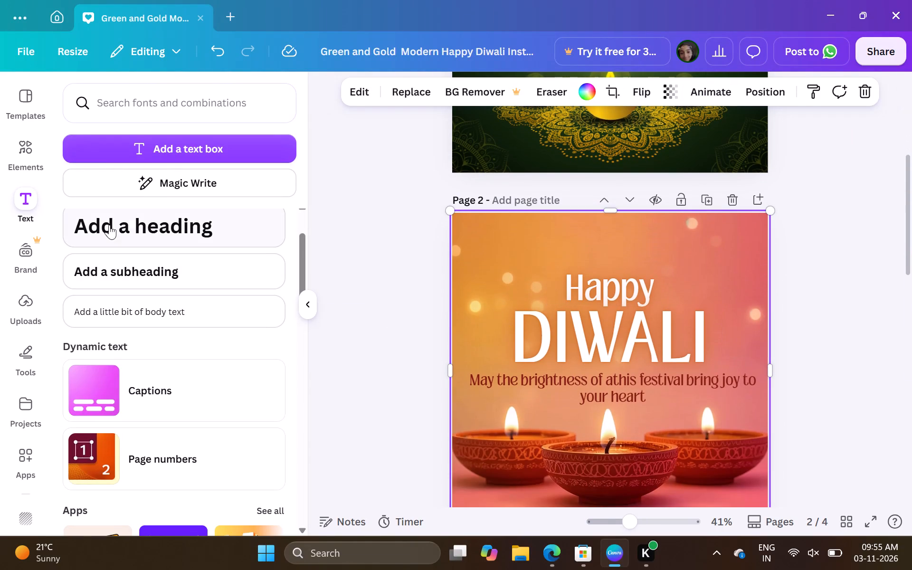
left_click(30, 152)
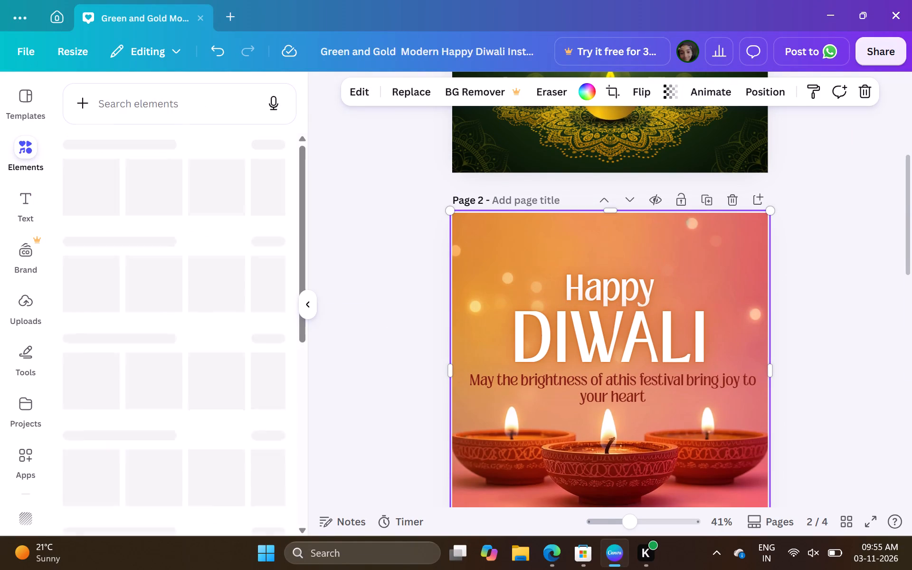
left_click(161, 106)
type("diyas")
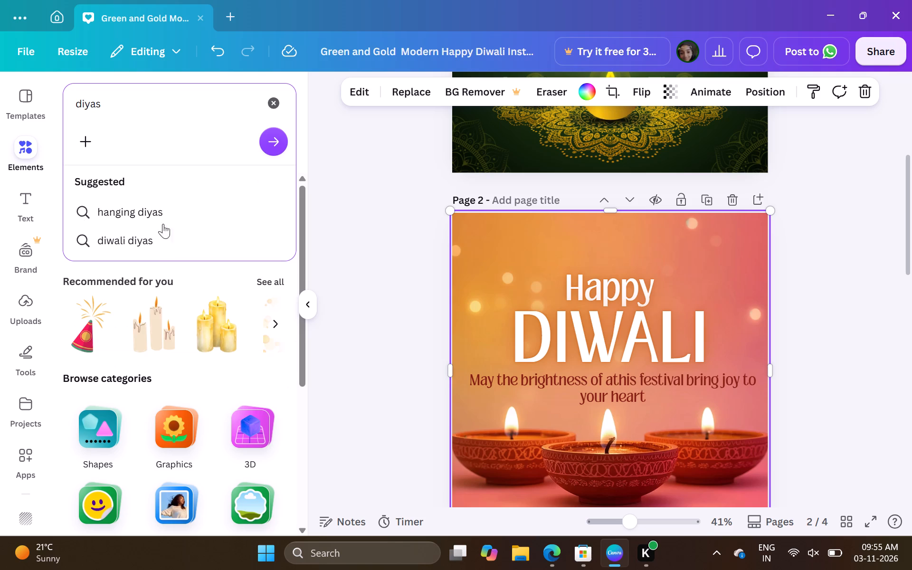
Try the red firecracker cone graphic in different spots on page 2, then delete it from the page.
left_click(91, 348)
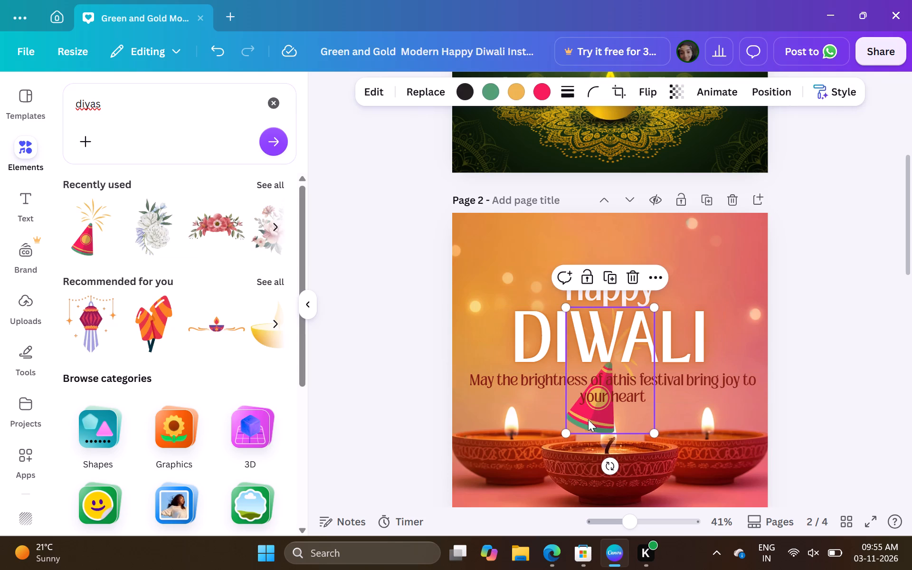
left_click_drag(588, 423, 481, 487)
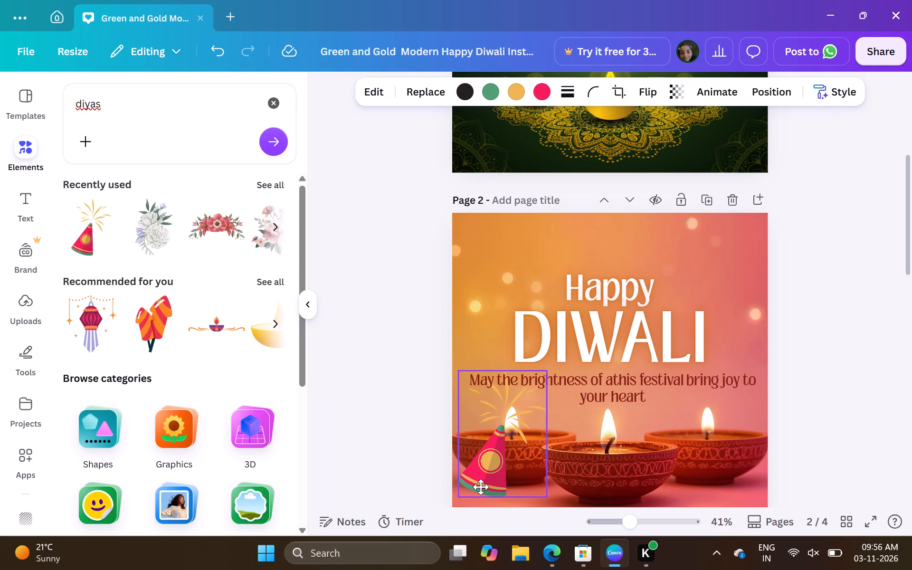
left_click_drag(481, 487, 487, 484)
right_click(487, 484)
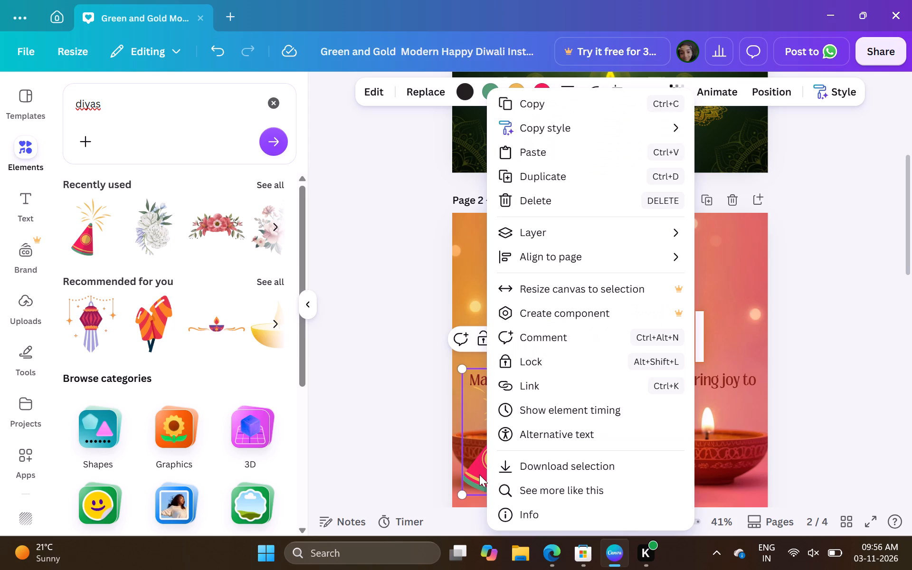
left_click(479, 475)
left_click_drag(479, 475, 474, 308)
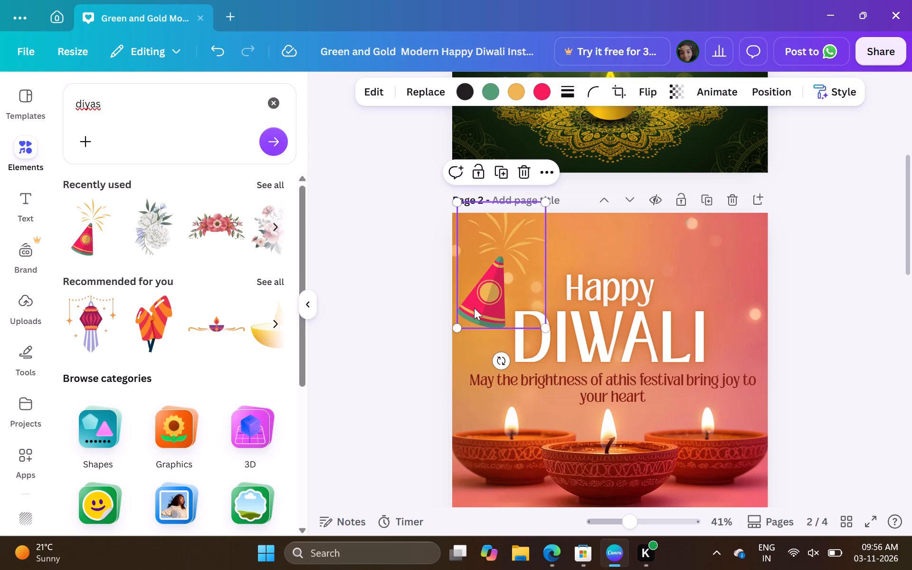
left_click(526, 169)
Add a new blank page after page 4, at the end of the design.
scroll(513, 272, "down", 4)
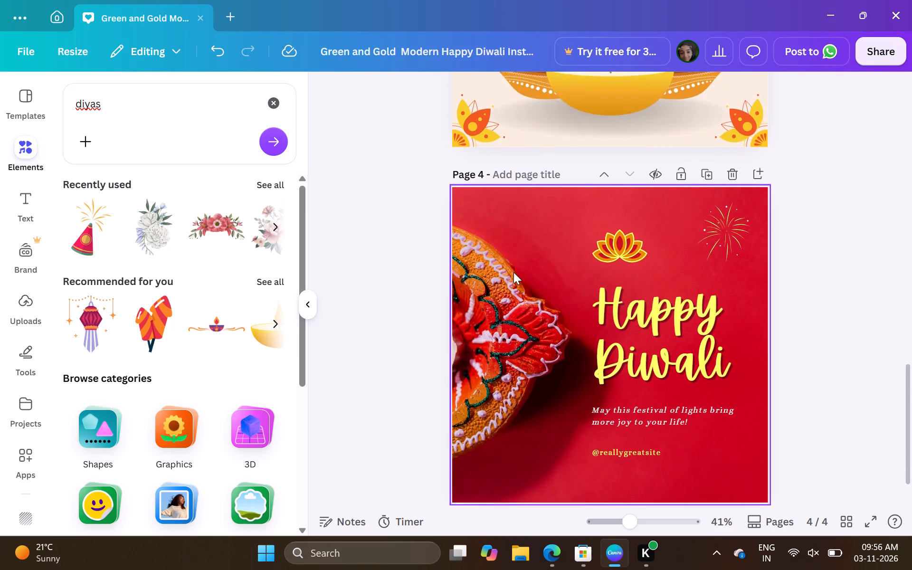
scroll(513, 272, "down", 1)
left_click(522, 481)
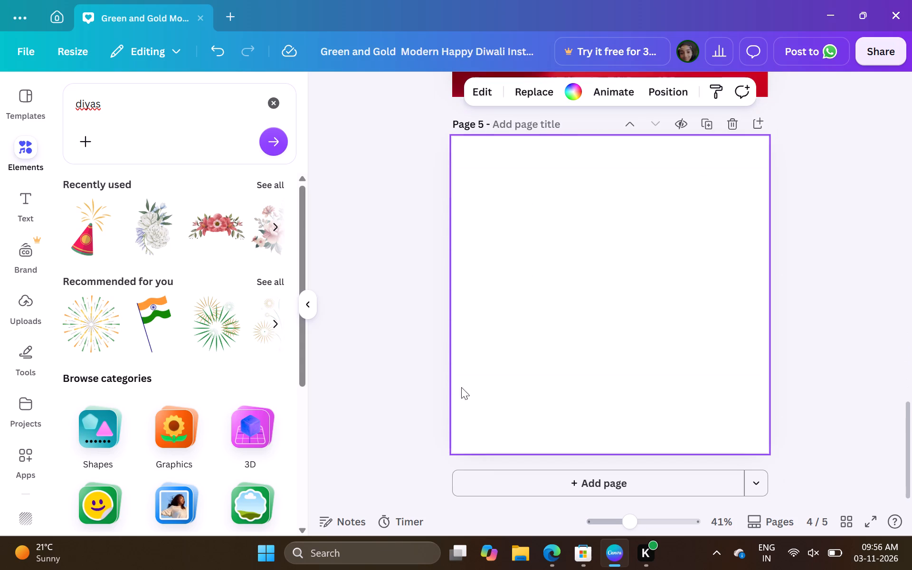
Place the recently used firecracker cone graphic in the lower-left corner of page 5 and enlarge it slightly.
left_click_drag(82, 244, 450, 401)
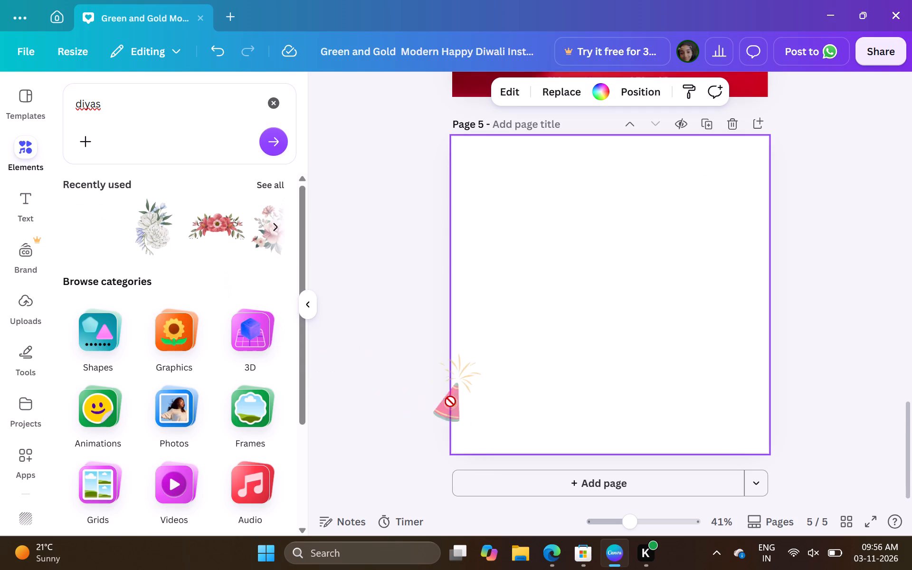
left_click_drag(450, 401, 482, 342)
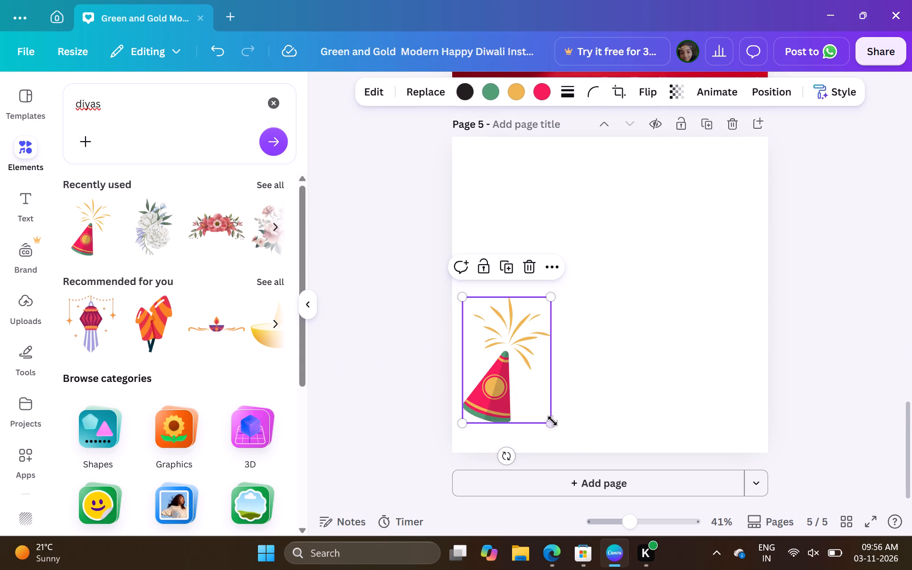
left_click_drag(552, 419, 572, 445)
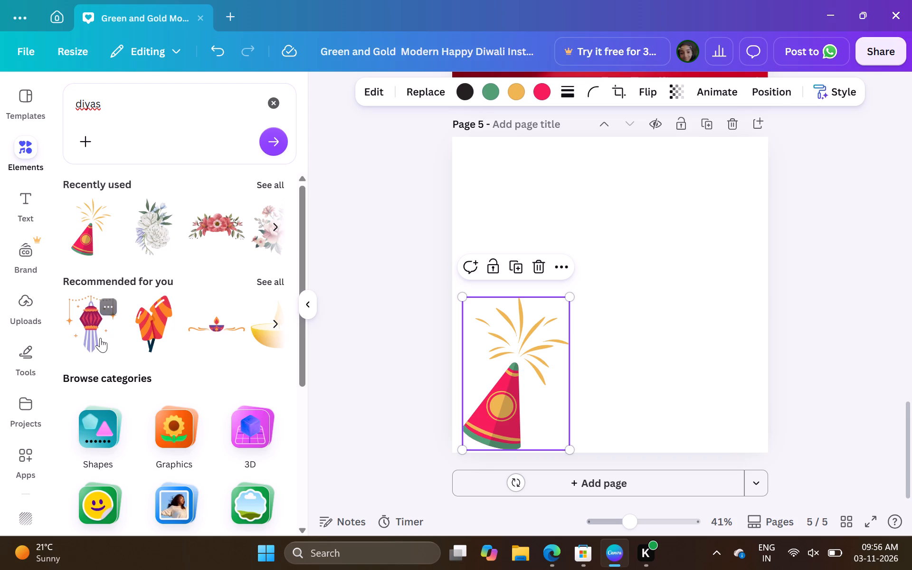
Add the recommended hanging lantern graphic to page 5, scale it down and fit it into the page's upper-left corner.
left_click(100, 338)
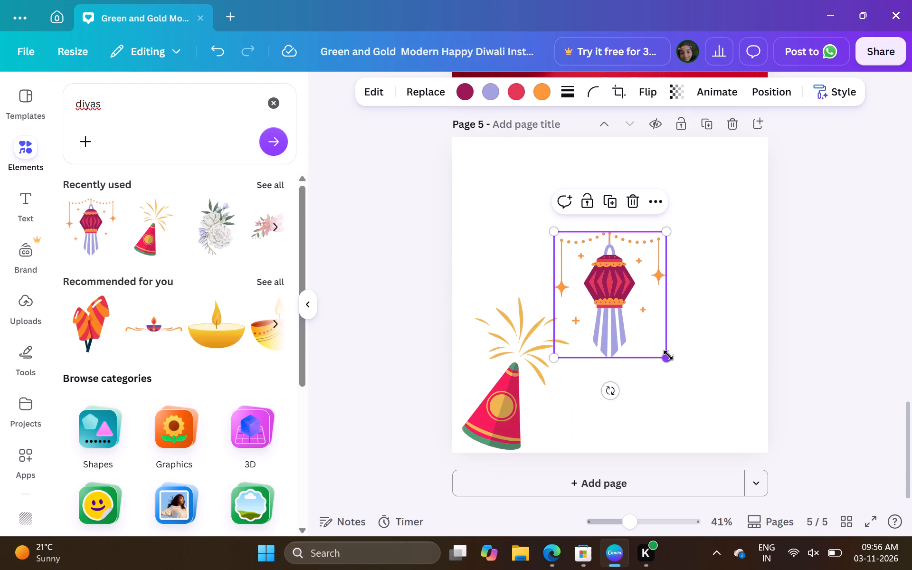
left_click_drag(668, 355, 693, 379)
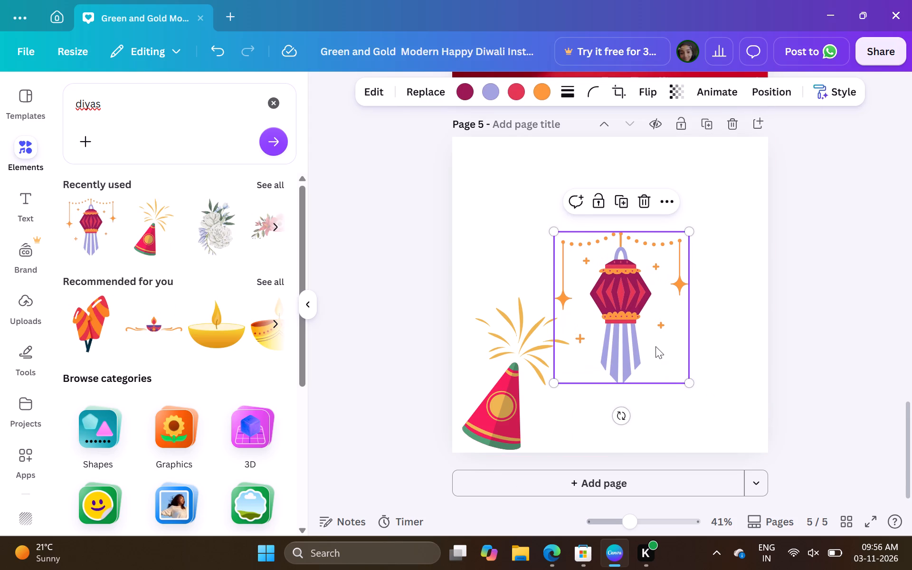
left_click_drag(690, 383, 656, 371)
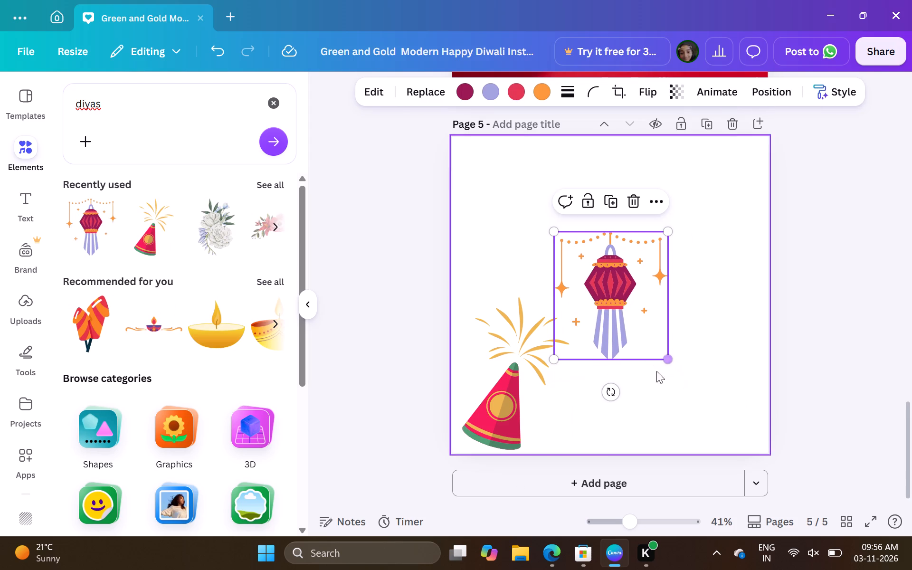
left_click_drag(614, 310, 492, 218)
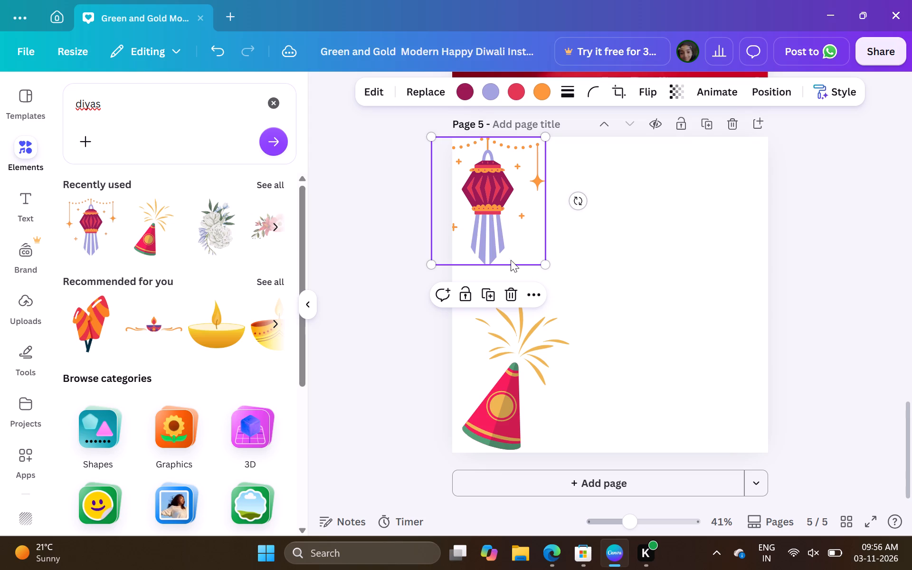
left_click_drag(545, 263, 549, 248)
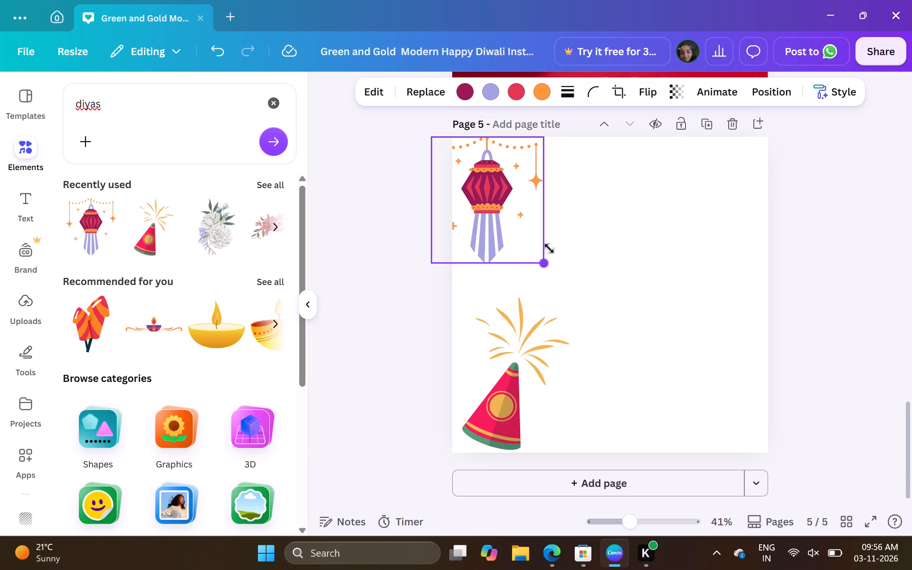
left_click_drag(549, 248, 545, 218)
left_click_drag(491, 207, 507, 208)
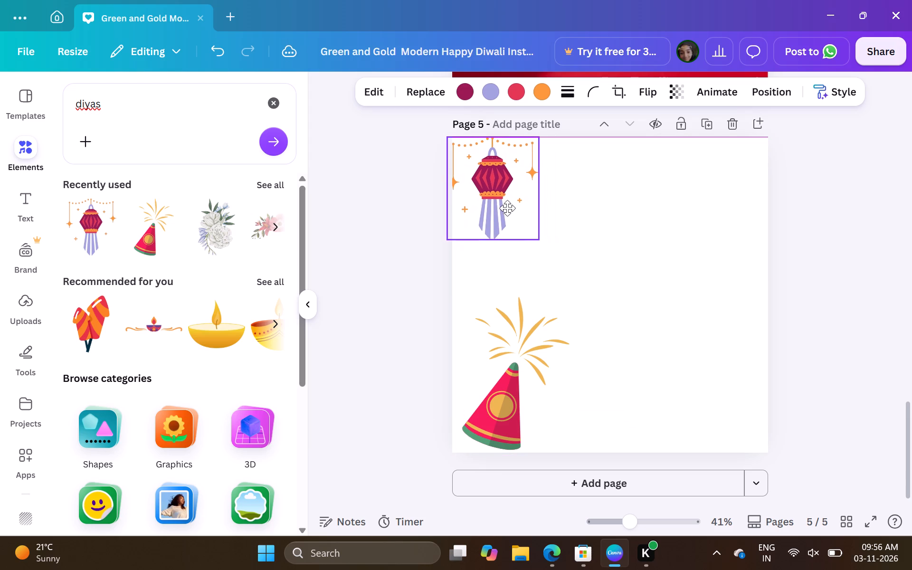
left_click_drag(507, 208, 508, 206)
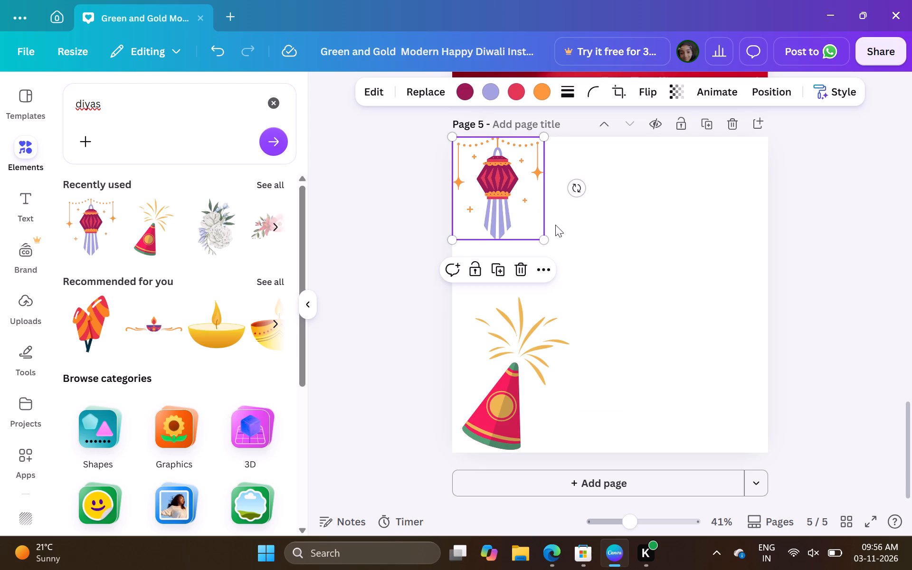
left_click(602, 256)
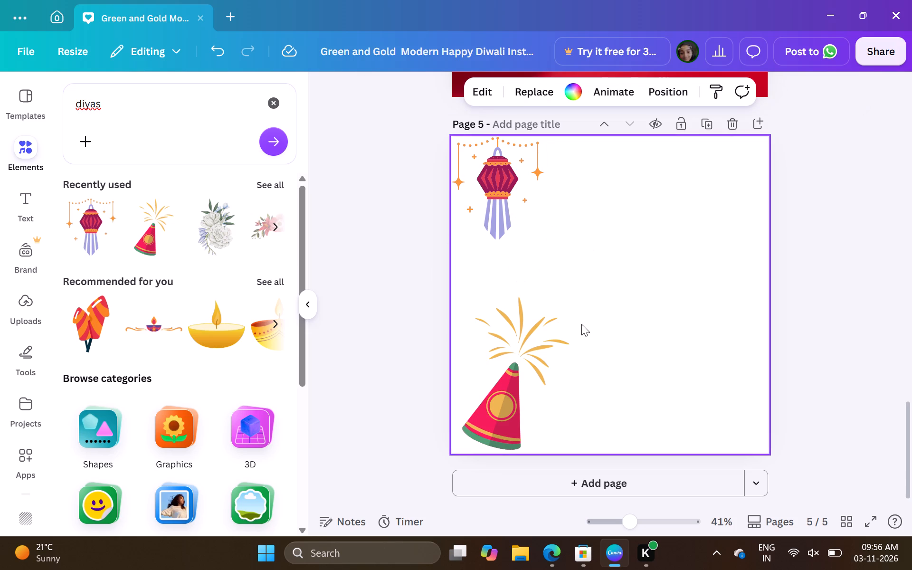
Duplicate the hanging lantern twice and spread the copies across the top of page 5.
left_click(531, 208)
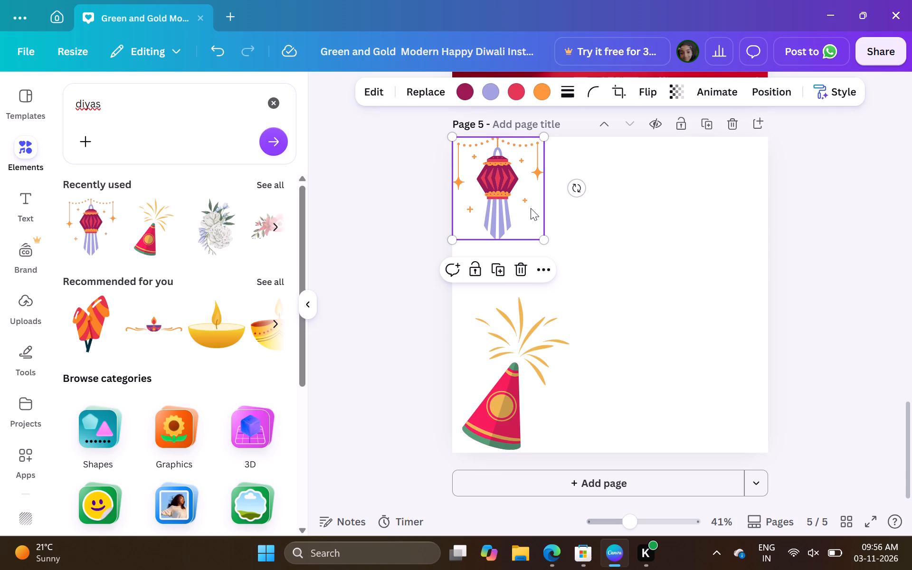
key("ctrl+c")
key("ctrl+c")
left_click(499, 263)
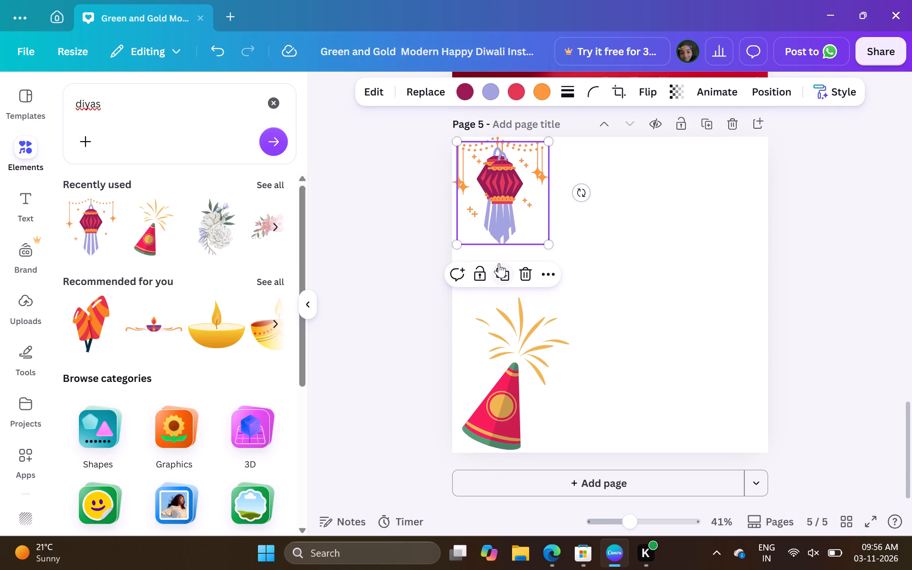
double_click(499, 263)
left_click_drag(505, 192, 595, 179)
left_click_drag(507, 191, 705, 198)
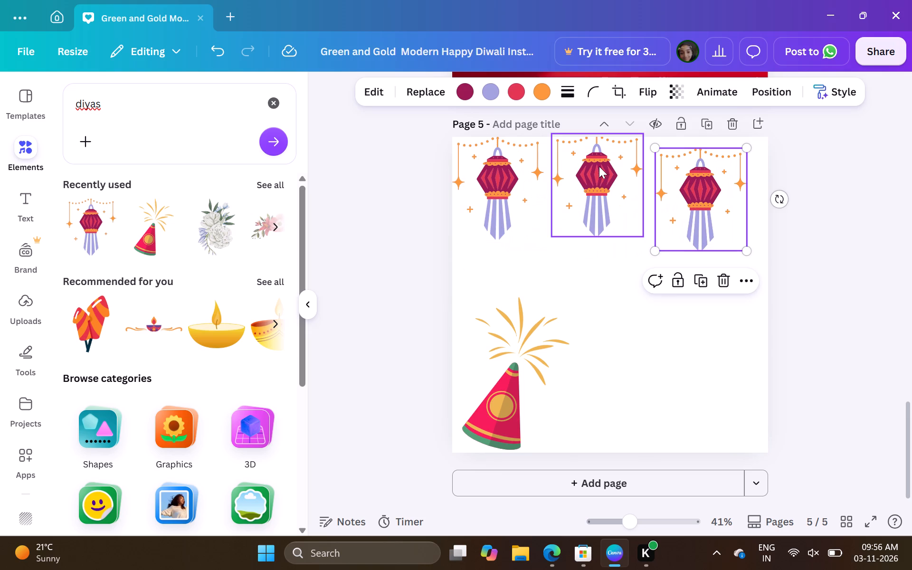
Align the two lantern copies with the first one along the page's top edge, side by side without gaps.
left_click_drag(599, 166, 576, 167)
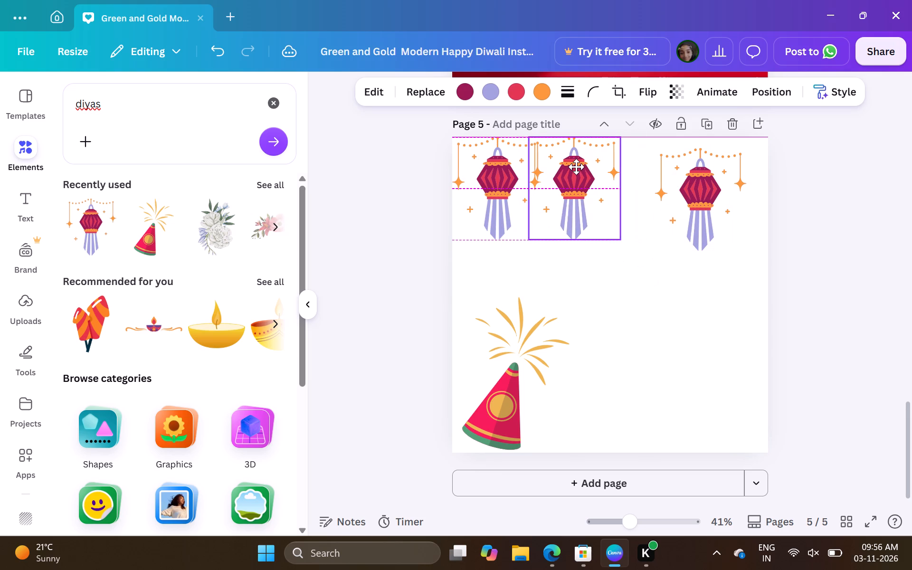
left_click_drag(576, 167, 582, 171)
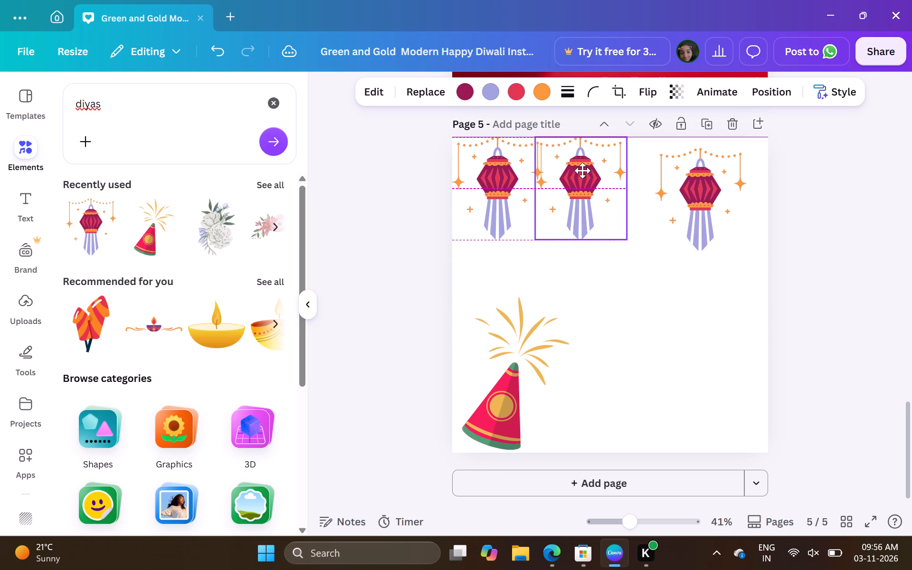
left_click_drag(582, 171, 589, 169)
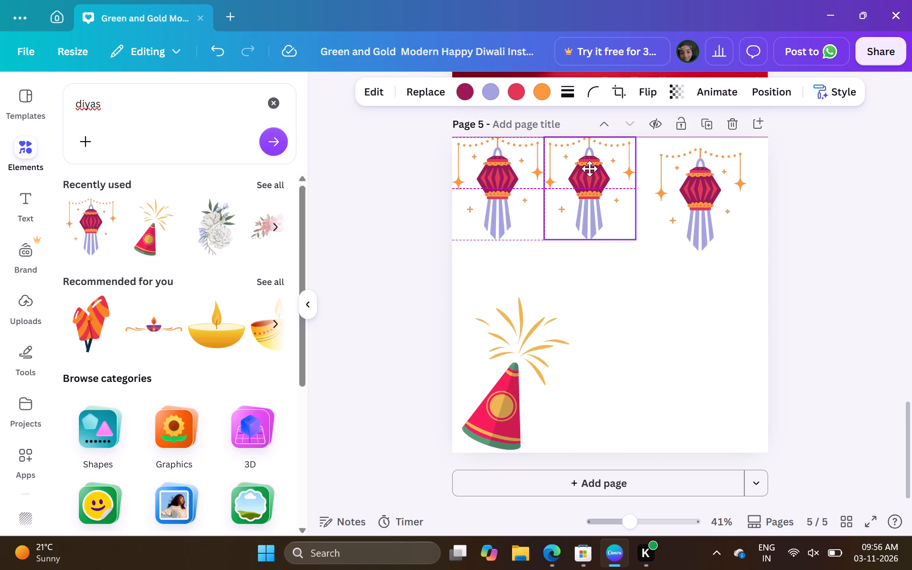
left_click_drag(589, 169, 590, 169)
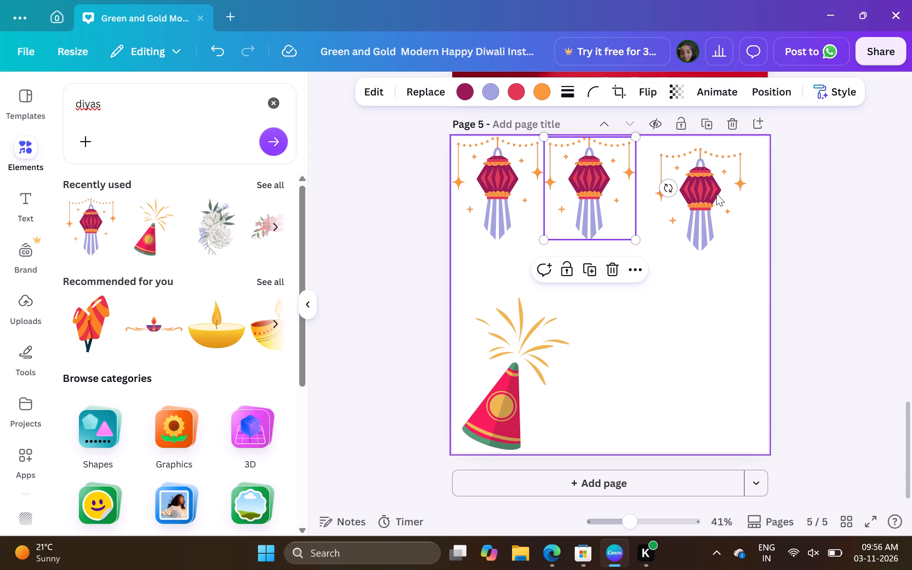
left_click_drag(716, 194, 688, 182)
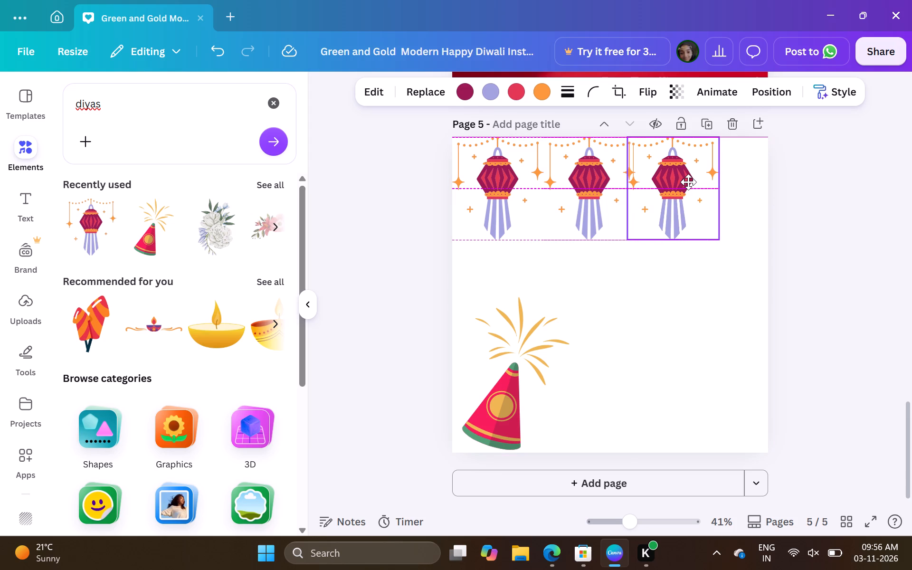
left_click_drag(688, 182, 693, 185)
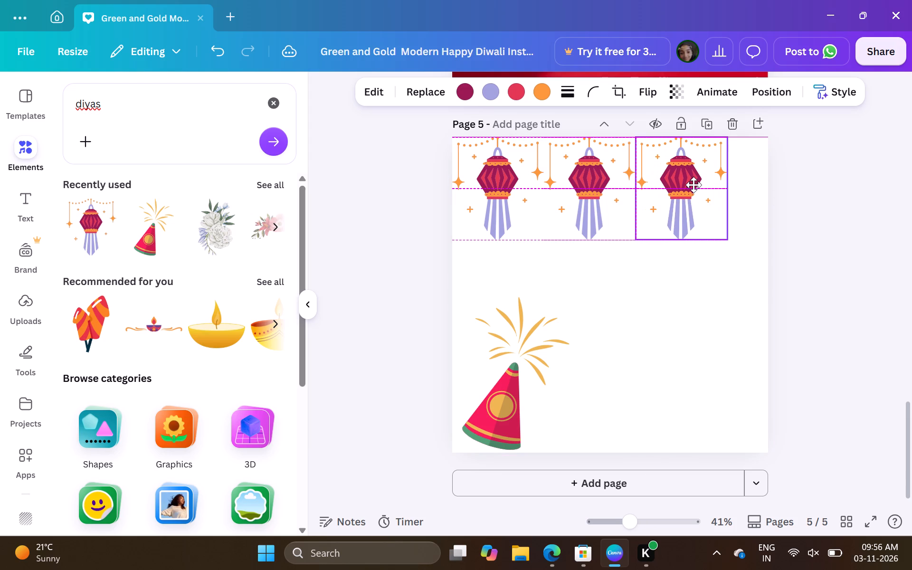
left_click_drag(693, 185, 691, 184)
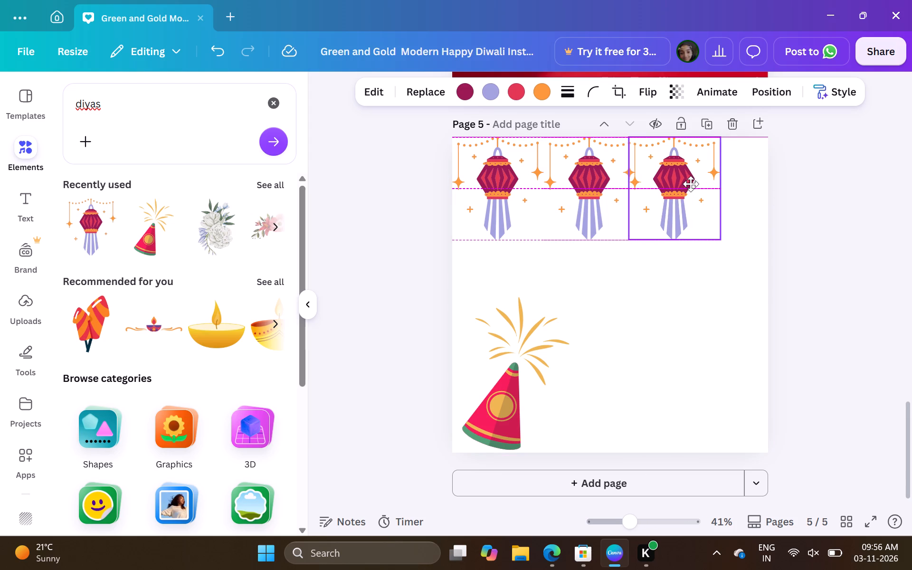
left_click_drag(691, 184, 693, 185)
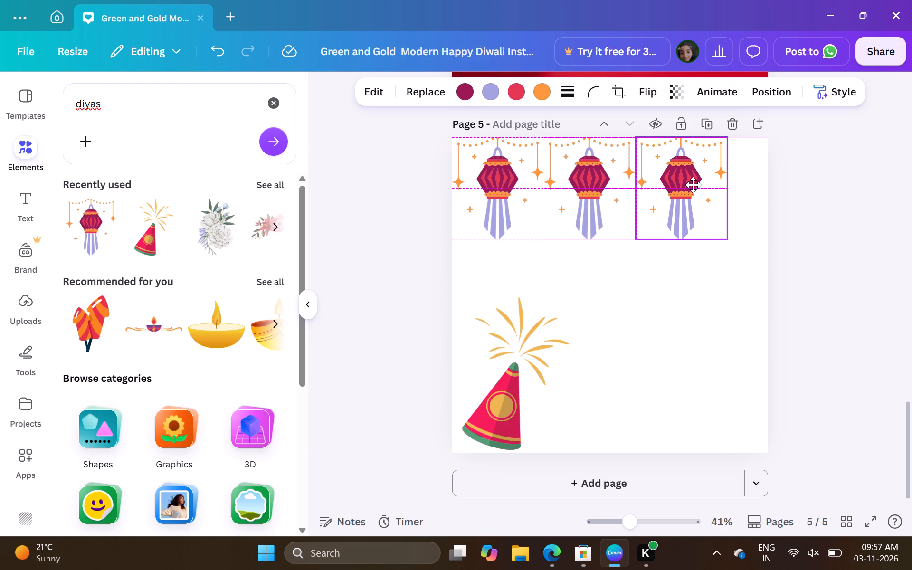
left_click_drag(693, 185, 693, 185)
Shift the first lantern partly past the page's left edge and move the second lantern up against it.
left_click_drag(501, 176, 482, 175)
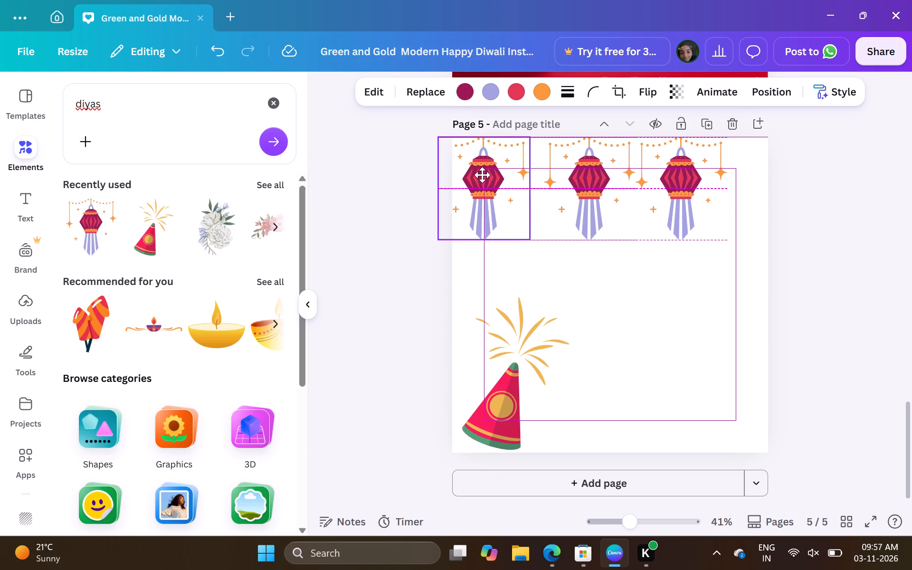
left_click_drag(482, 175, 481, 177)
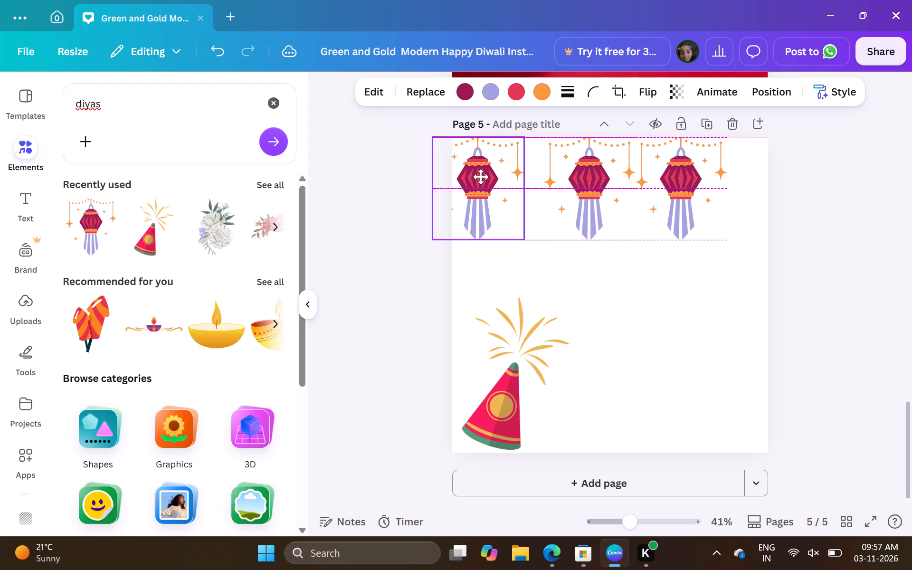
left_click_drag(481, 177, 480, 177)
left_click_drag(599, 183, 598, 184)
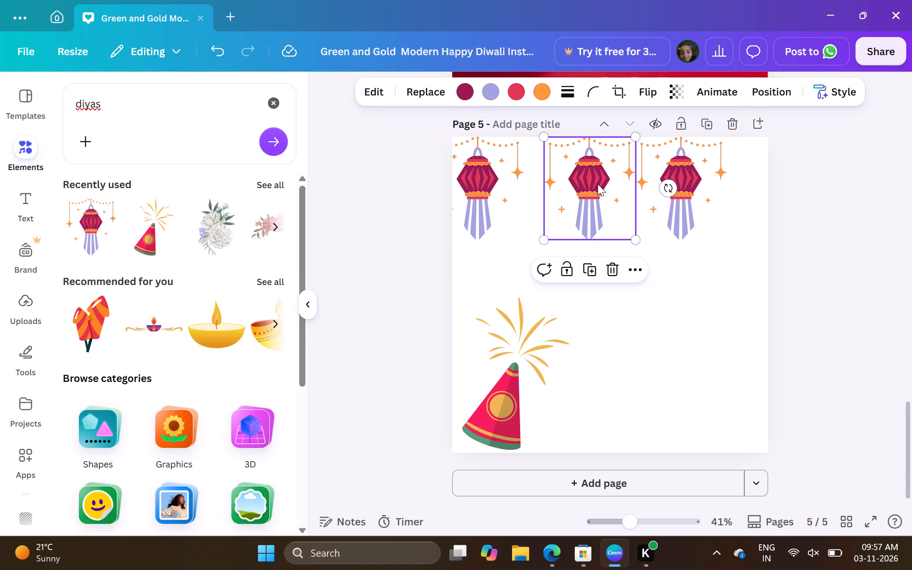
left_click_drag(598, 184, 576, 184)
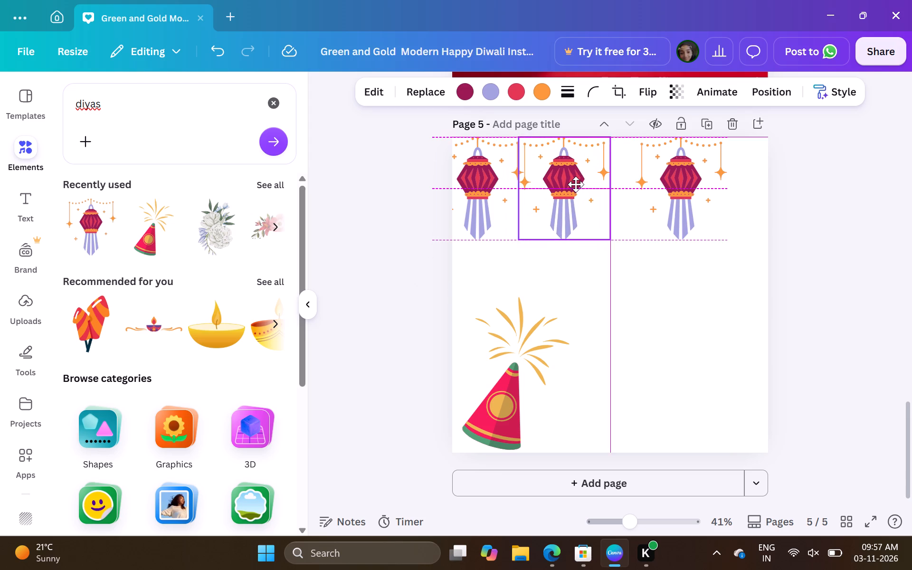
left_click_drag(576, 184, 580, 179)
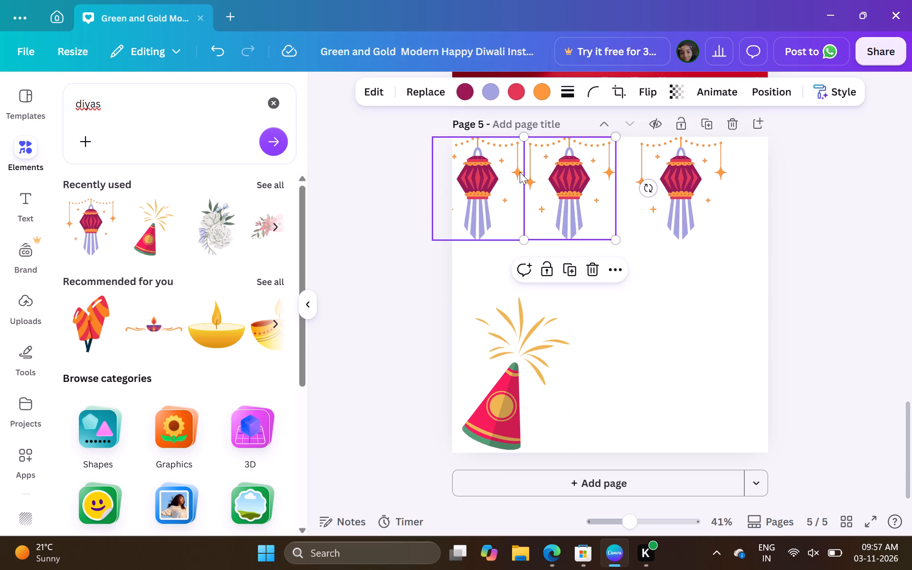
Crop the star string off the first lantern's right side and move the lantern back into page 5's upper-left corner.
left_click(520, 172)
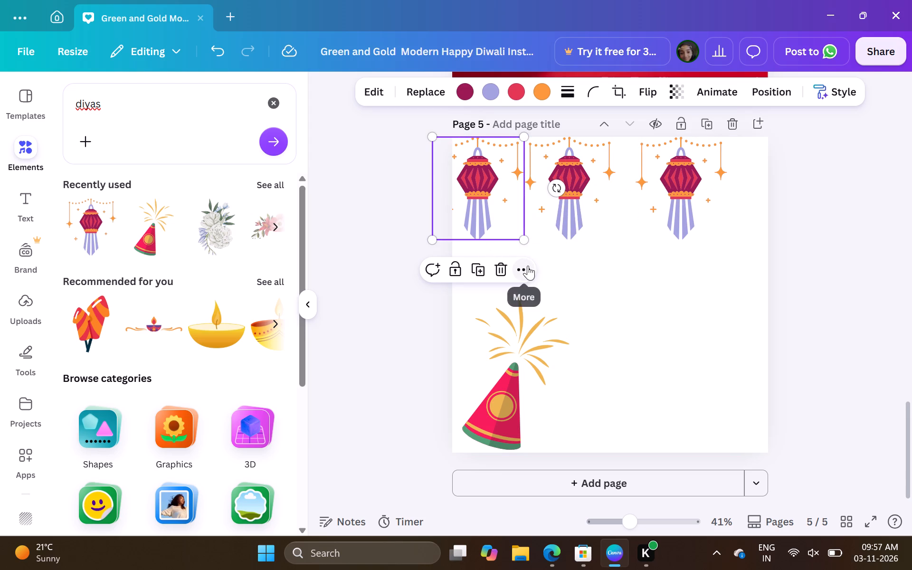
left_click(528, 266)
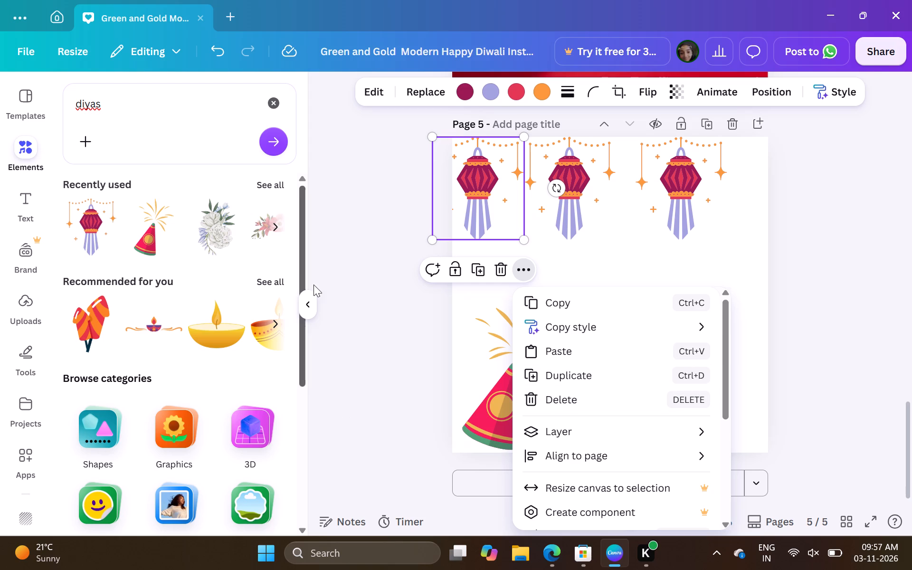
left_click(619, 90)
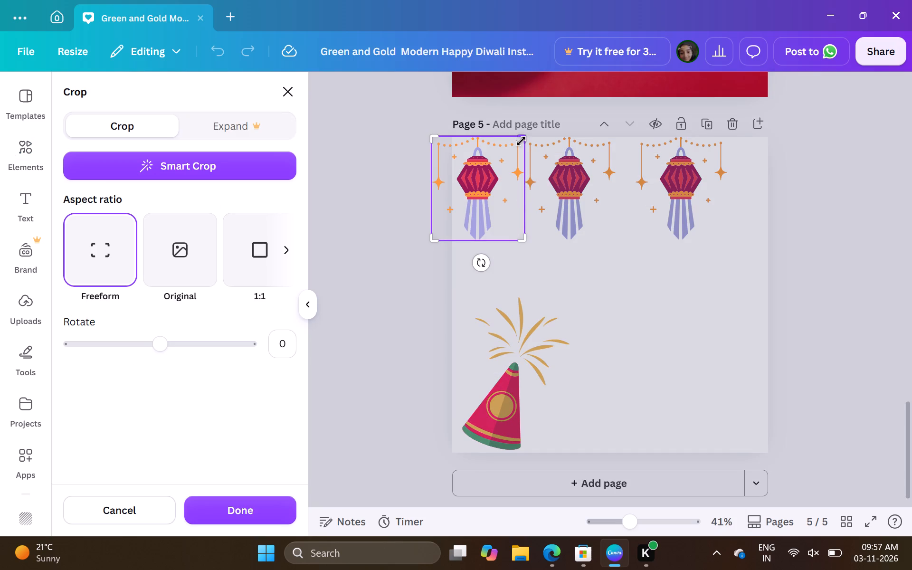
left_click_drag(521, 141, 511, 135)
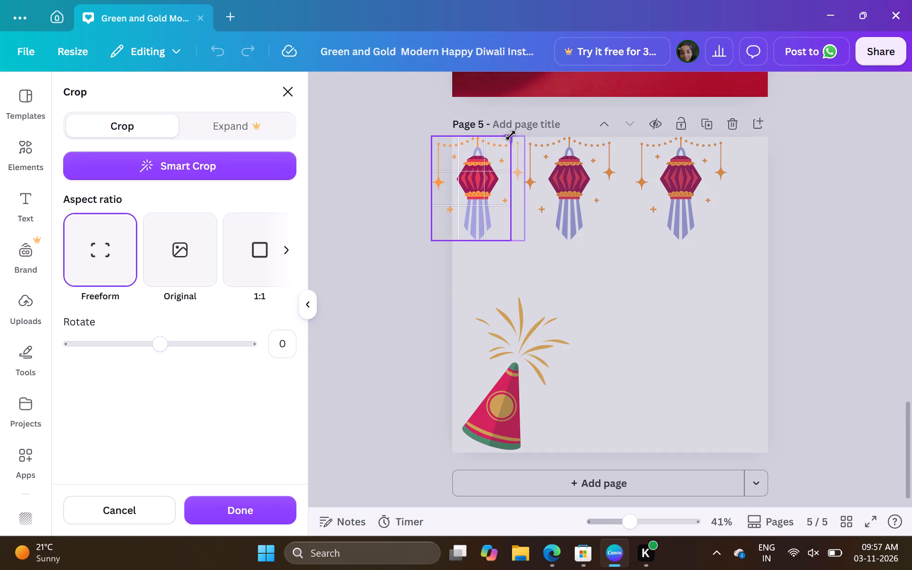
left_click_drag(511, 135, 513, 135)
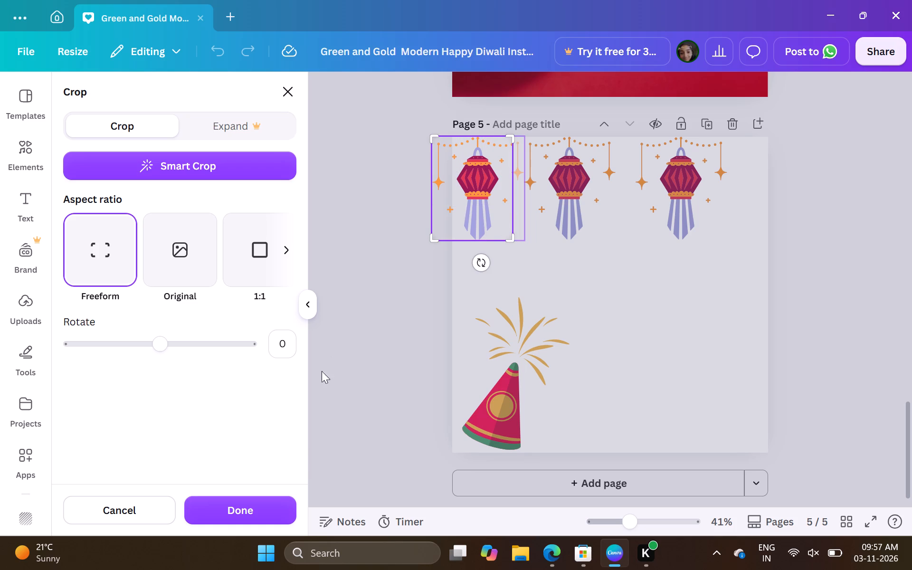
left_click(256, 509)
left_click_drag(475, 181, 496, 182)
Duplicate the cropped lantern twice and move the copies and the uncropped second lantern down out of the top row.
left_click_drag(588, 185, 613, 231)
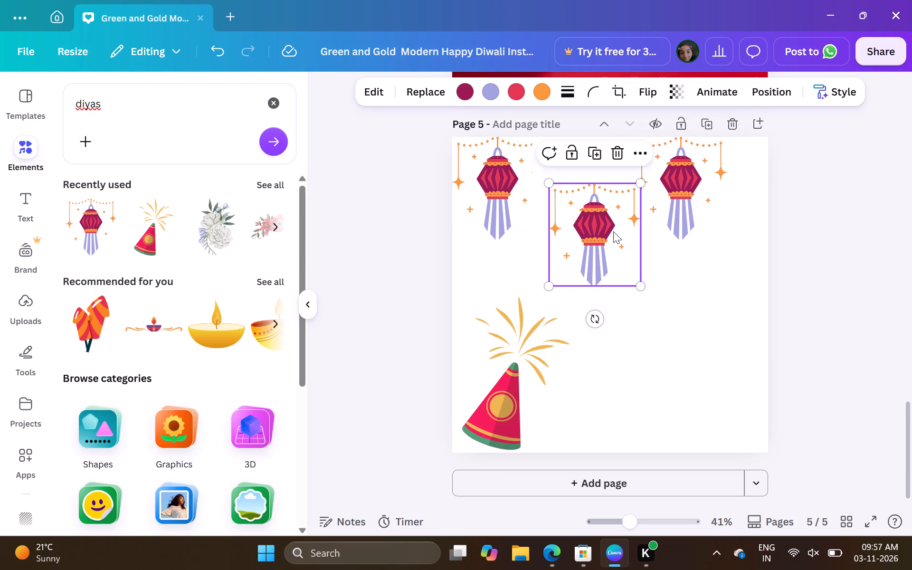
left_click(522, 199)
left_click(502, 274)
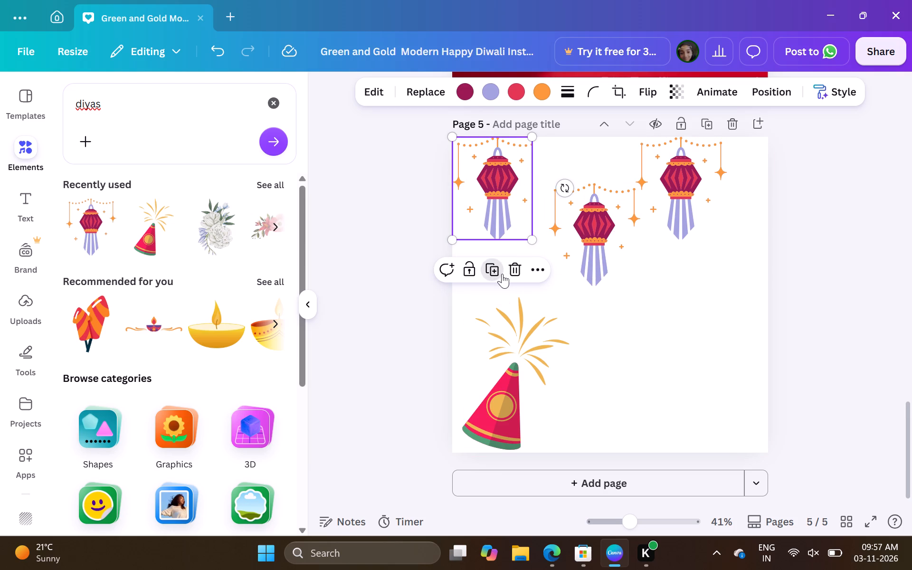
left_click(502, 274)
left_click_drag(510, 172, 654, 324)
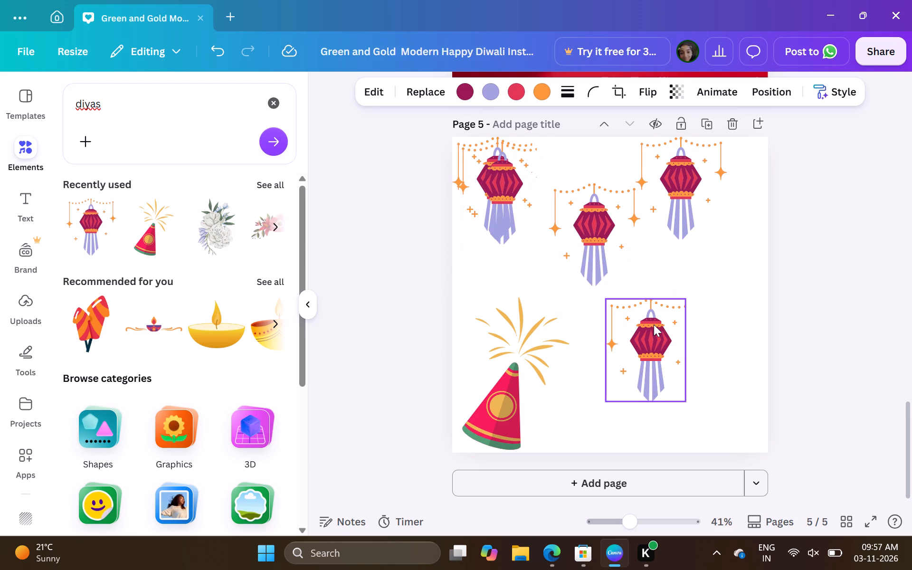
left_click_drag(511, 188, 558, 273)
left_click_drag(633, 224, 712, 276)
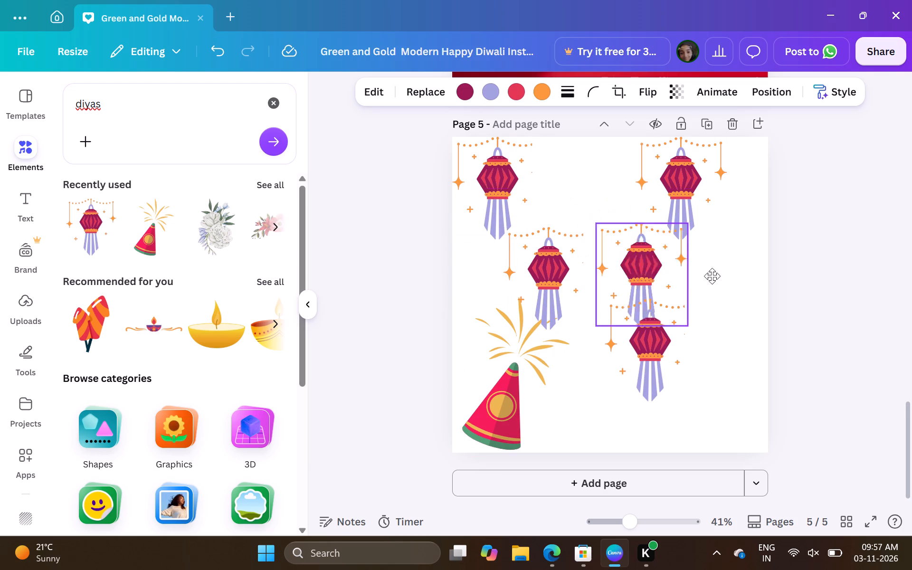
left_click_drag(712, 276, 730, 296)
Fit the two cropped copies into the second and third places of the top row, moving the uncropped third lantern down.
left_click_drag(557, 279, 589, 186)
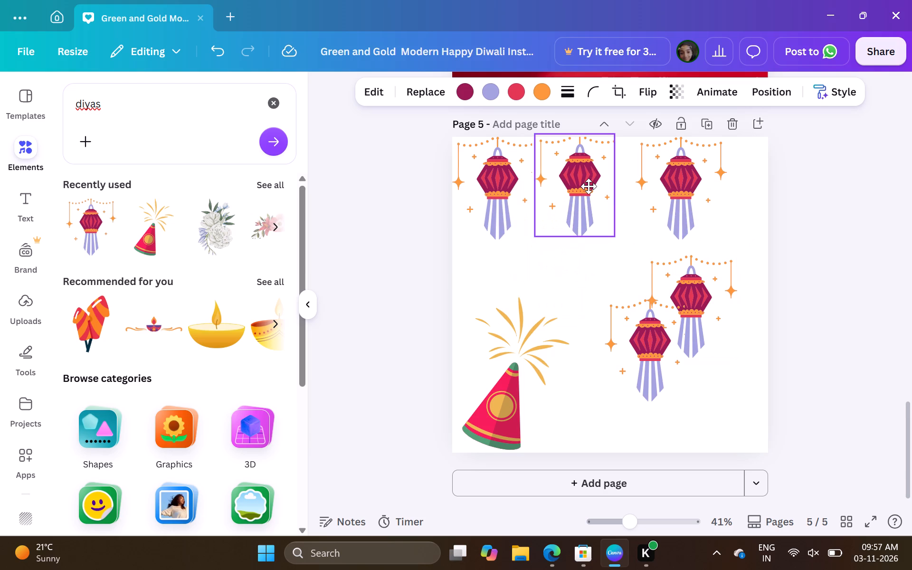
left_click_drag(589, 186, 584, 187)
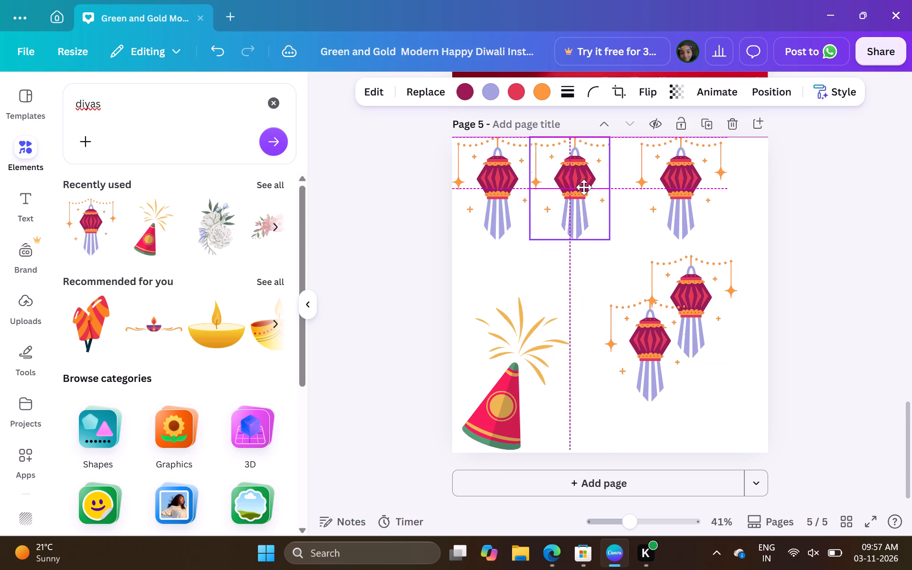
left_click_drag(584, 187, 584, 187)
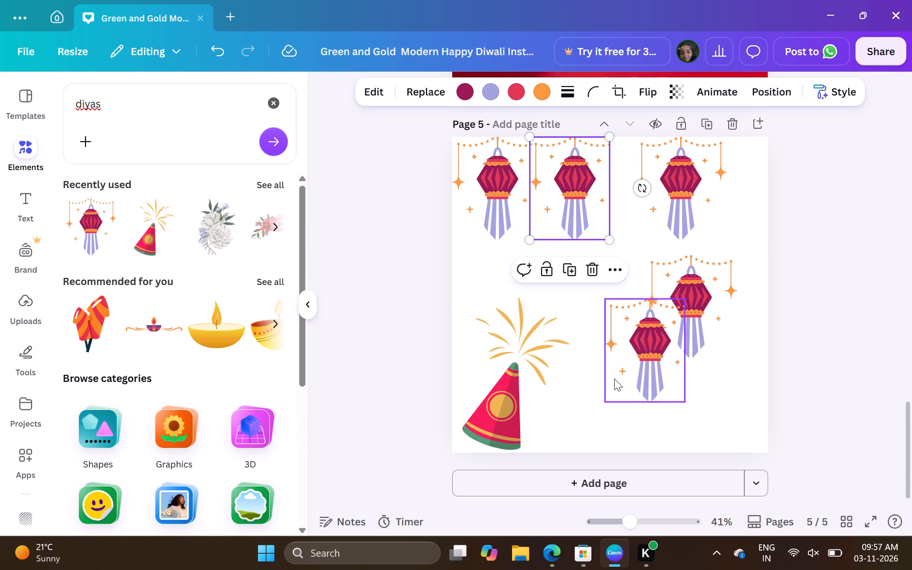
left_click(626, 437)
left_click_drag(678, 192, 585, 419)
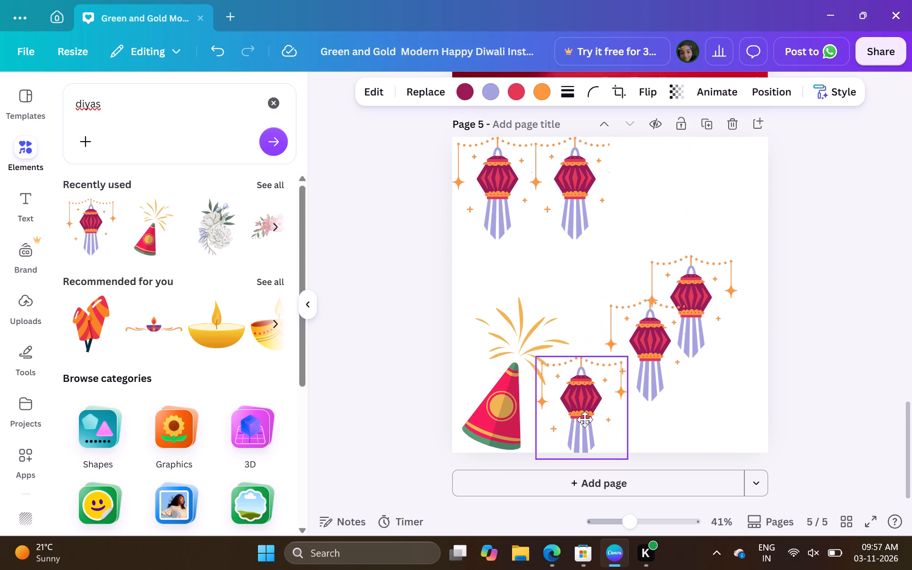
left_click_drag(585, 419, 585, 420)
left_click_drag(661, 353, 655, 214)
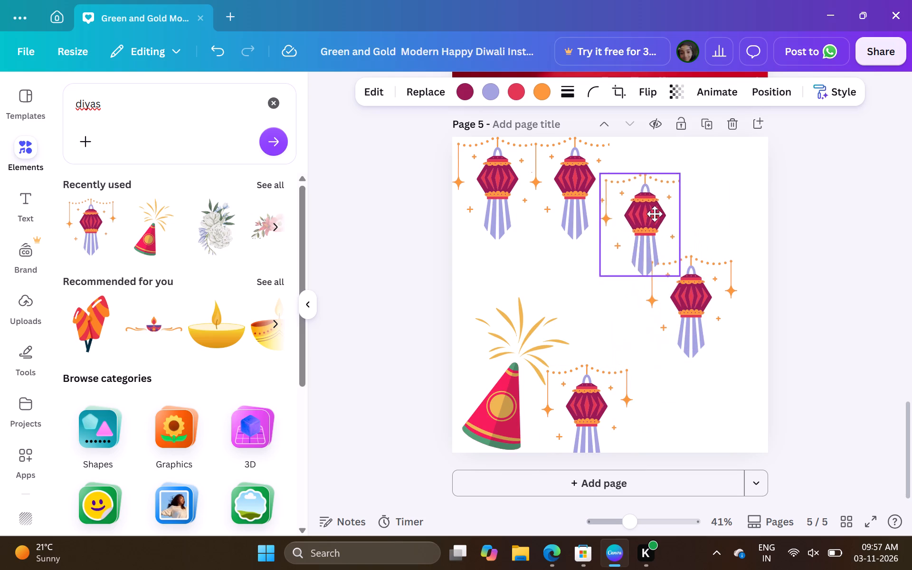
left_click_drag(655, 214, 666, 193)
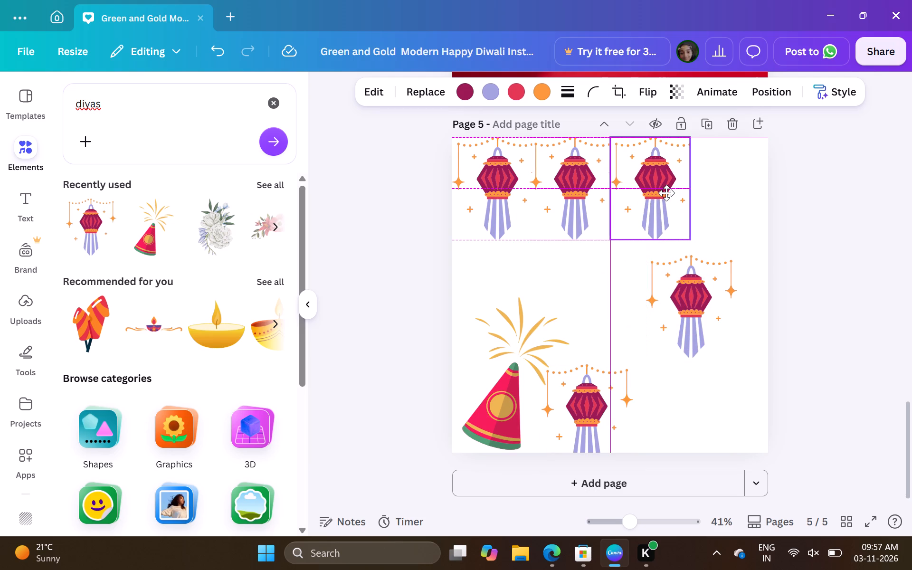
left_click_drag(666, 193, 665, 194)
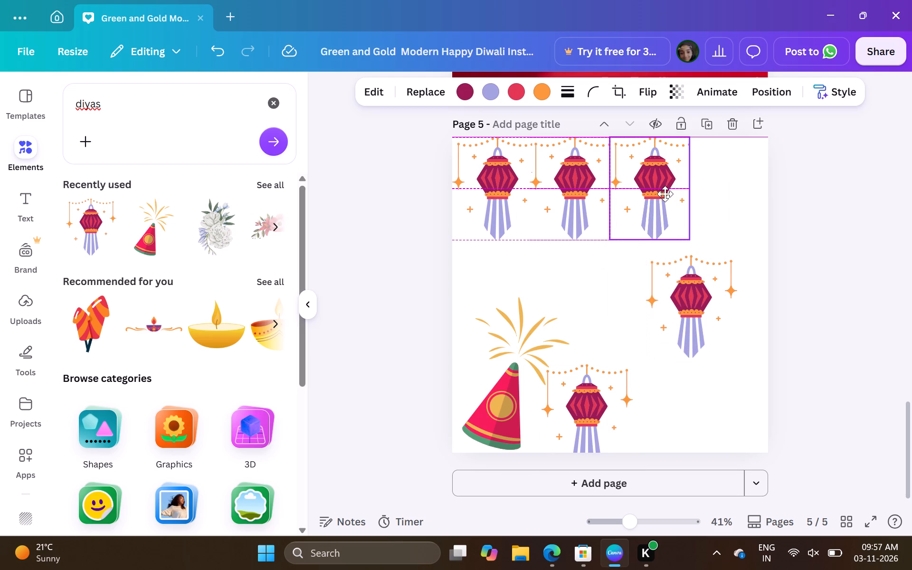
left_click_drag(665, 194, 665, 193)
Place an uncropped lantern as the fourth in the top row, flush against the third, and move the spare one down.
left_click(609, 317)
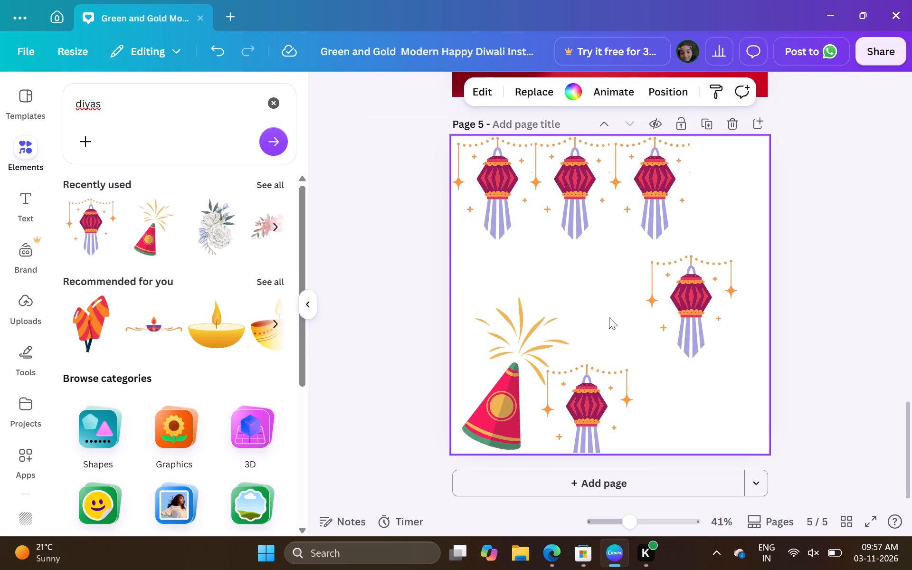
left_click_drag(601, 401, 740, 187)
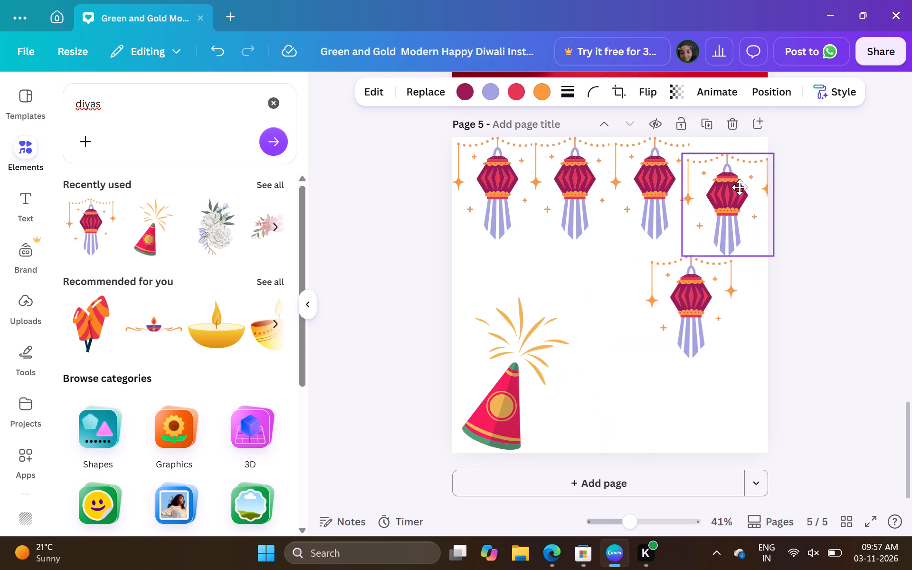
left_click_drag(740, 187, 738, 185)
left_click_drag(699, 327, 686, 427)
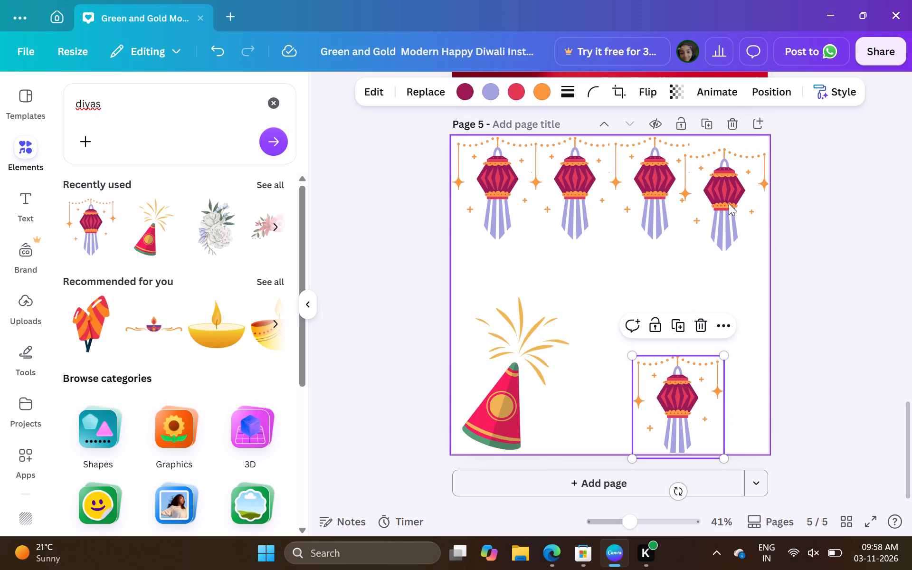
left_click_drag(729, 203, 734, 192)
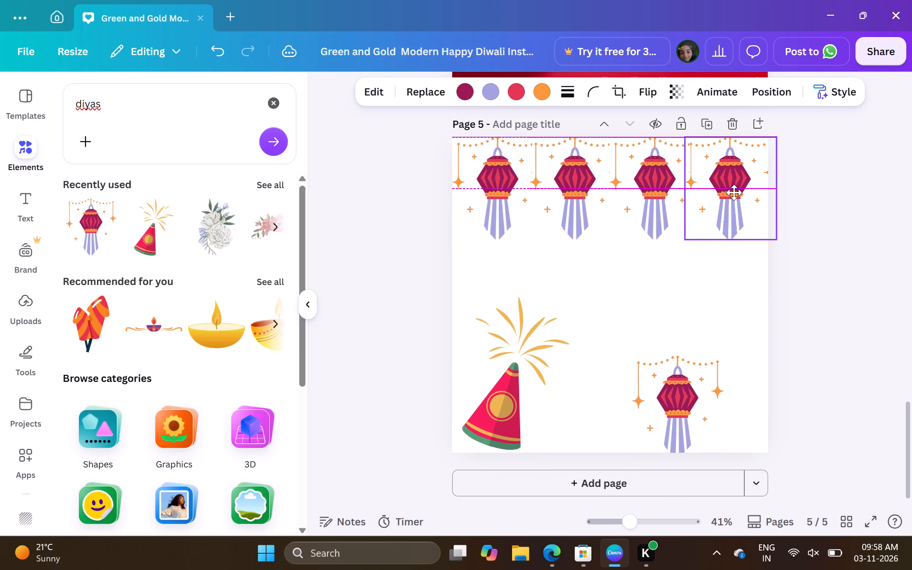
left_click_drag(734, 192, 746, 192)
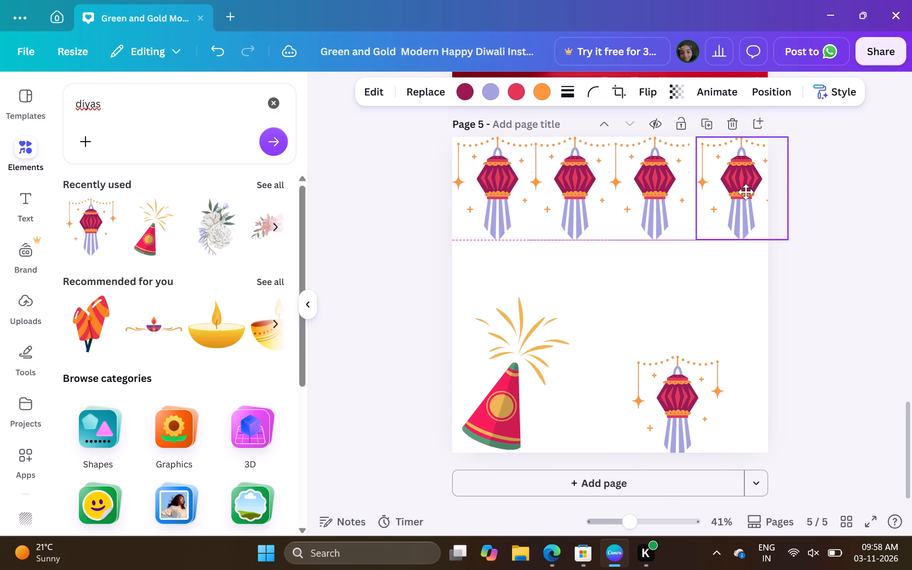
left_click_drag(746, 192, 740, 193)
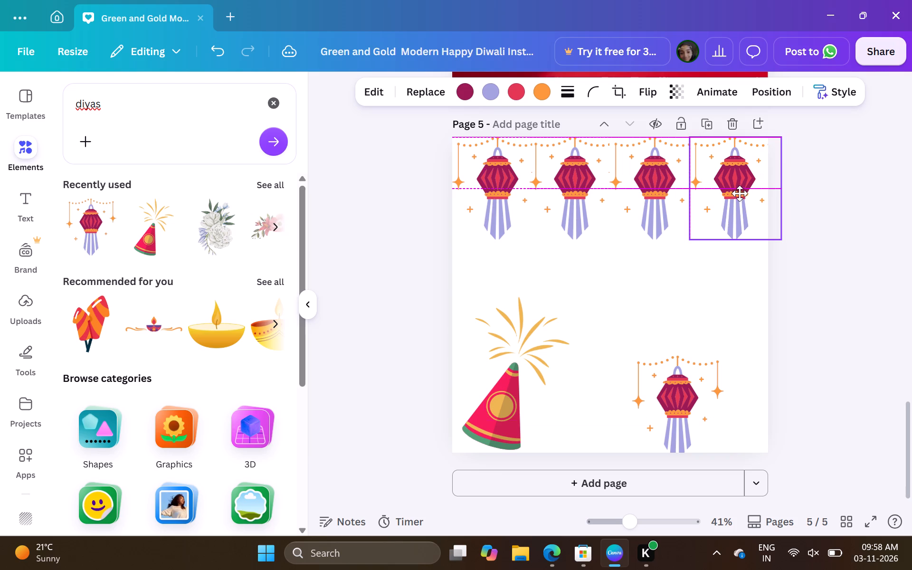
left_click_drag(740, 193, 735, 193)
left_click_drag(735, 193, 734, 192)
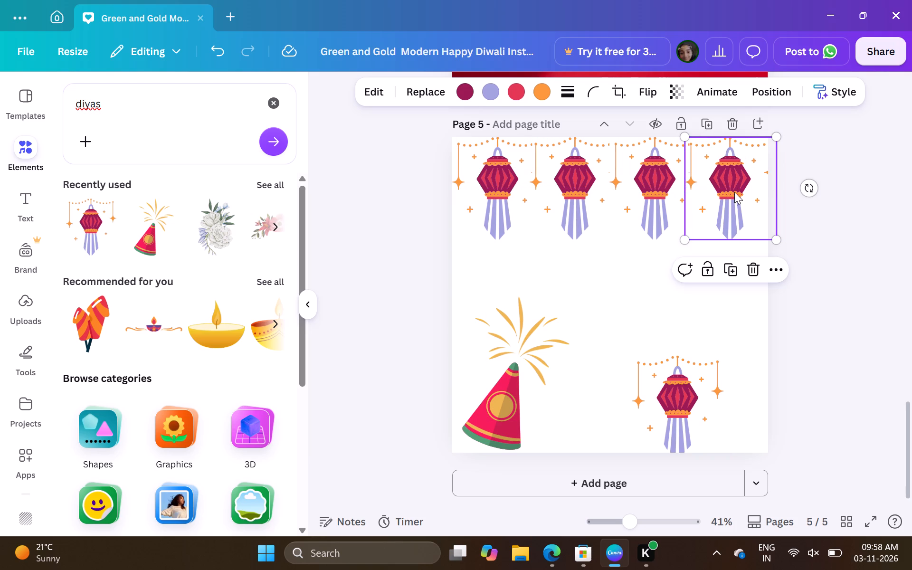
left_click(643, 298)
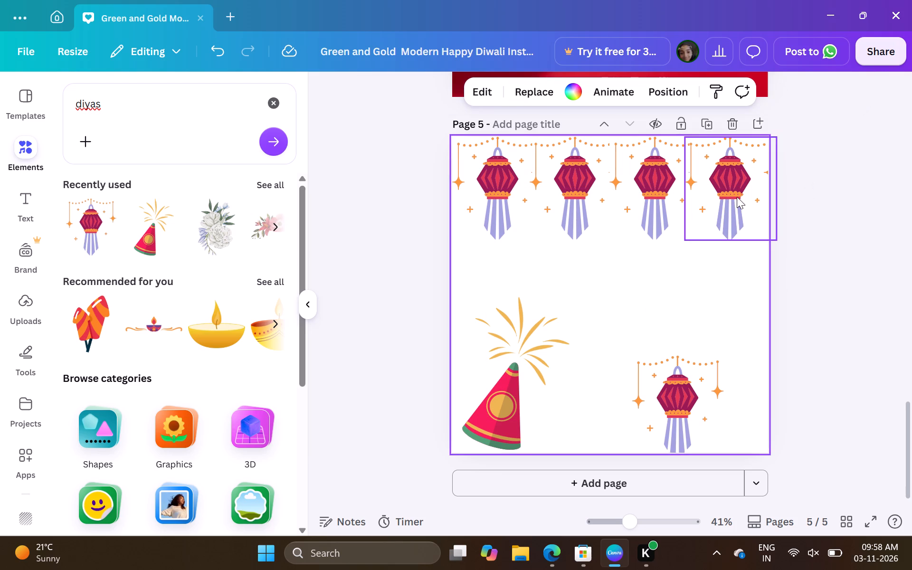
left_click(737, 197)
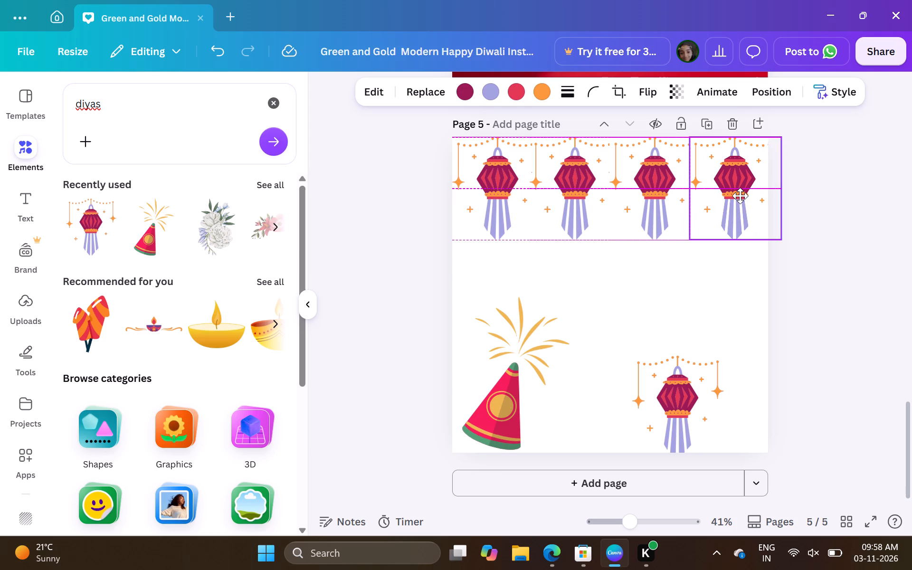
left_click(636, 290)
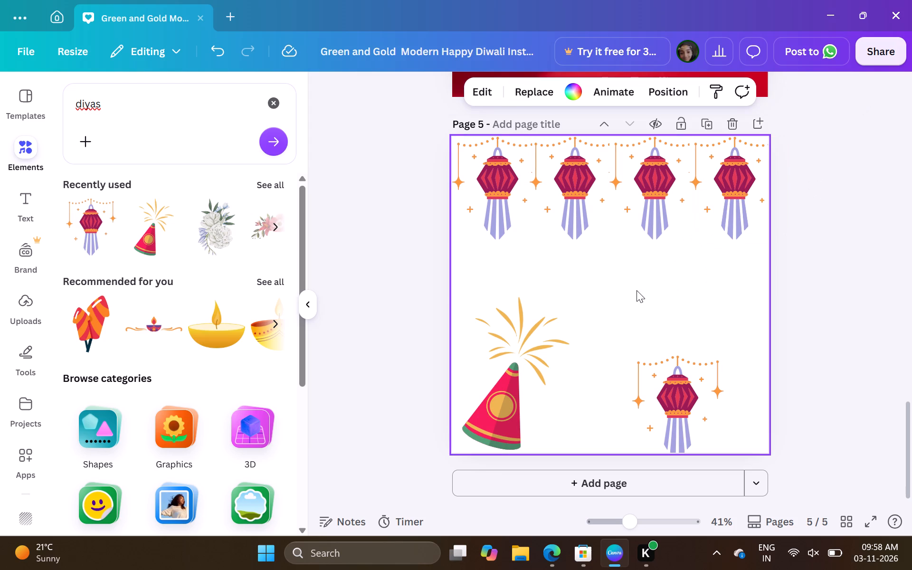
Delete the spare lantern near the bottom of page 5.
left_click(667, 403)
key("Delete")
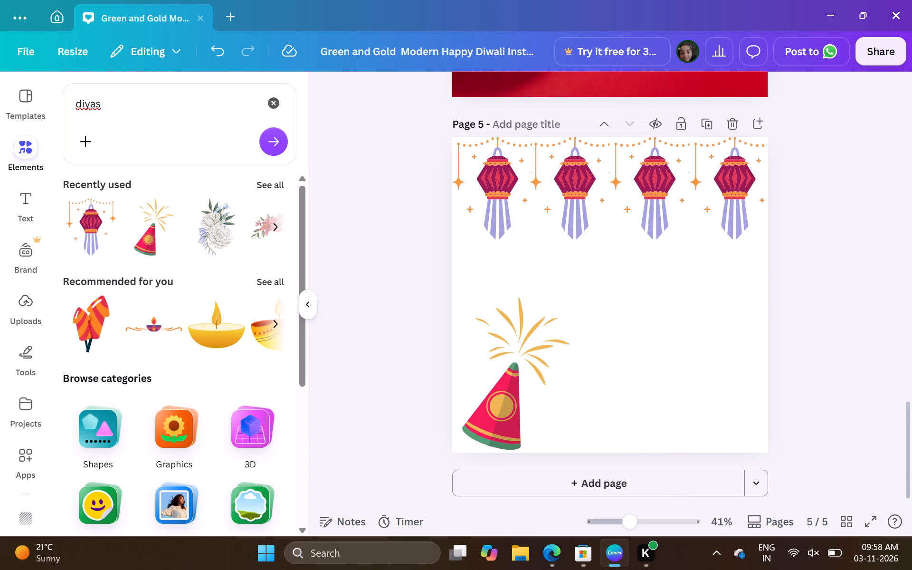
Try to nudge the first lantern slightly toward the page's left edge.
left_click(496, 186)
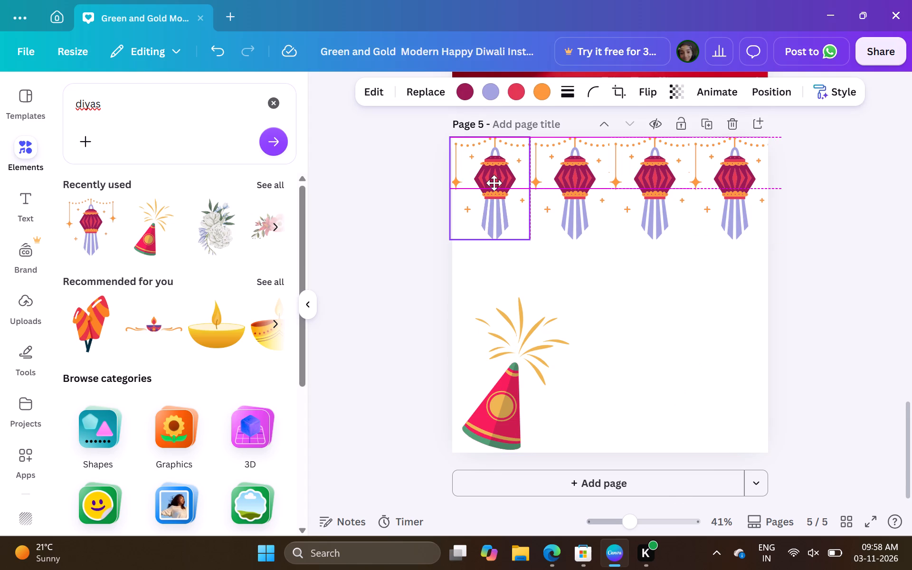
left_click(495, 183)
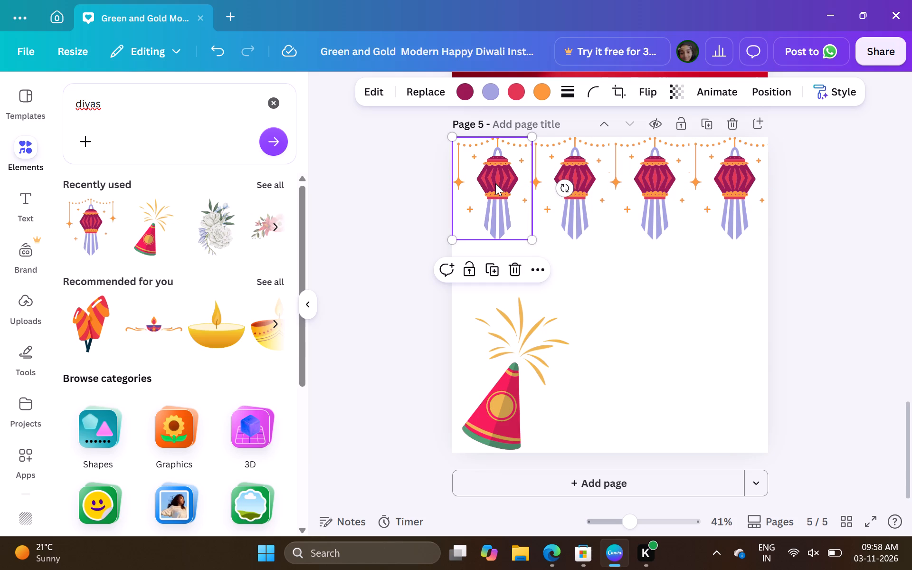
Delete the firecracker from the lower part of page 5.
left_click(604, 317)
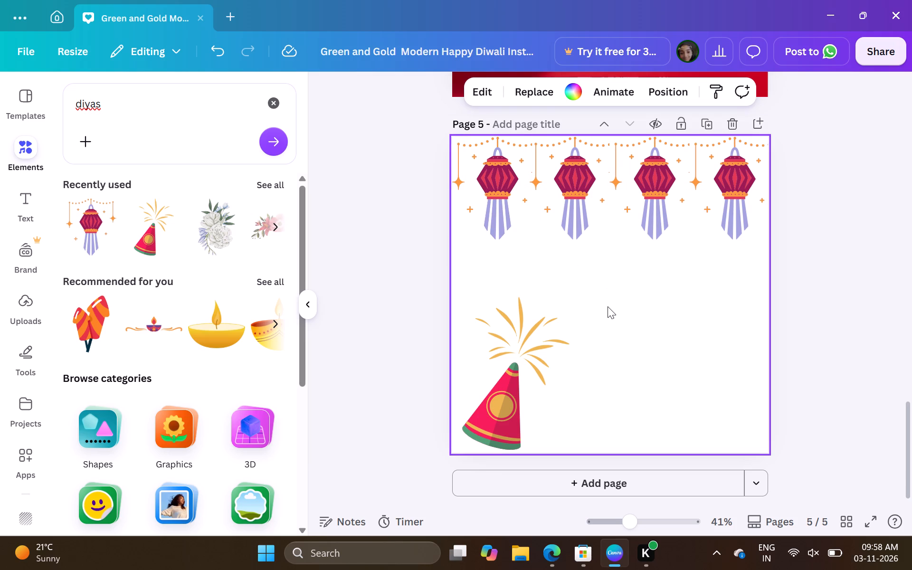
left_click(526, 417)
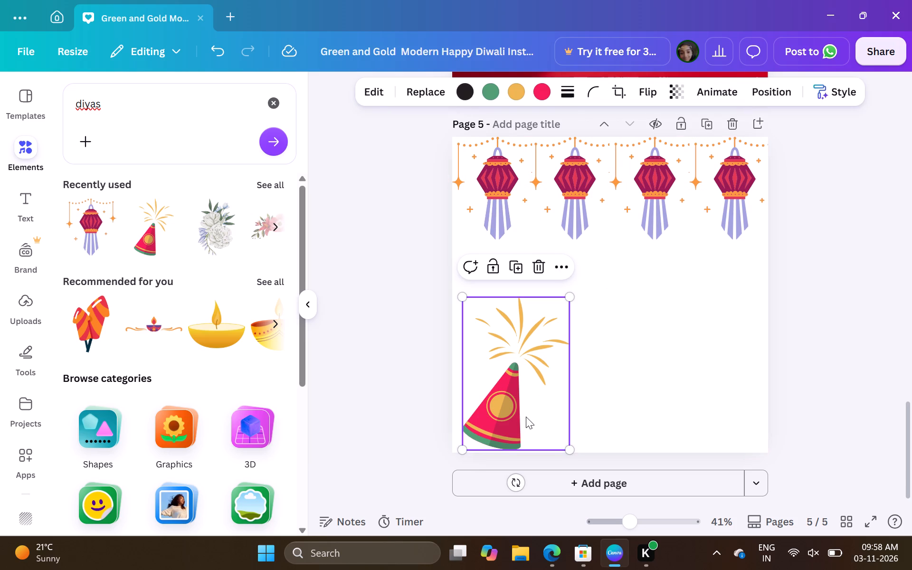
key("Delete")
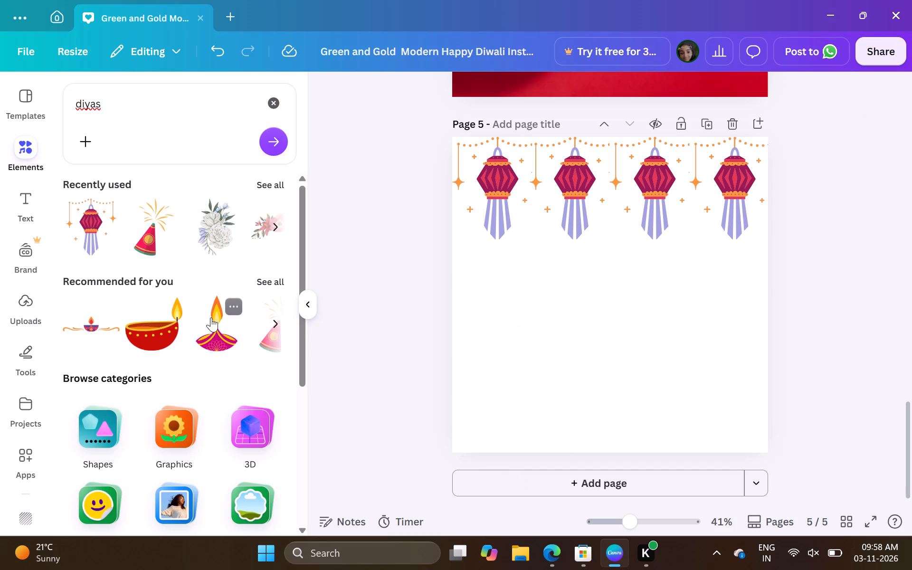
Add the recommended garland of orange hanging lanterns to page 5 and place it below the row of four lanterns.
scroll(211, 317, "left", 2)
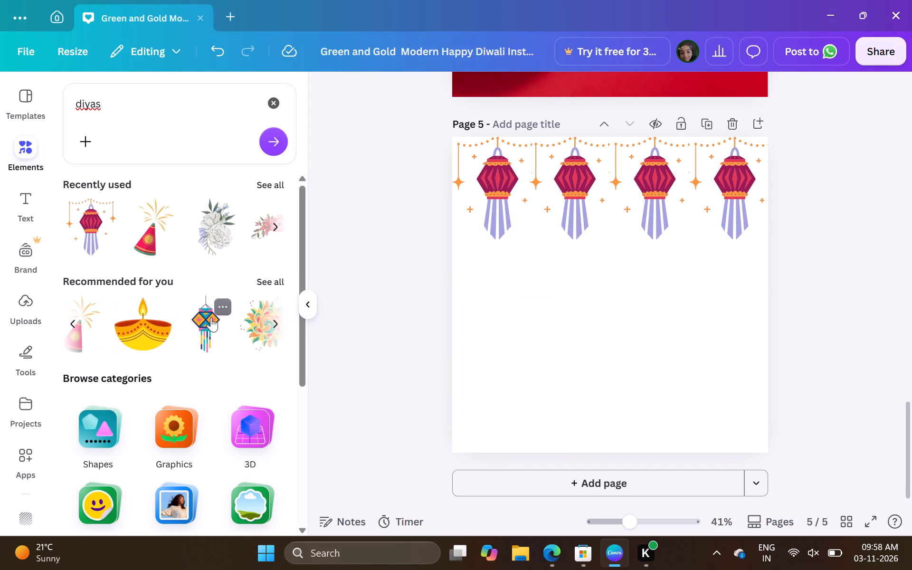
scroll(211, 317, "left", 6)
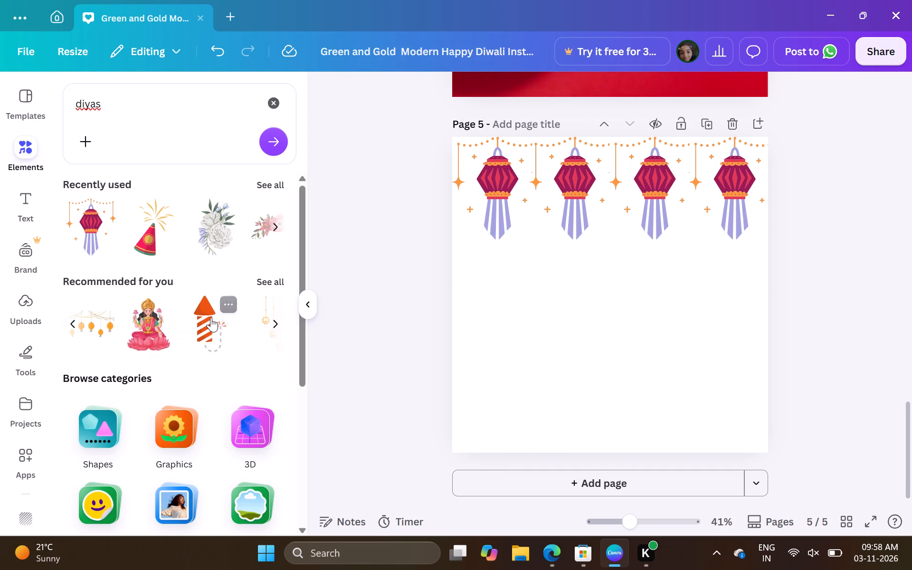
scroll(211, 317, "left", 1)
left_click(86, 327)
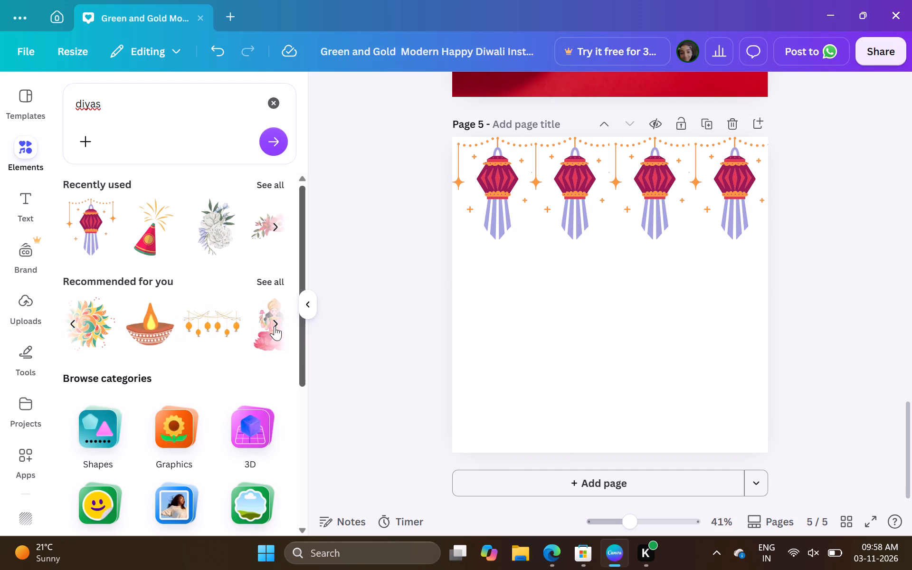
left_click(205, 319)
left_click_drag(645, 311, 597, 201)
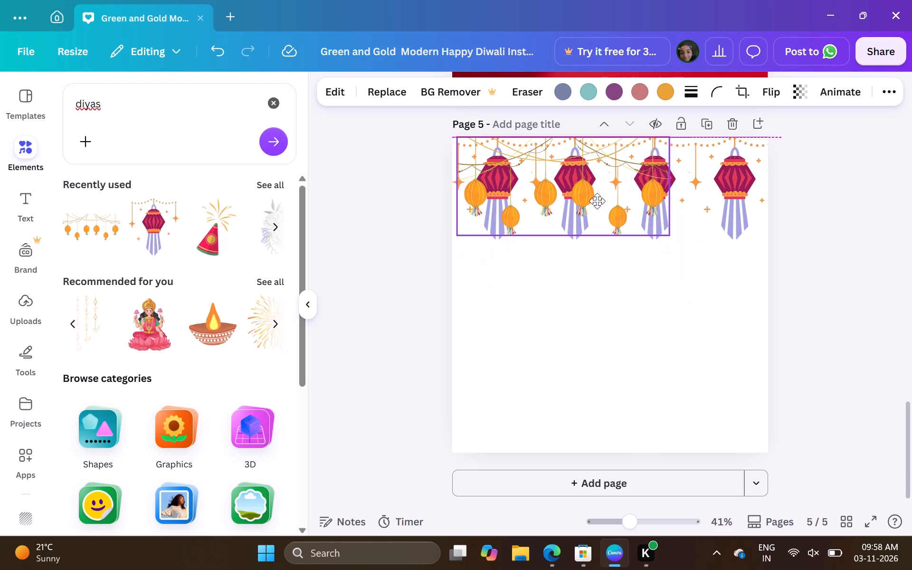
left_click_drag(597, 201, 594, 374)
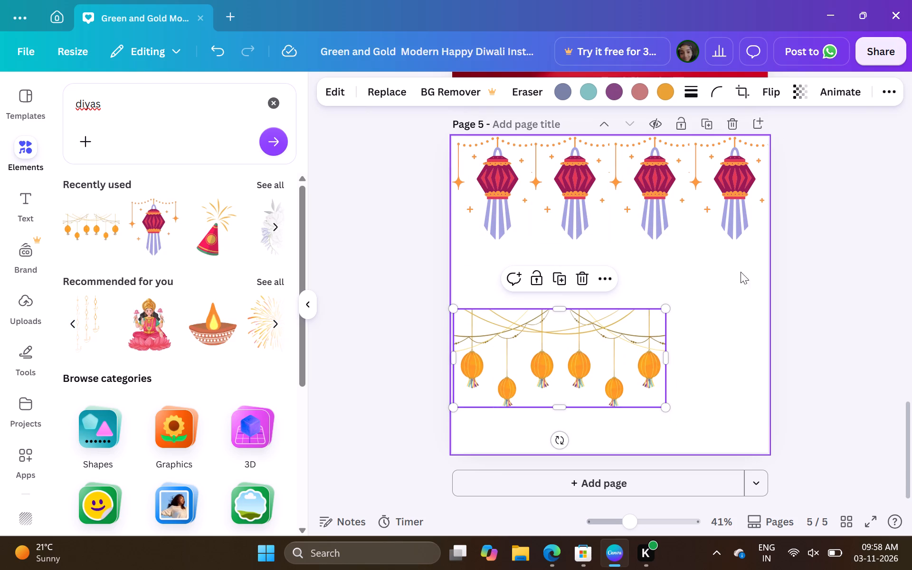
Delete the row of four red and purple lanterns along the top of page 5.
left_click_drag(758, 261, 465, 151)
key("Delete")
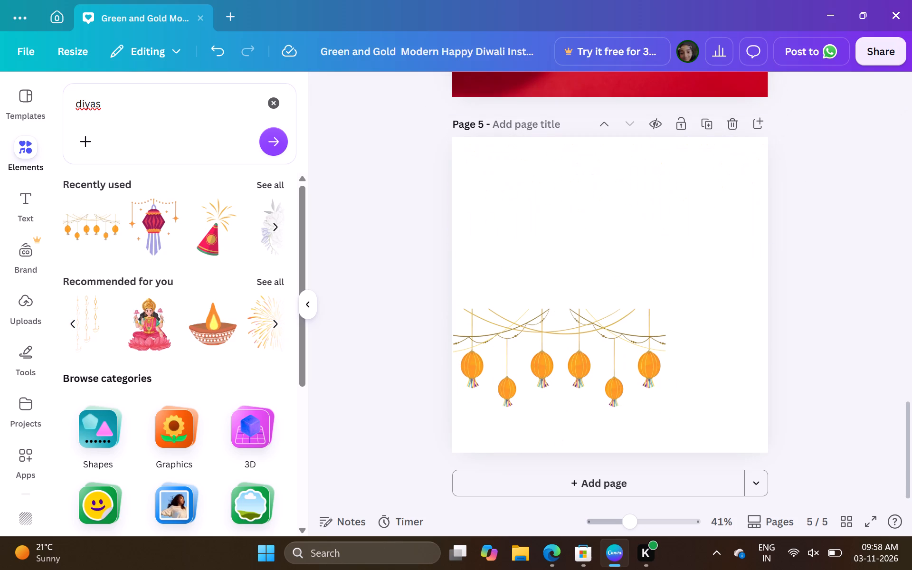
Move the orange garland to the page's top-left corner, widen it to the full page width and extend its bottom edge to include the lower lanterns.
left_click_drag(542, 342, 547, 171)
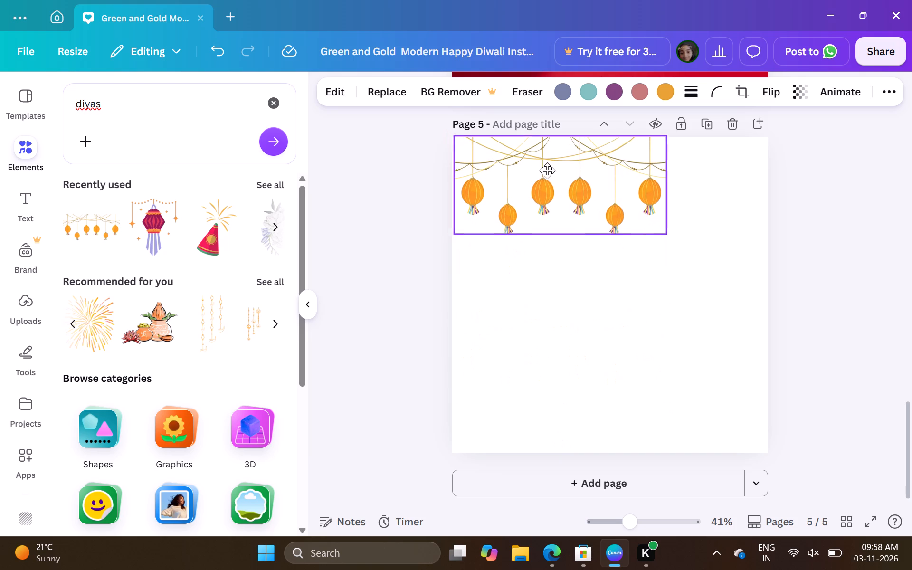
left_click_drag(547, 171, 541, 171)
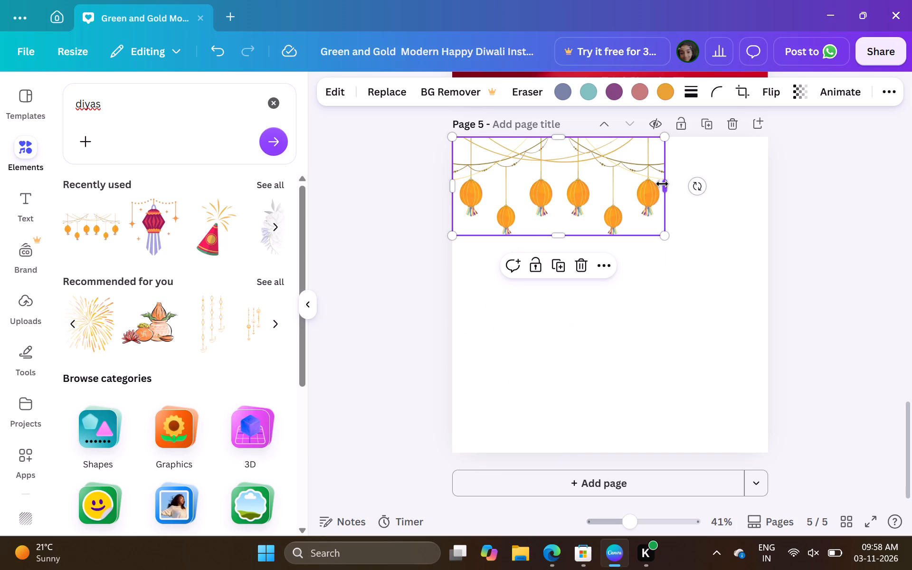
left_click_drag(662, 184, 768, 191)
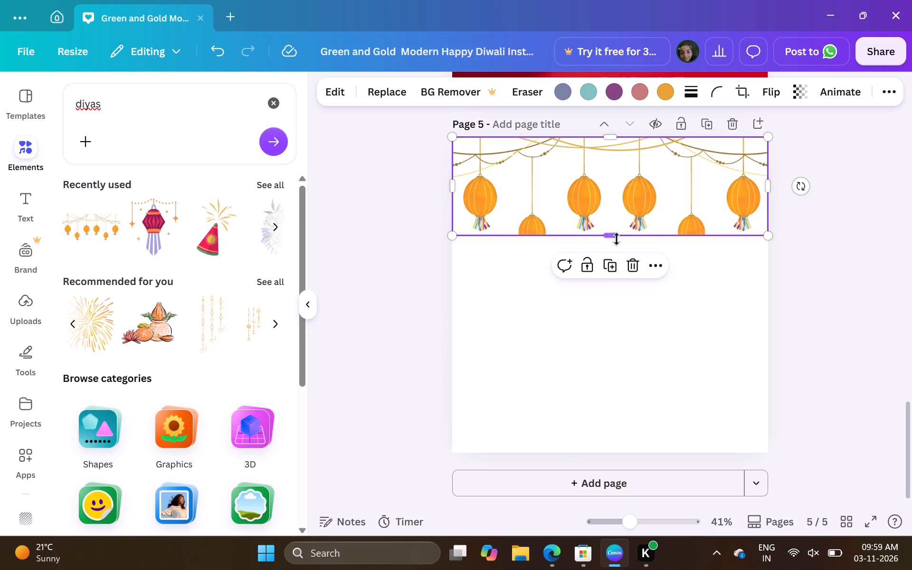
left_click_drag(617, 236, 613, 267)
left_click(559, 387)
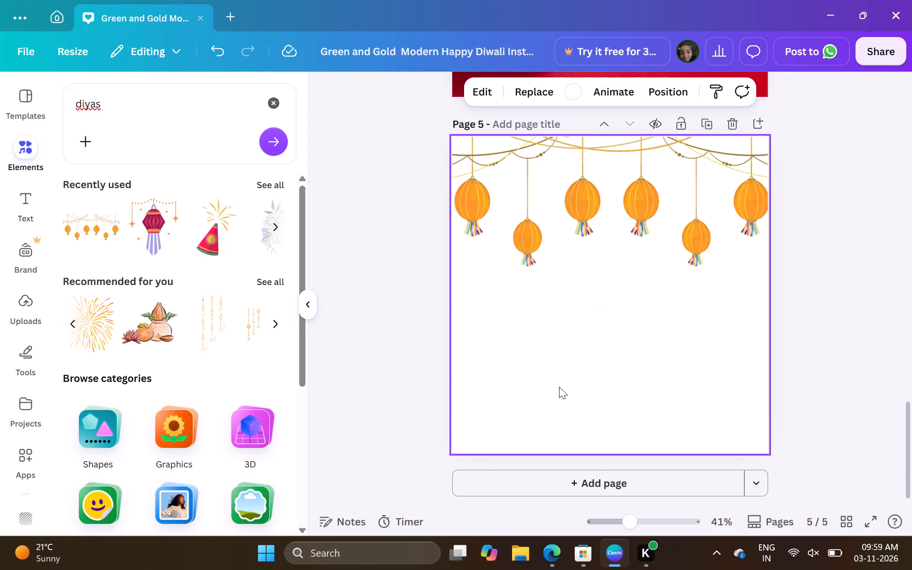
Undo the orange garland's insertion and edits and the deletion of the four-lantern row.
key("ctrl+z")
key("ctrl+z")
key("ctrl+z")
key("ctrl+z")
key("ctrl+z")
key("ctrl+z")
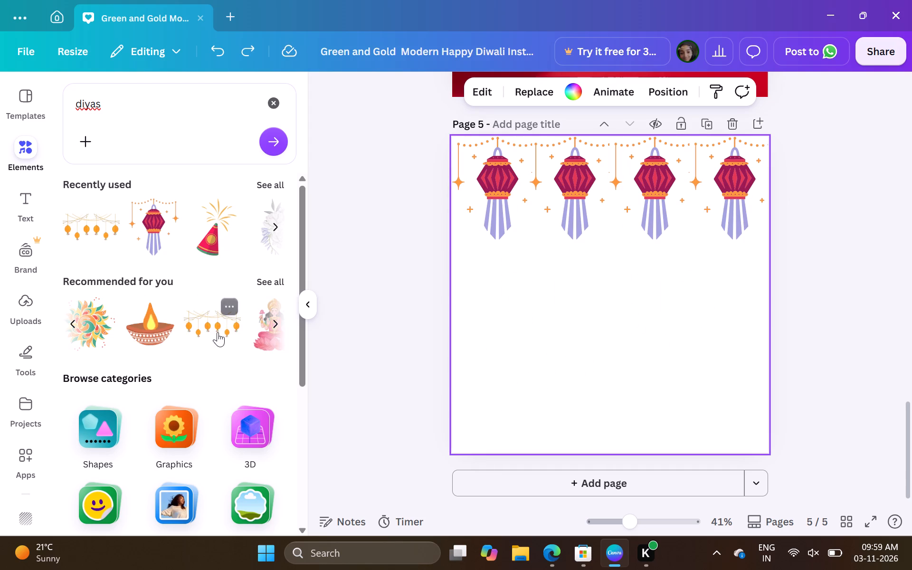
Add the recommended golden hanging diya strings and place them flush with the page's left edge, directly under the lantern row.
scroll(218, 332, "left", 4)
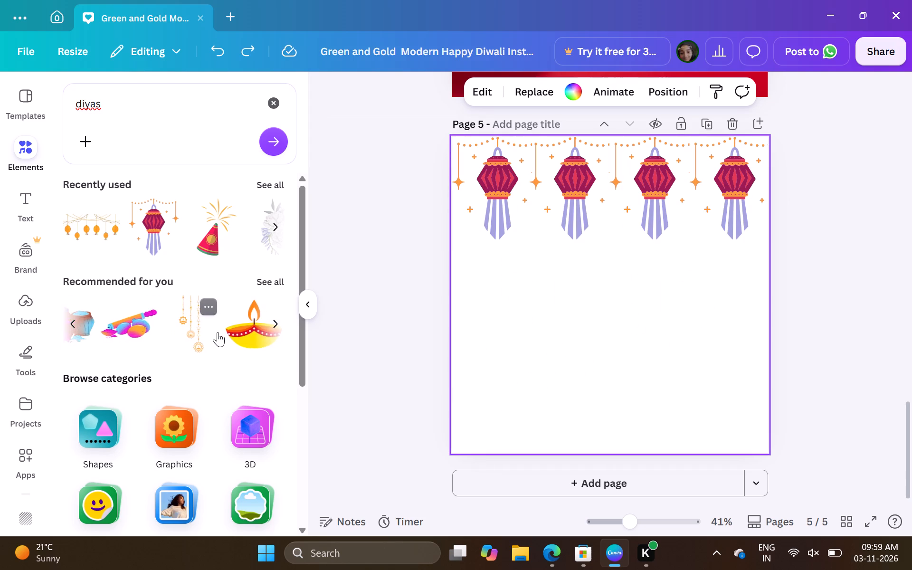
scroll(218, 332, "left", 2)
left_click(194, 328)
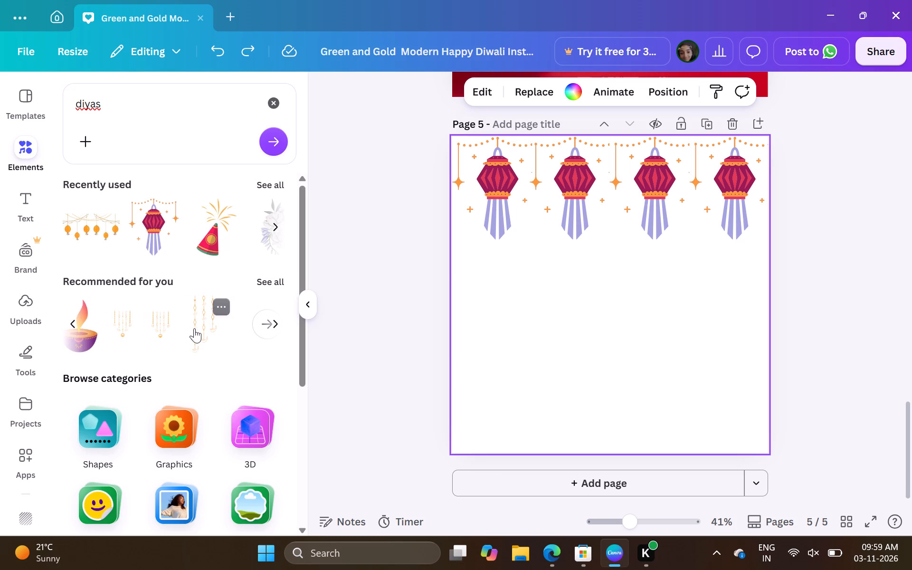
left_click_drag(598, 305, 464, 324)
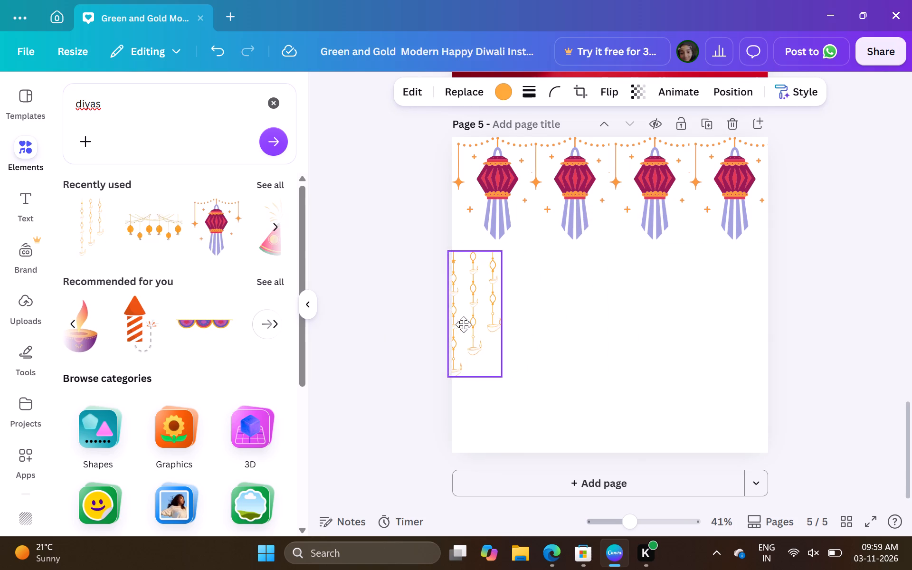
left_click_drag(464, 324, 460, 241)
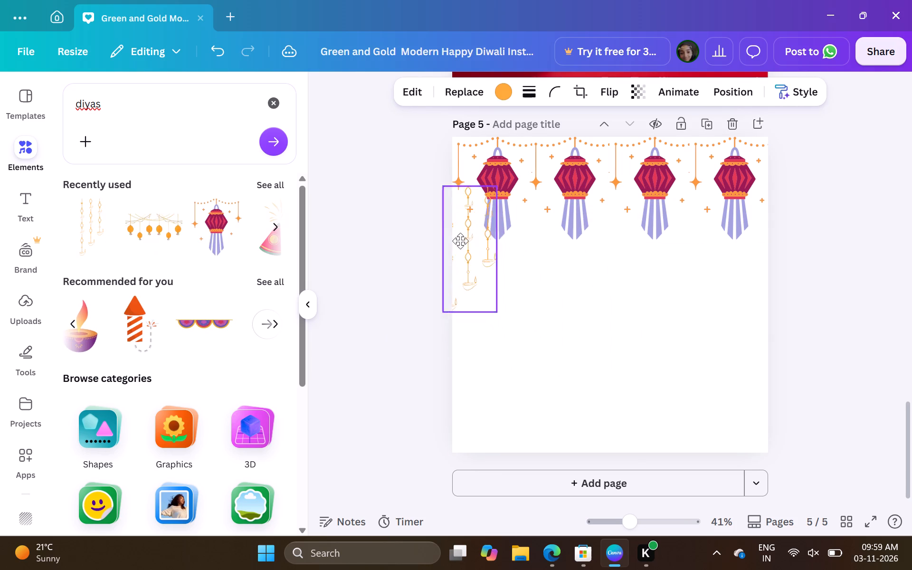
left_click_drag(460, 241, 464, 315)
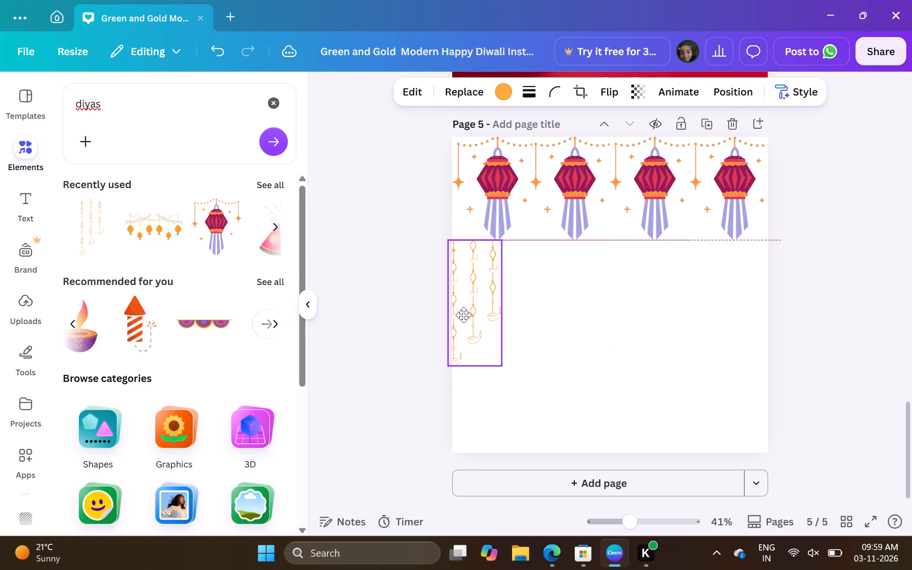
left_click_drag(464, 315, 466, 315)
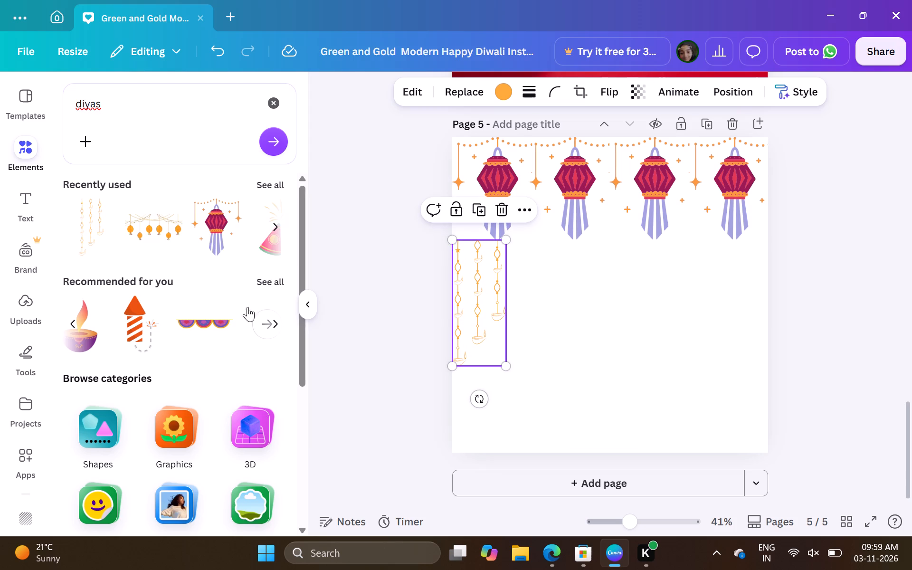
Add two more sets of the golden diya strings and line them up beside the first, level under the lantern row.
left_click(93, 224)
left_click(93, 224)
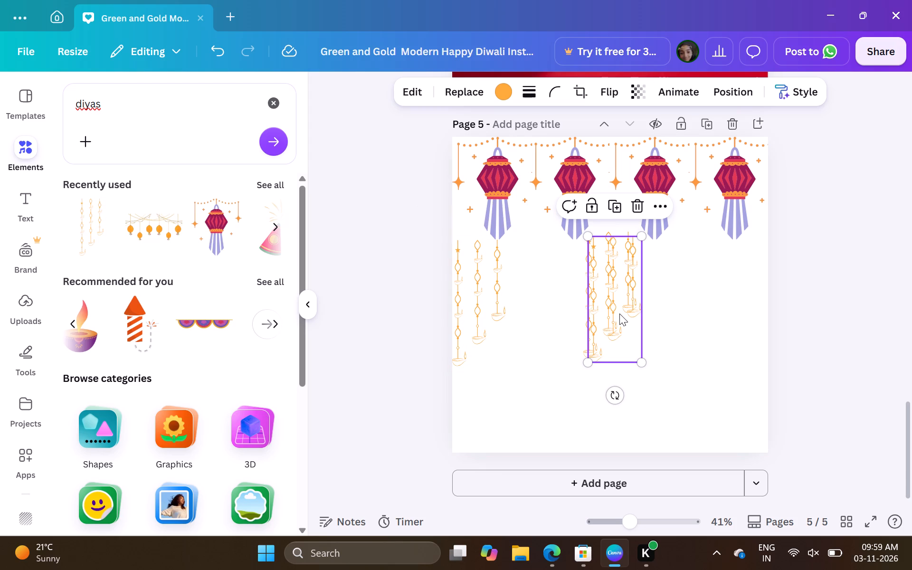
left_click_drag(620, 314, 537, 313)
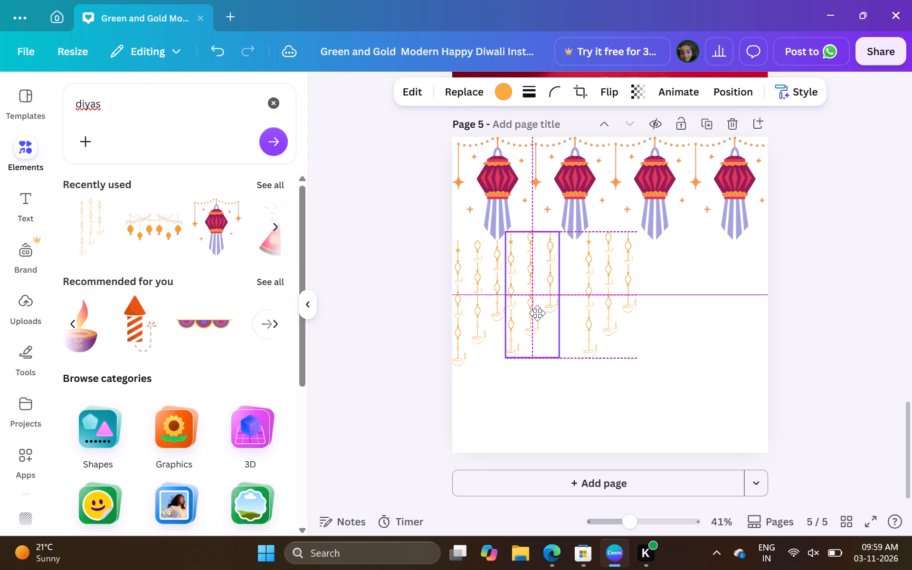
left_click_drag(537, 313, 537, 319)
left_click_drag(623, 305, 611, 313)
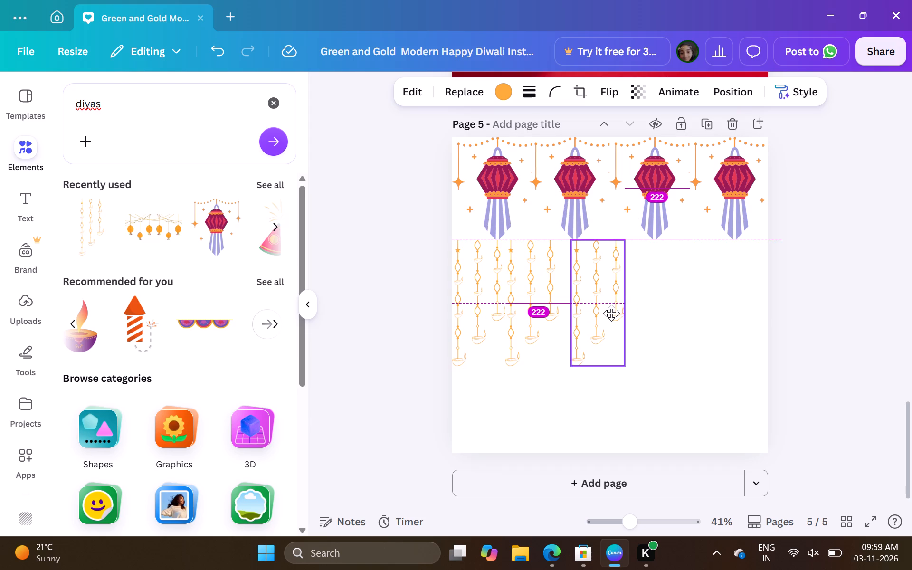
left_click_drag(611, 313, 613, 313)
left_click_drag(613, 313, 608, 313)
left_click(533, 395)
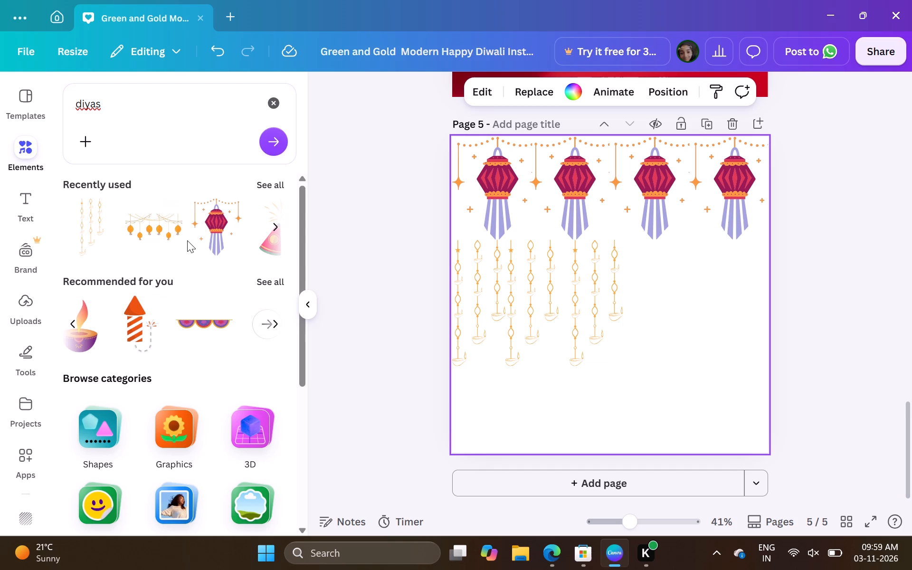
Browse the full list of magic recommendations for other Diwali decorations for page 5.
scroll(187, 240, "left", 2)
scroll(187, 240, "right", 1)
left_click(270, 282)
scroll(188, 375, "down", 1)
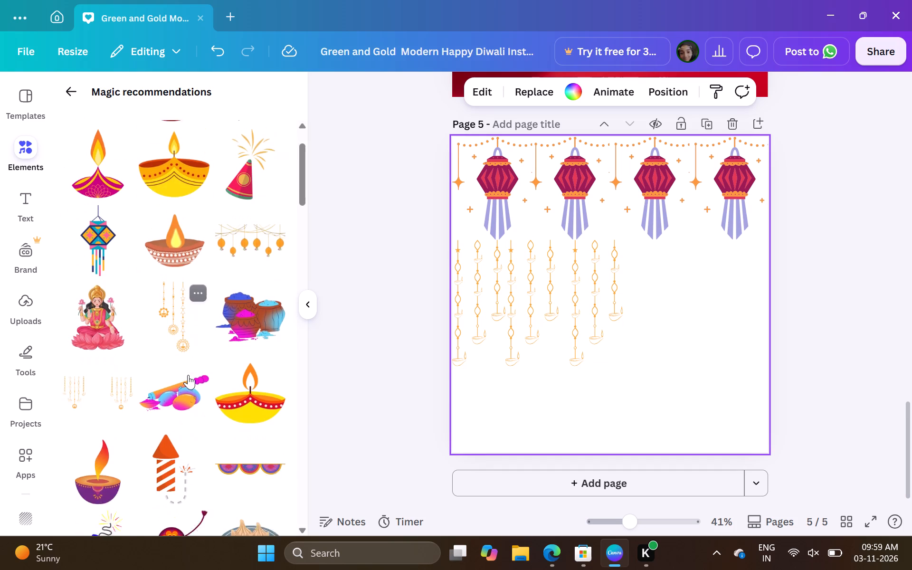
scroll(188, 375, "down", 2)
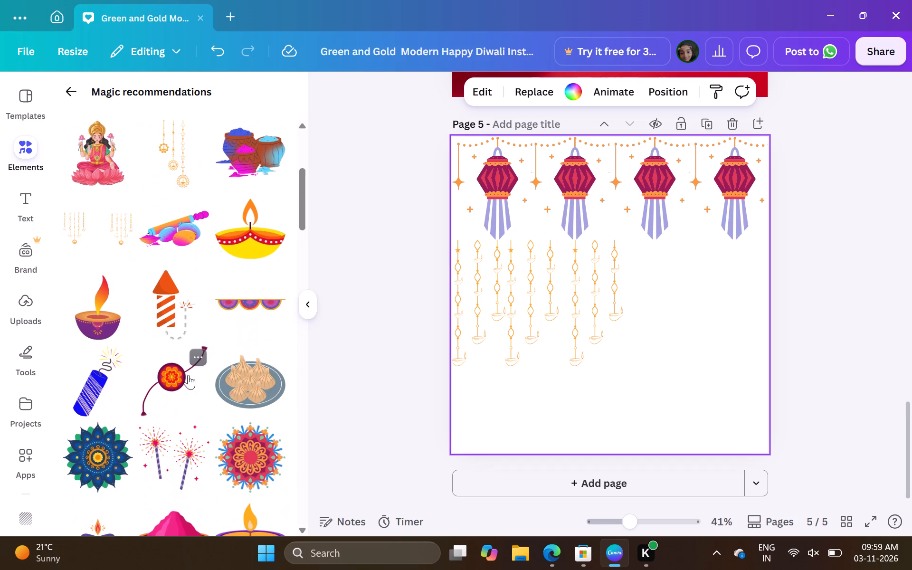
scroll(188, 375, "down", 4)
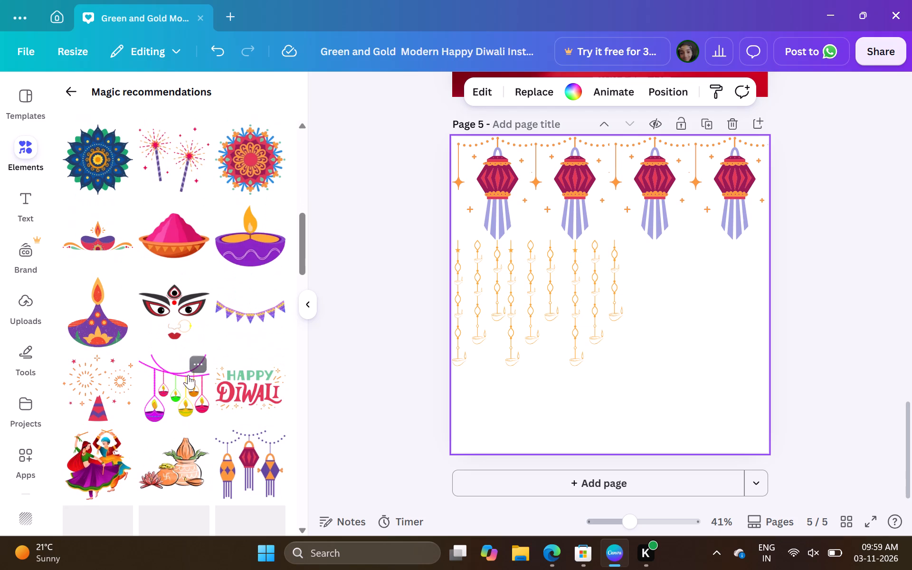
scroll(188, 375, "down", 1)
scroll(188, 375, "up", 1)
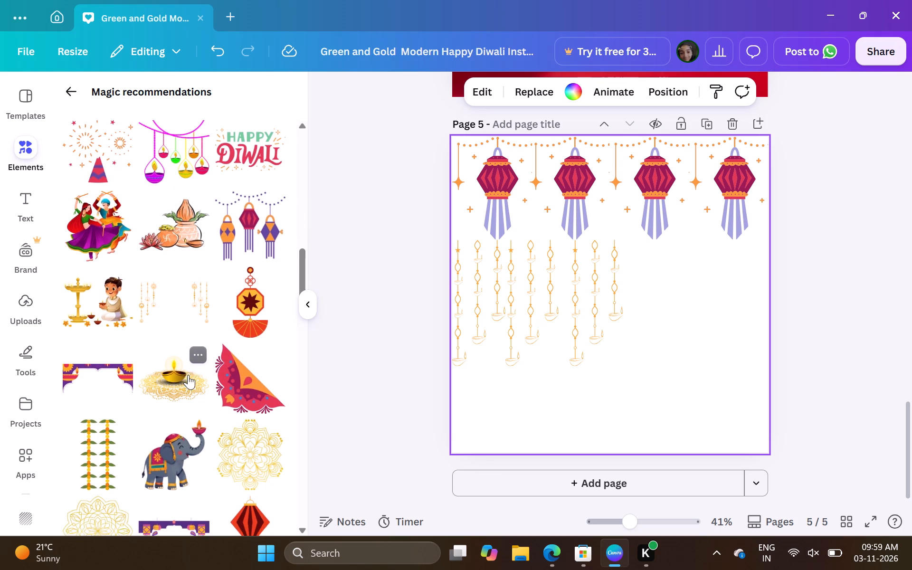
scroll(188, 375, "up", 3)
scroll(188, 375, "down", 2)
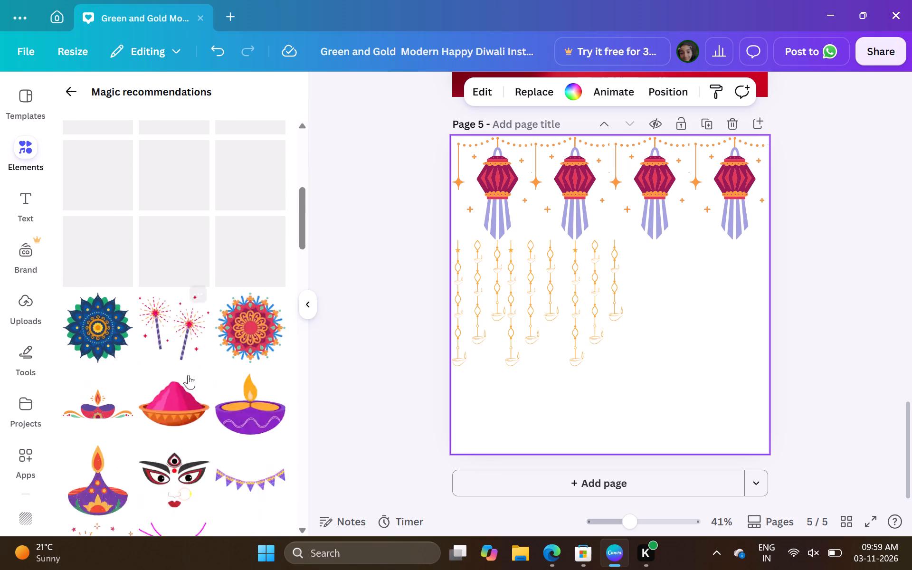
scroll(188, 375, "down", 3)
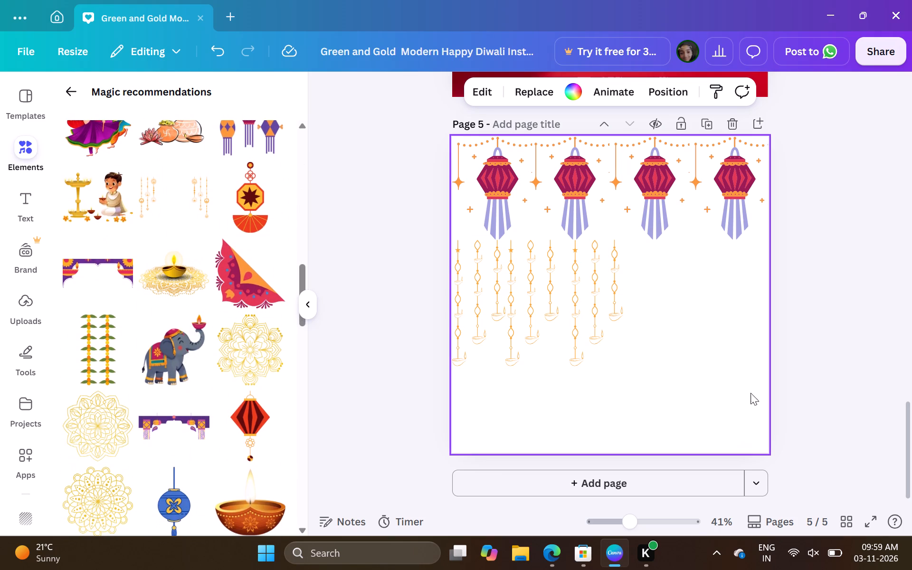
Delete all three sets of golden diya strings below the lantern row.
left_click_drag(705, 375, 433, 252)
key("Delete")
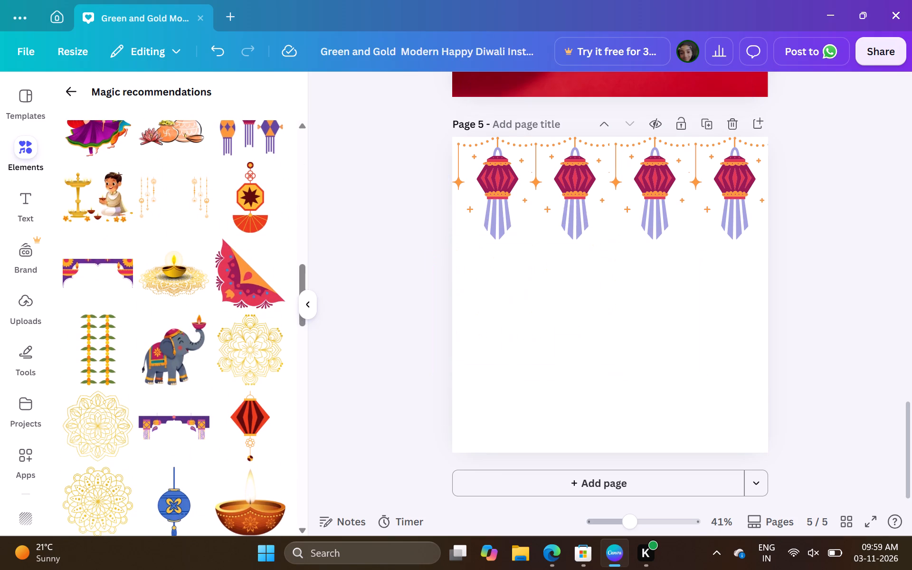
Browse the magic recommendations for another Diwali decoration to fill the area below the lantern row on page 5.
scroll(146, 339, "down", 5)
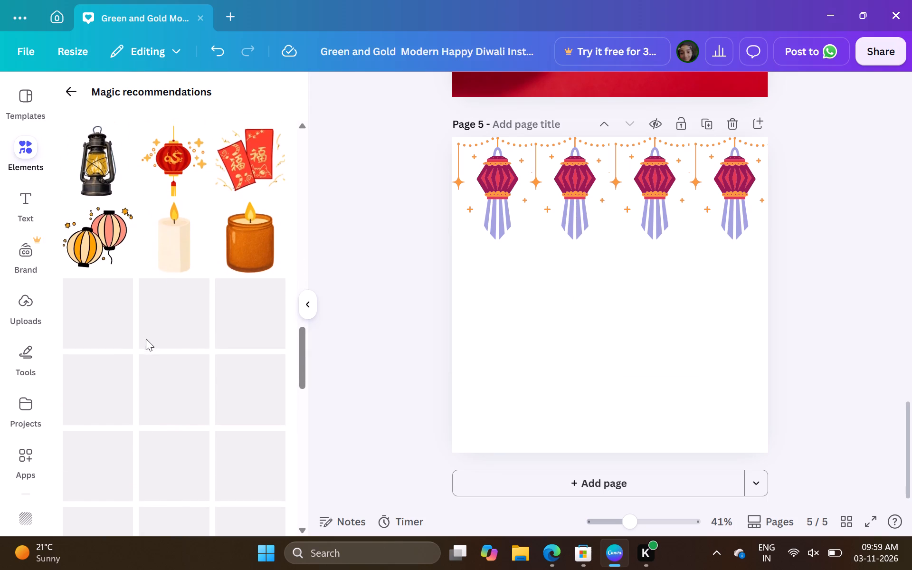
scroll(146, 339, "down", 1)
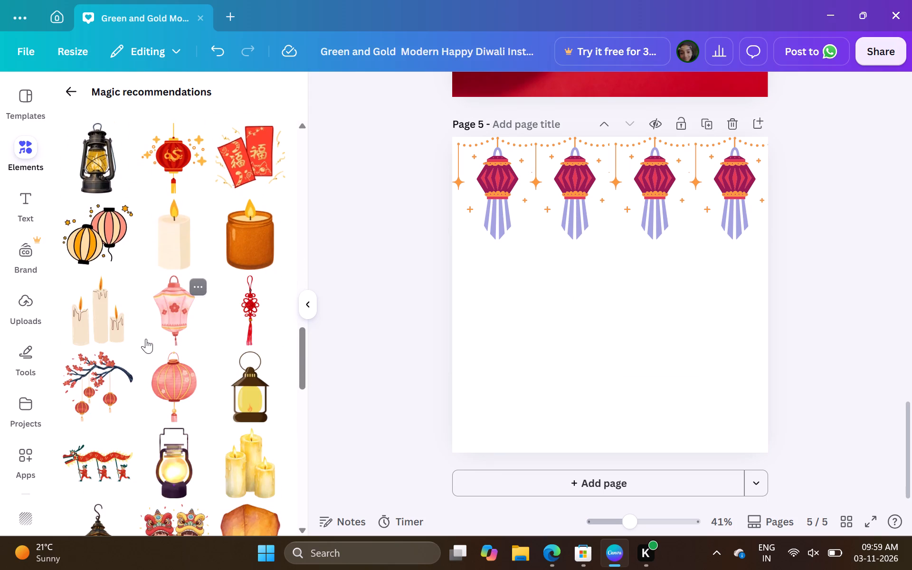
scroll(146, 339, "down", 2)
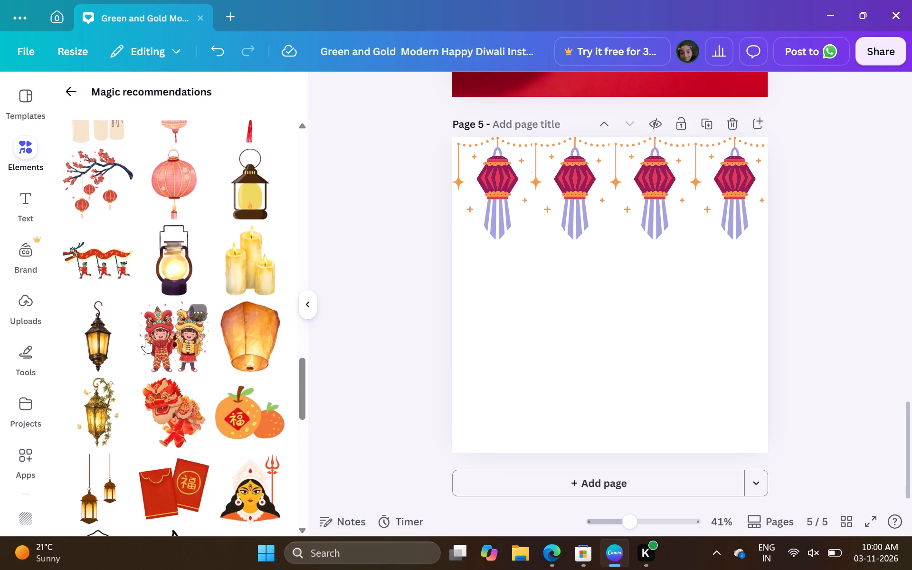
scroll(146, 339, "down", 2)
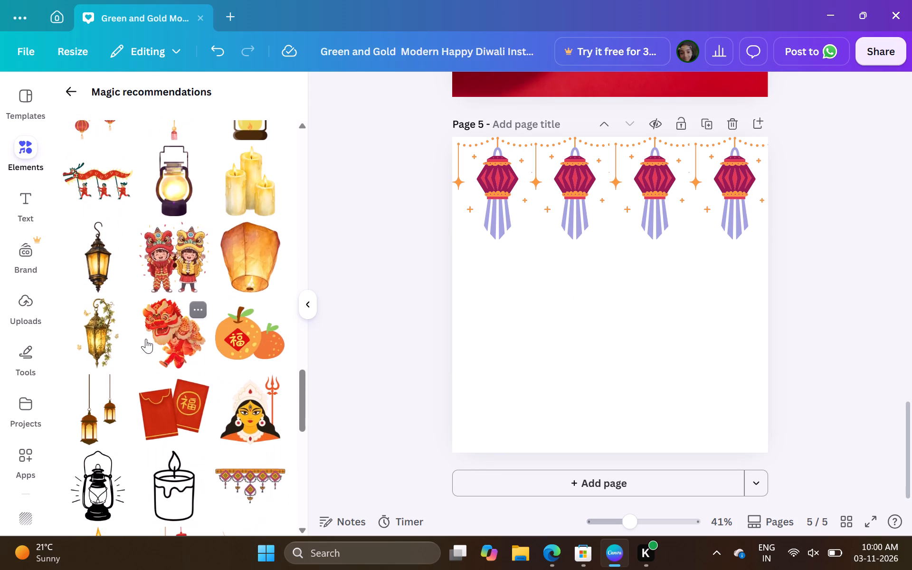
scroll(146, 339, "down", 1)
scroll(146, 339, "up", 5)
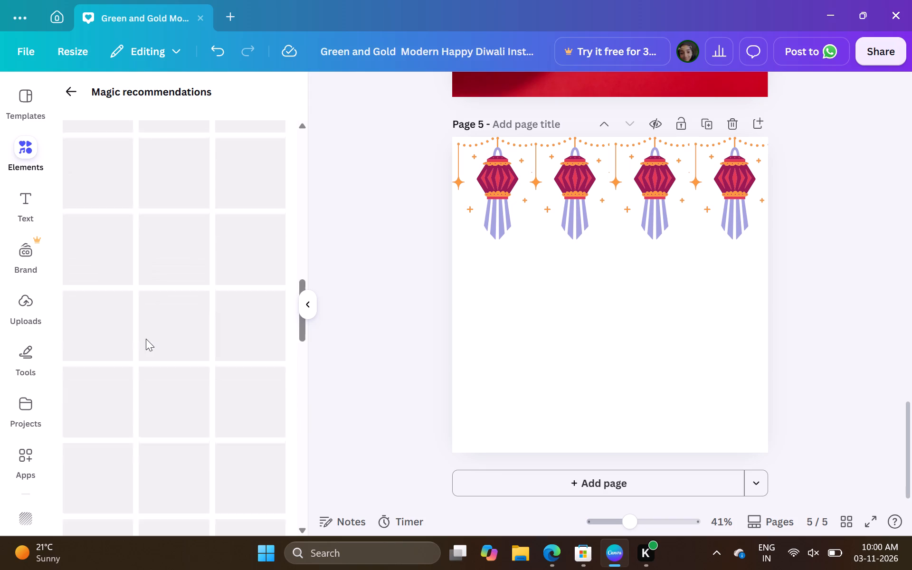
scroll(146, 339, "up", 1)
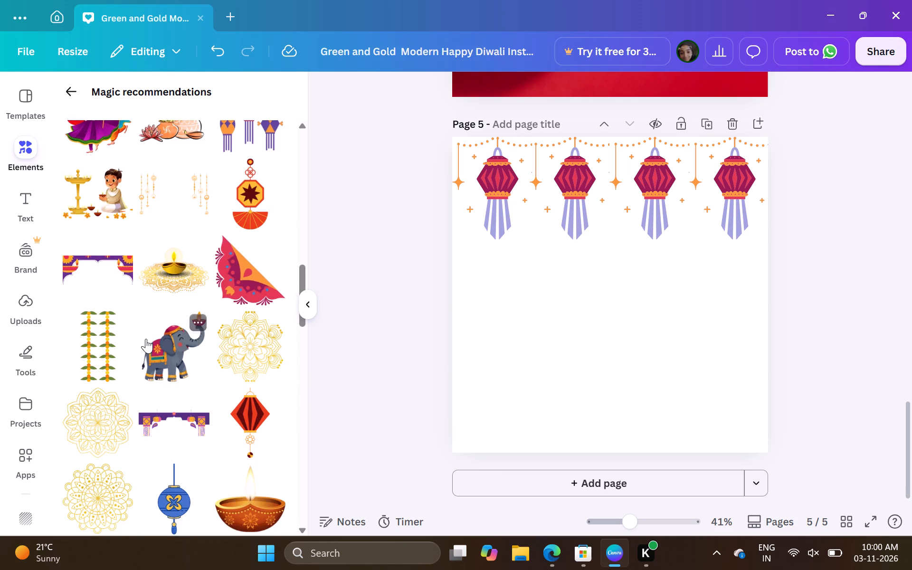
scroll(146, 339, "up", 1)
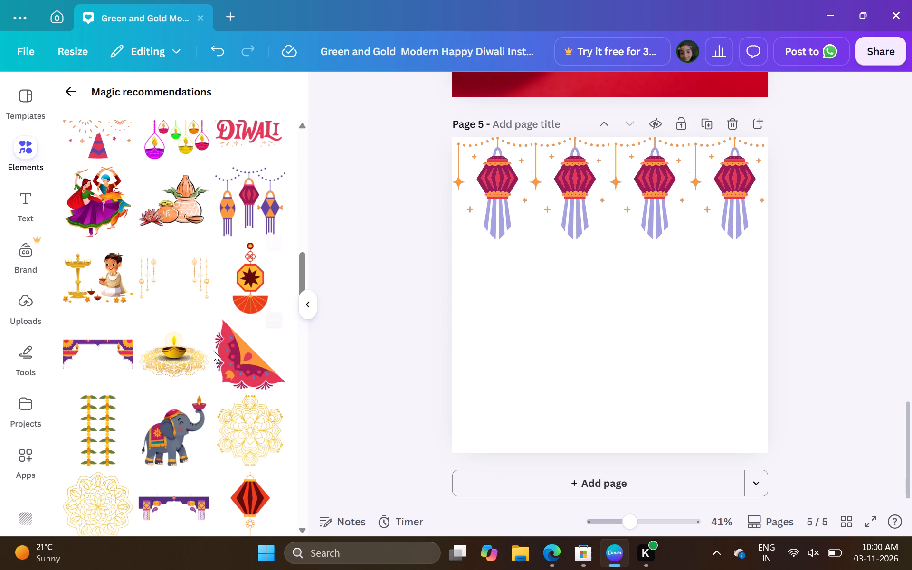
scroll(213, 350, "up", 6)
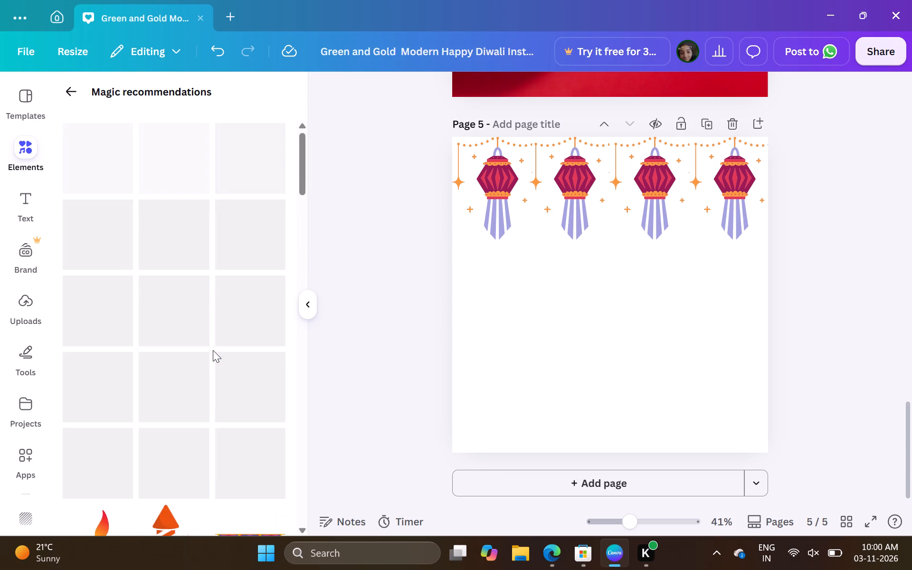
Add the recommended golden mandala with dotted petals and looped outer edge to page 5, and scale it down slightly.
scroll(213, 350, "down", 8)
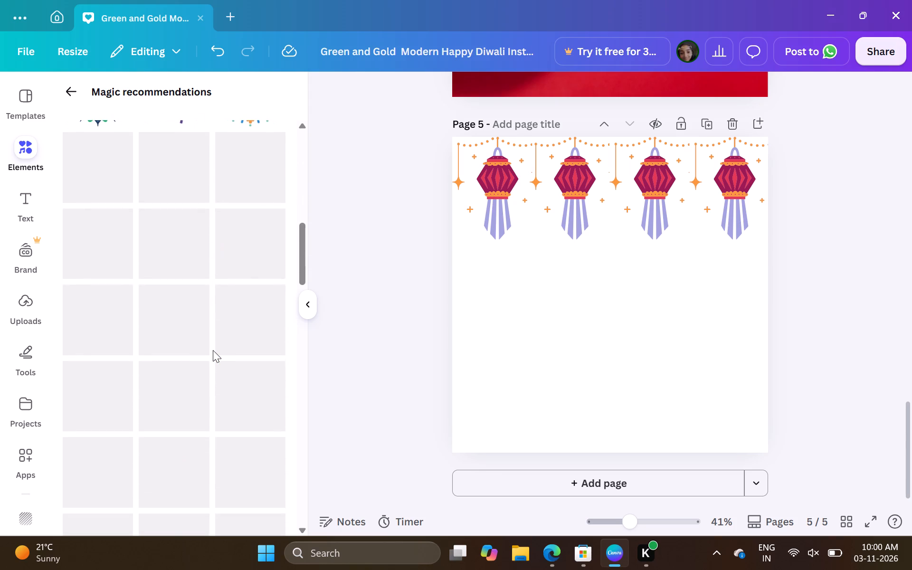
scroll(213, 350, "down", 2)
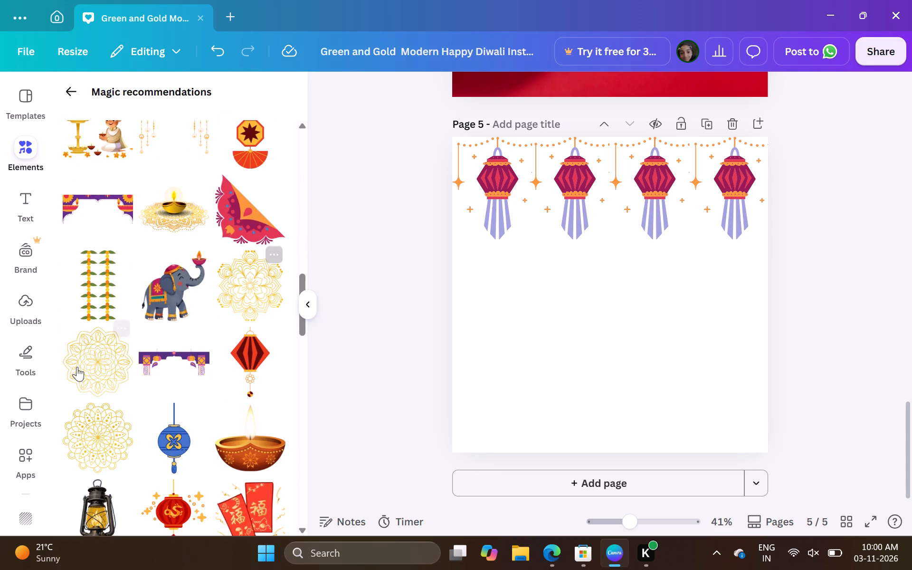
left_click(99, 450)
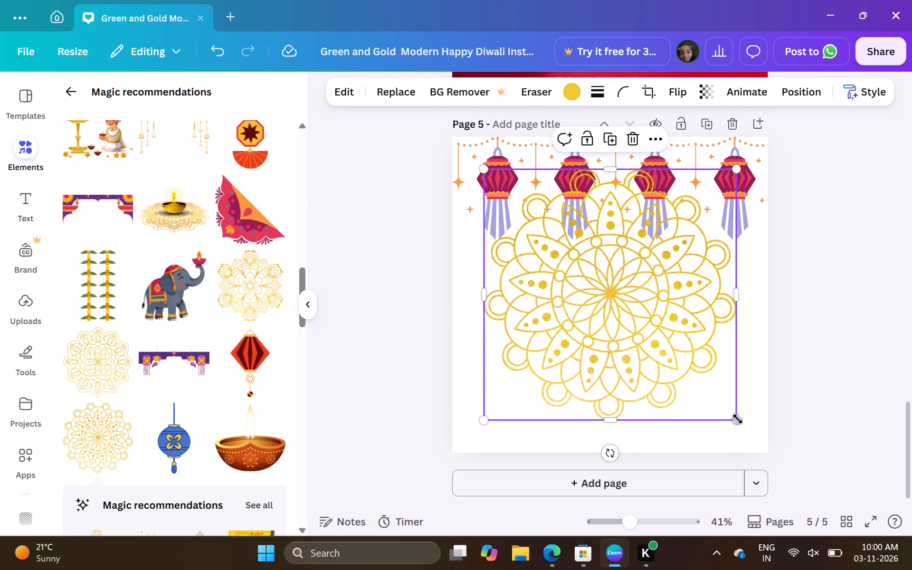
left_click_drag(737, 419, 723, 407)
Send the golden mandala to the back so that it sits behind the four hanging lanterns.
right_click(575, 294)
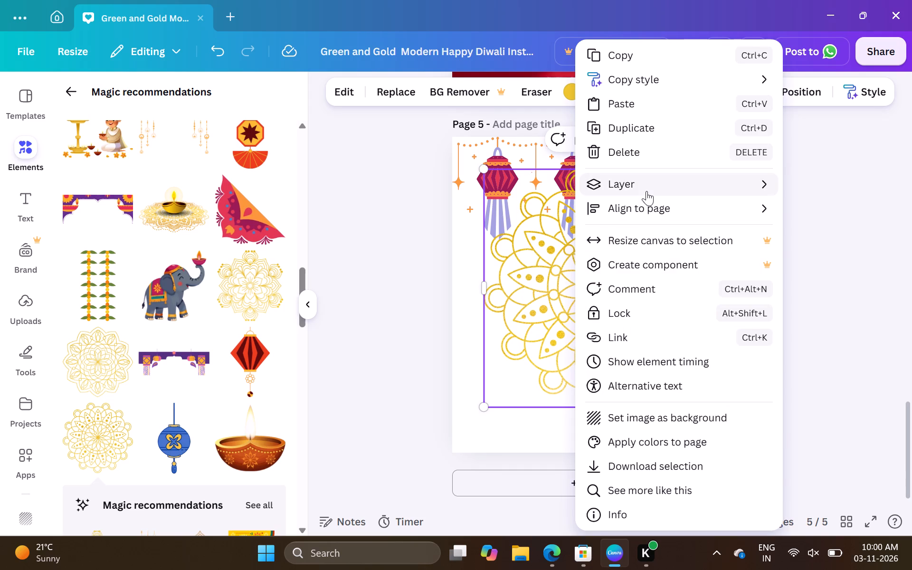
left_click(475, 237)
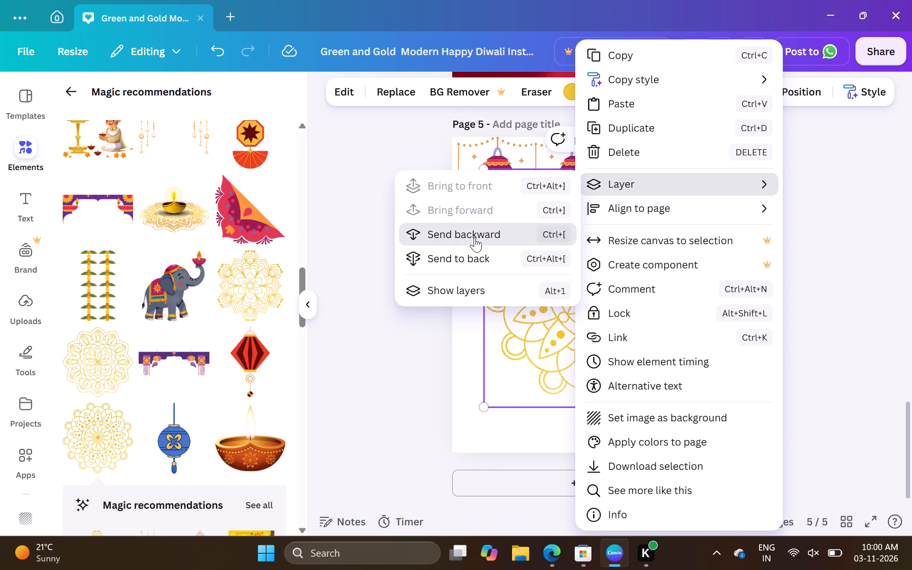
left_click(425, 376)
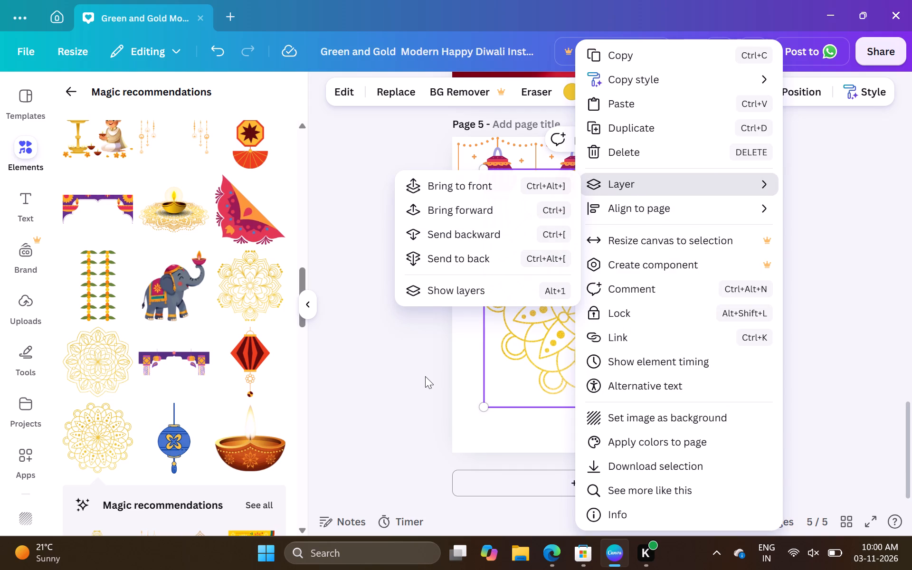
left_click(602, 354)
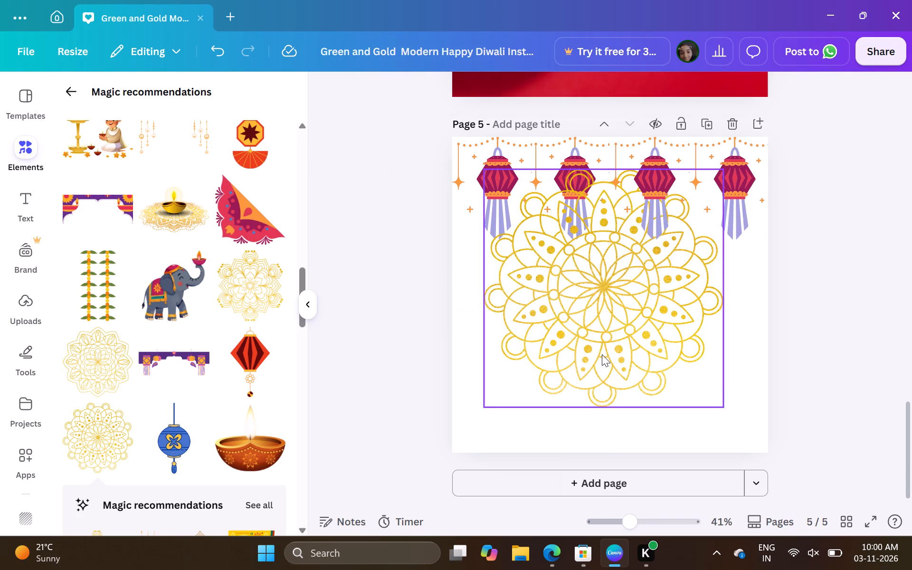
right_click(602, 354)
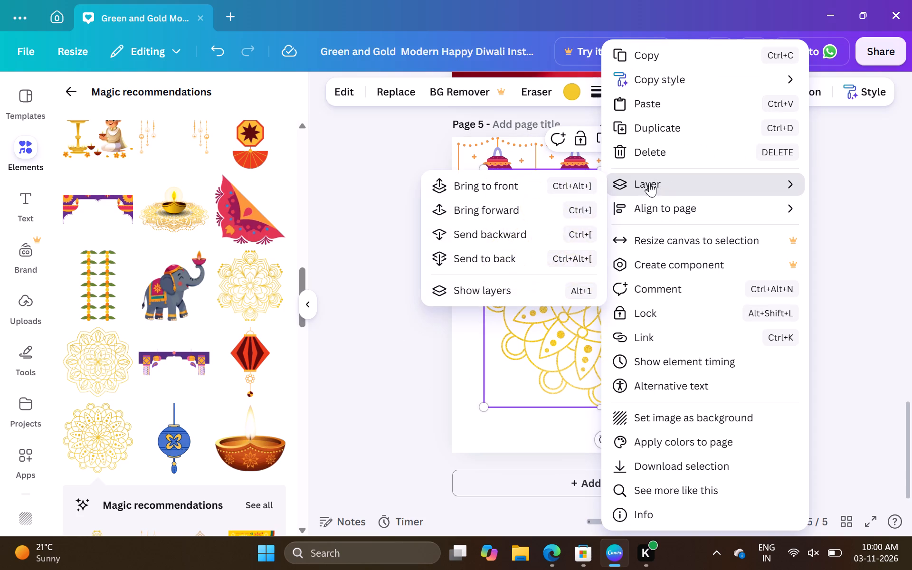
left_click(513, 262)
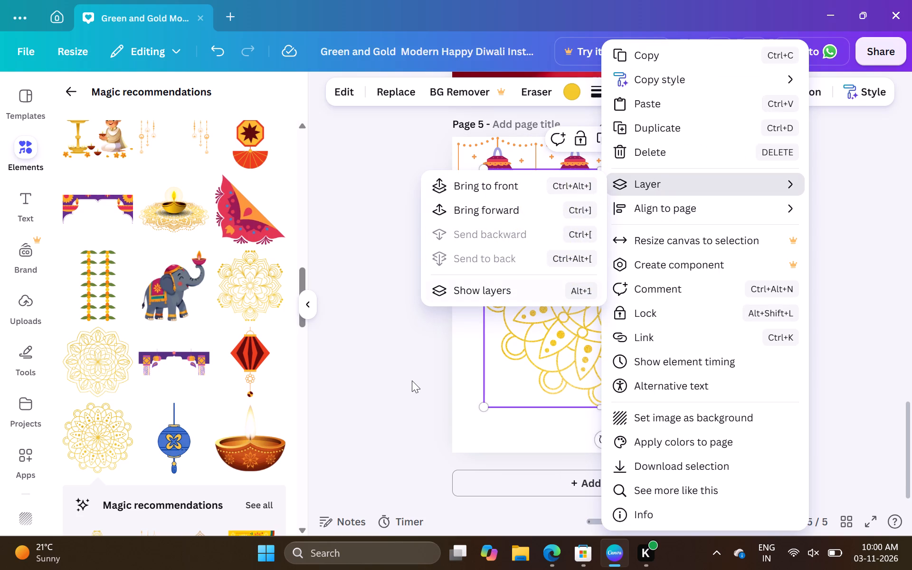
left_click(411, 380)
Shift the golden mandala sideways until it is centred horizontally on page 5.
left_click_drag(556, 327, 570, 328)
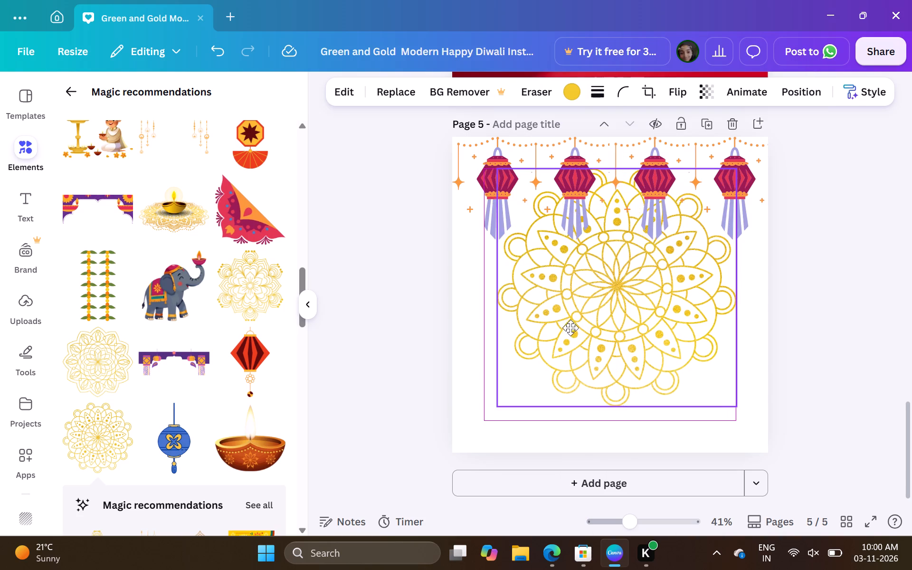
left_click_drag(570, 328, 562, 328)
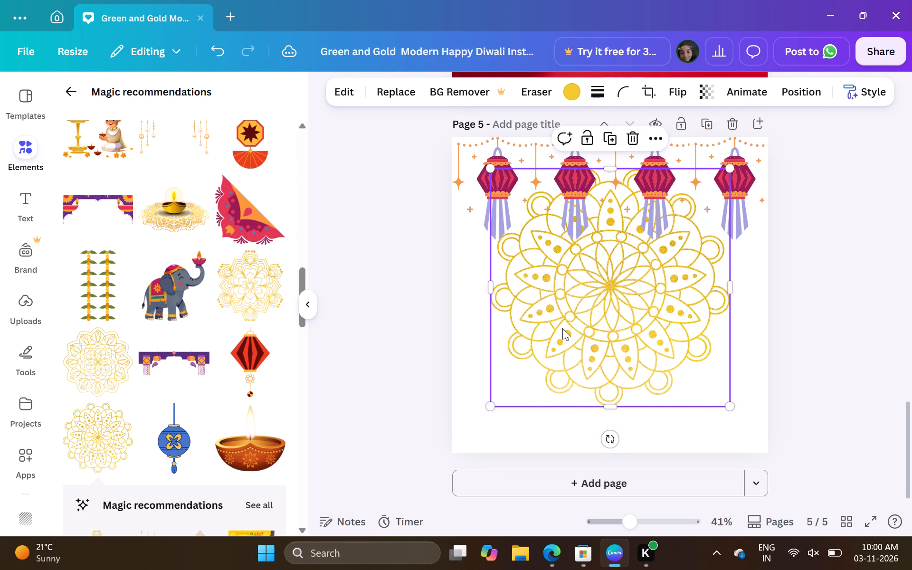
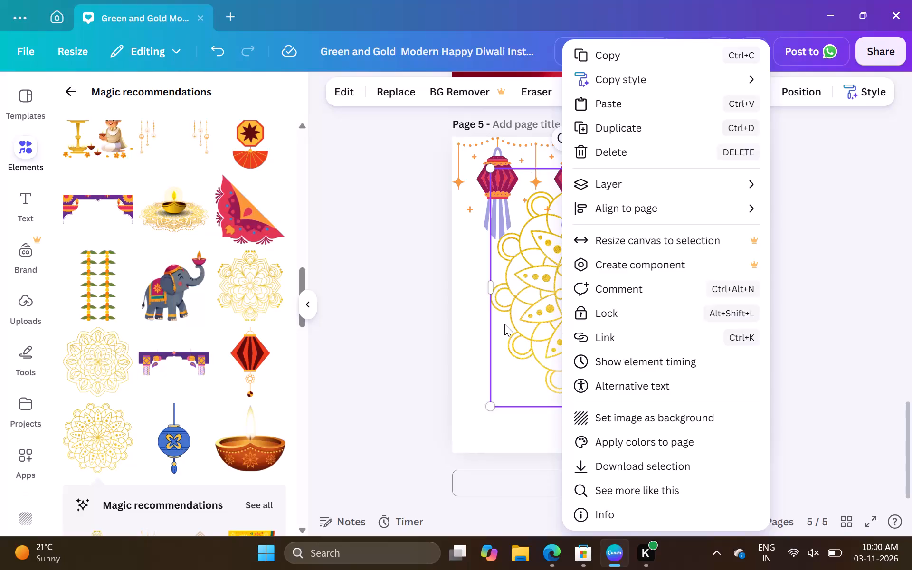
Delete the golden mandala from page 5.
key("Delete")
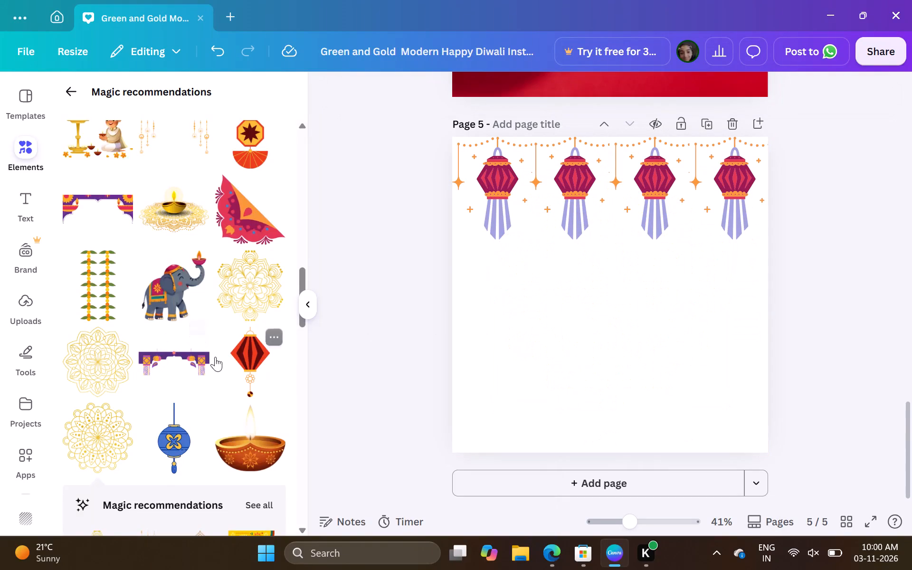
Add the recommended golden-orange firework burst to page 5, and scale it down to roughly three quarters of its inserted size.
scroll(215, 357, "down", 5)
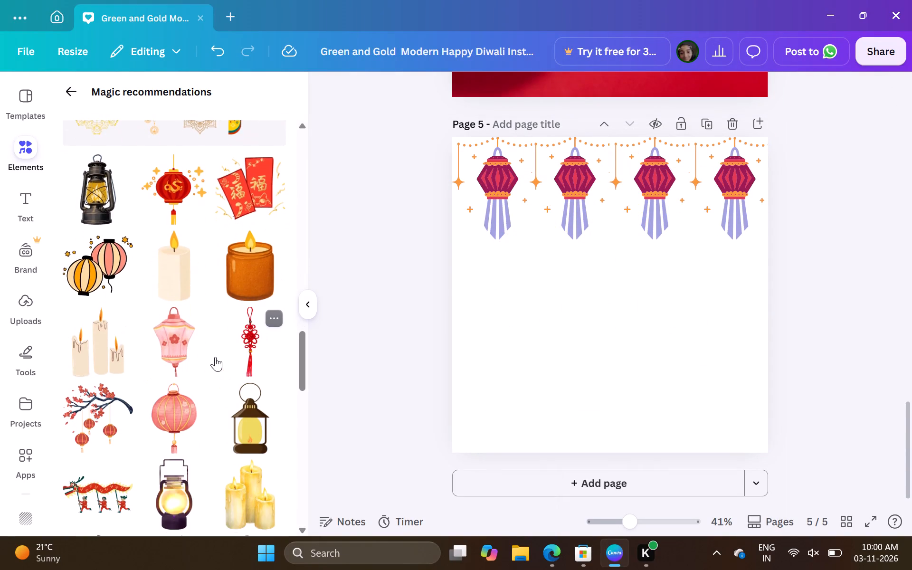
scroll(215, 357, "down", 3)
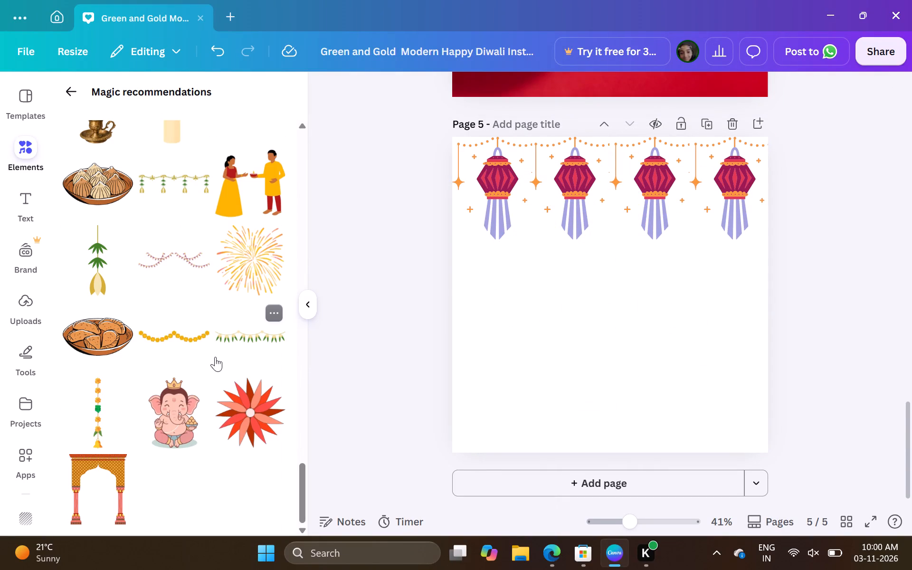
left_click(257, 247)
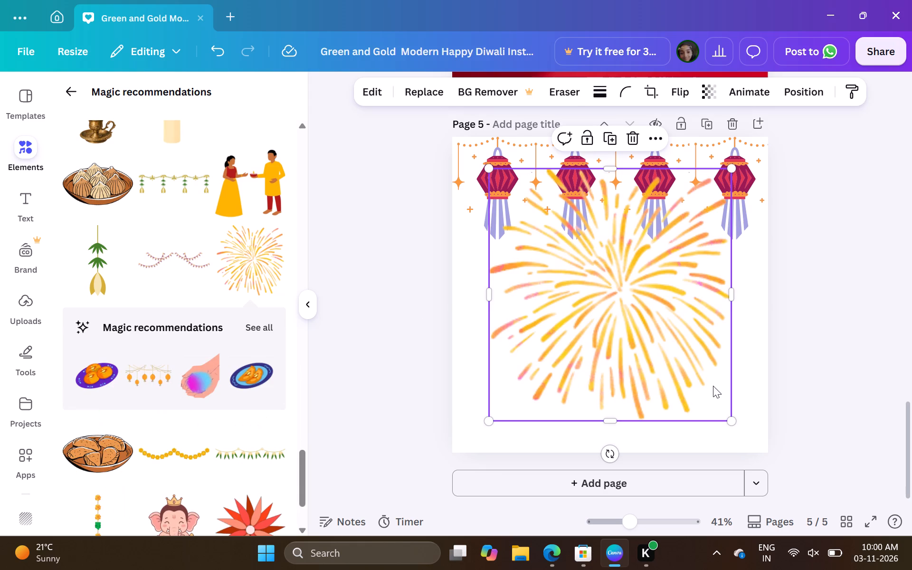
left_click_drag(731, 422, 659, 361)
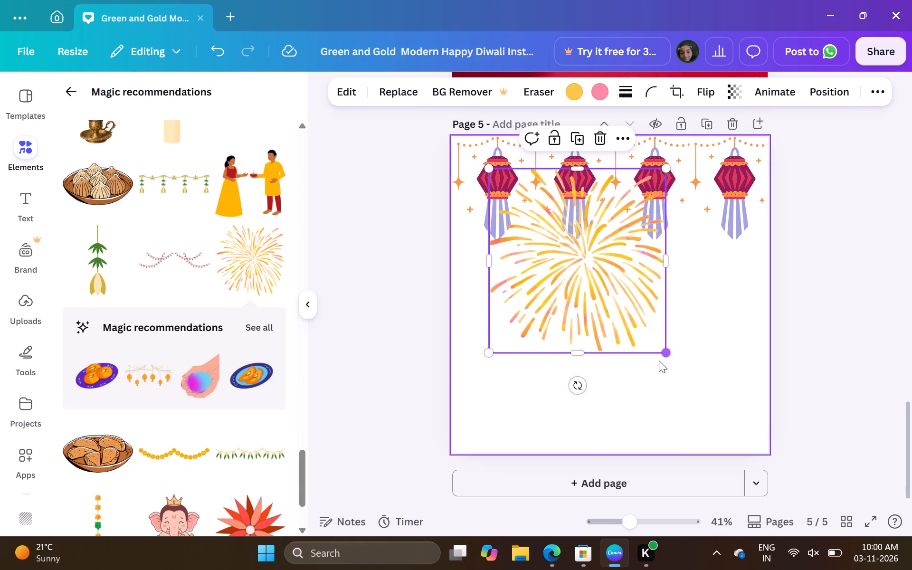
Place the firework burst just below the lantern row, shrink it slightly further, and centre it horizontally on page 5.
left_click_drag(584, 297, 610, 374)
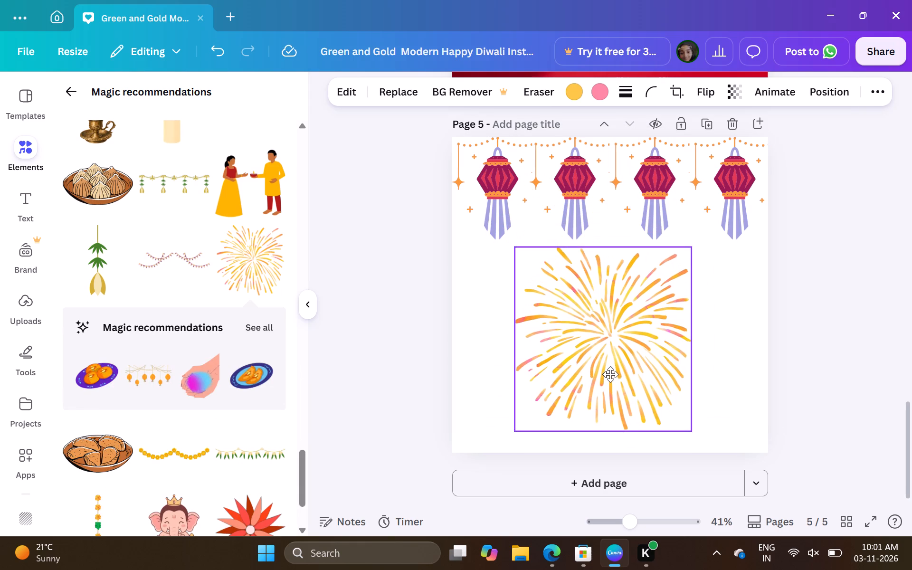
left_click_drag(610, 374, 610, 371)
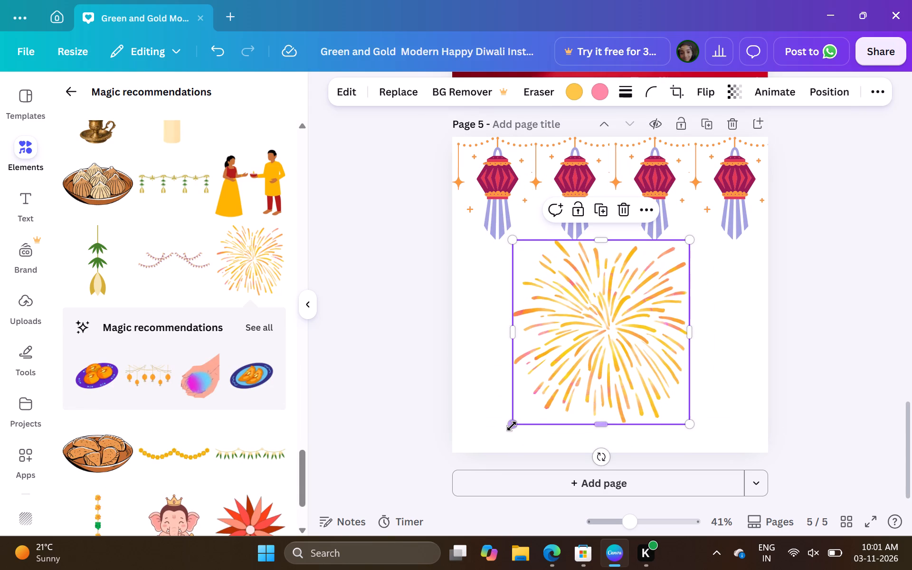
left_click_drag(510, 426, 547, 379)
left_click_drag(629, 332, 610, 335)
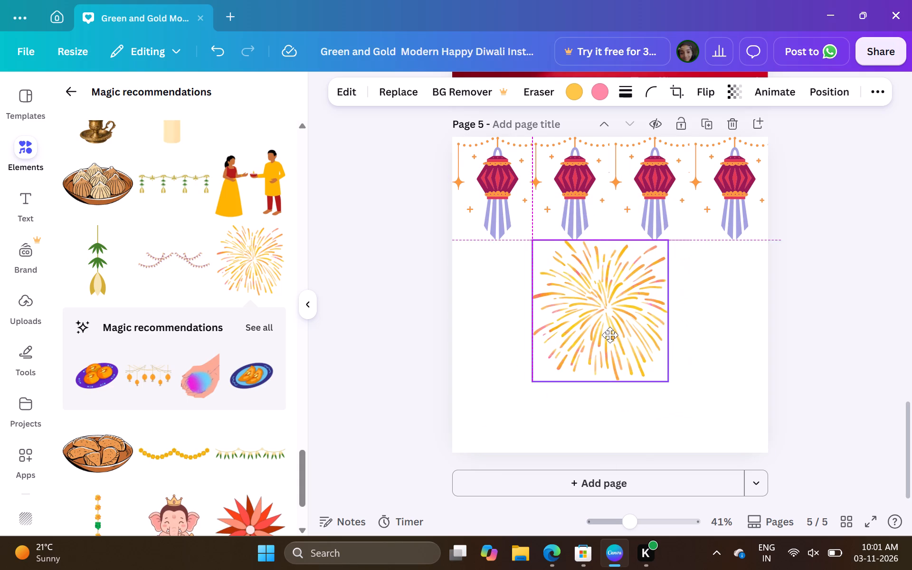
left_click_drag(610, 335, 609, 334)
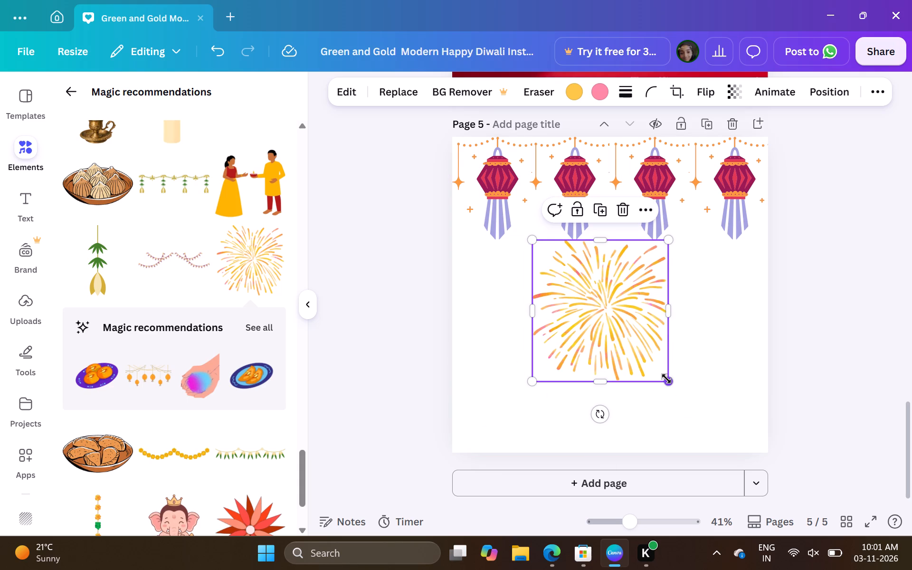
left_click_drag(666, 379, 679, 389)
left_click_drag(638, 345, 642, 344)
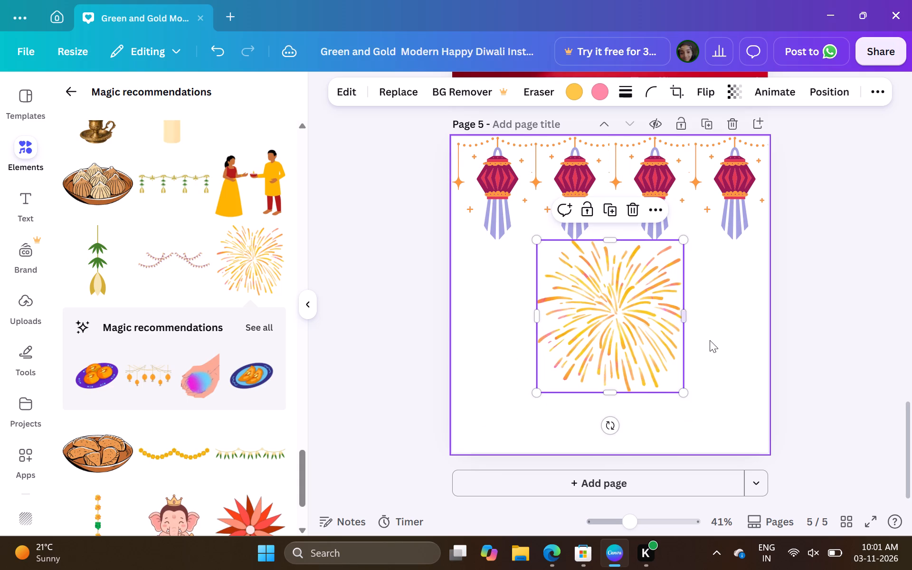
left_click(710, 340)
Browse the magic recommendations for a Diwali decoration to fill the bottom edge of page 5.
scroll(252, 342, "down", 1)
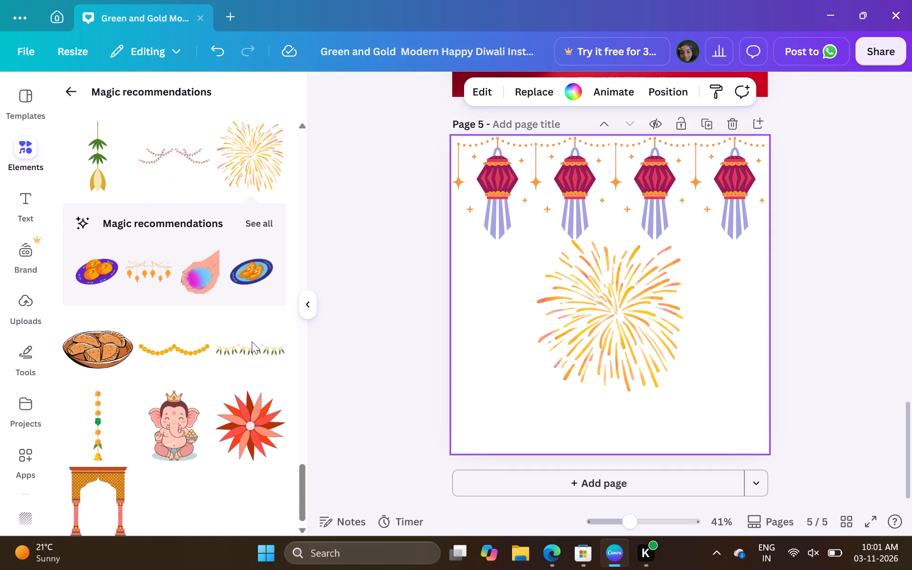
scroll(252, 342, "up", 6)
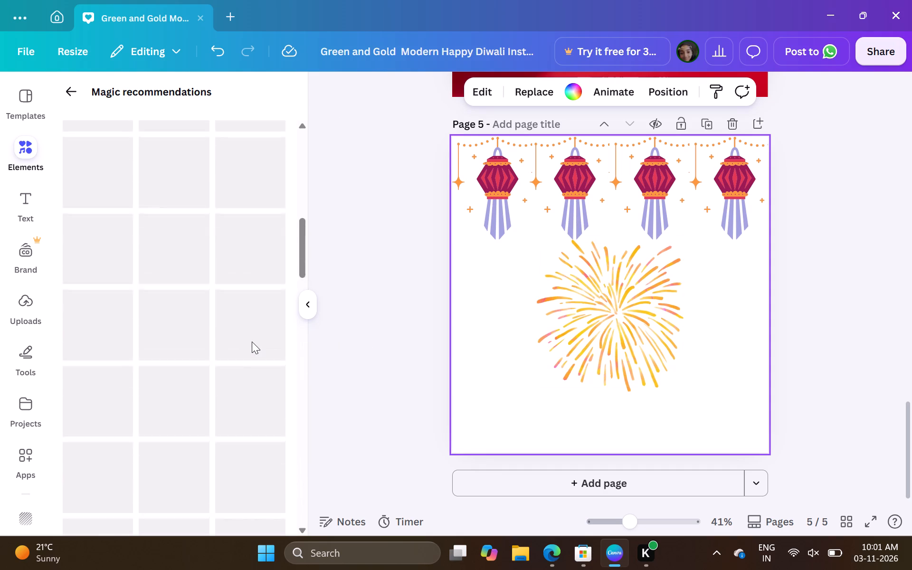
scroll(252, 342, "up", 2)
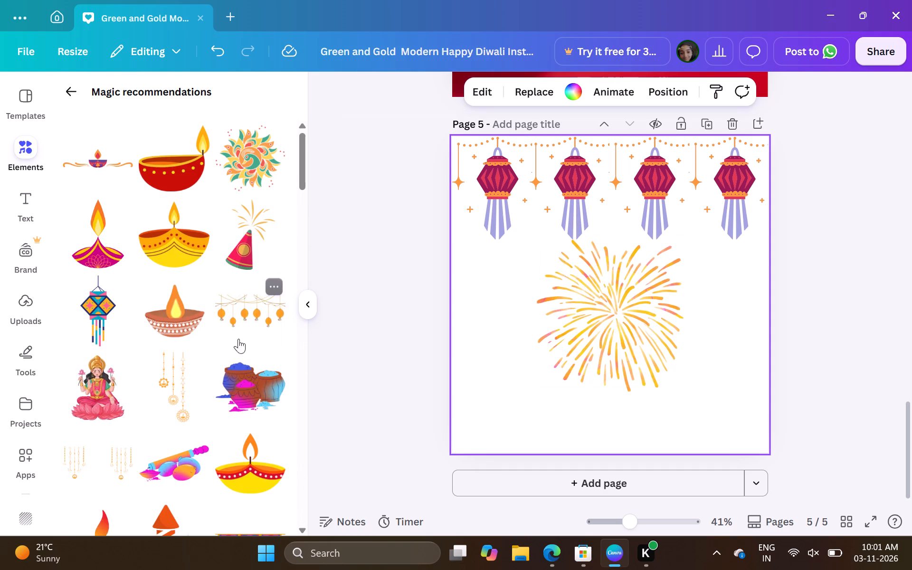
scroll(119, 285, "up", 1)
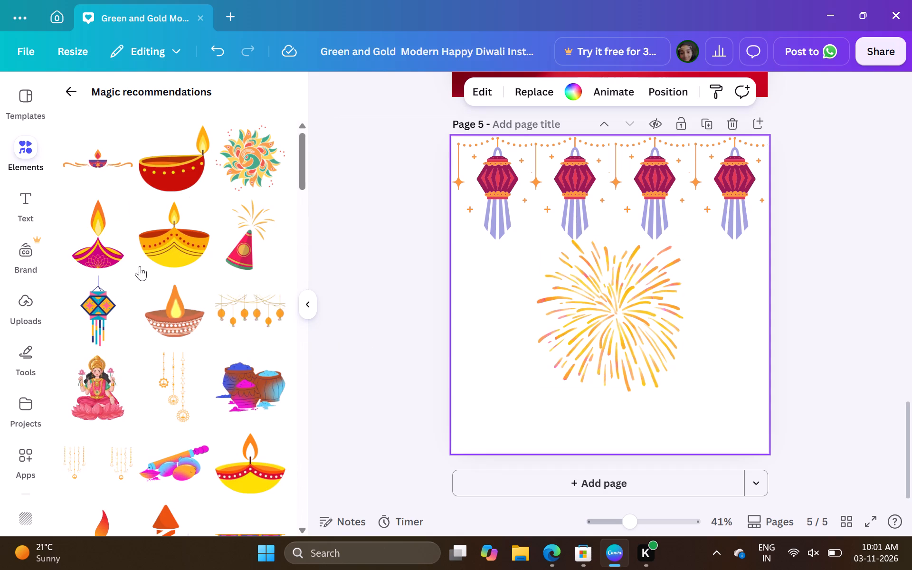
scroll(145, 304, "down", 1)
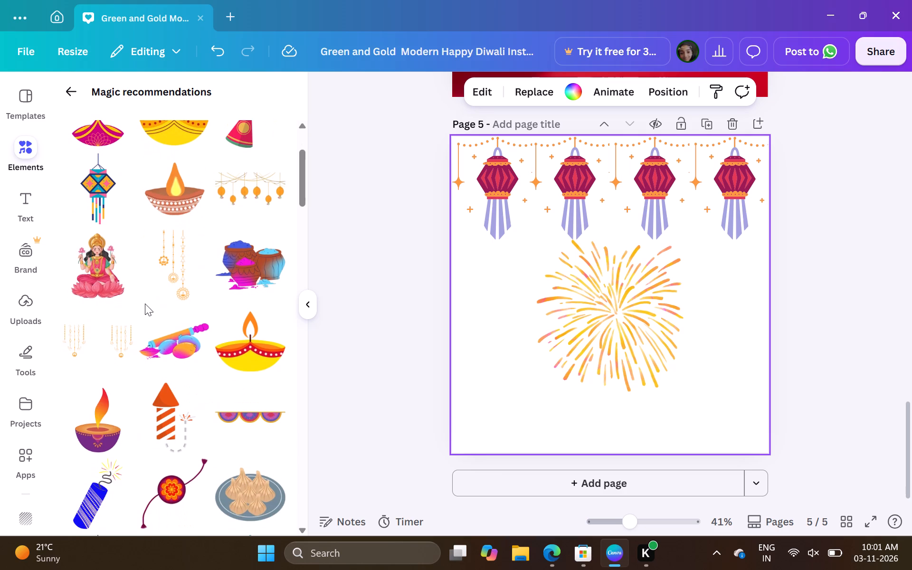
scroll(145, 304, "down", 3)
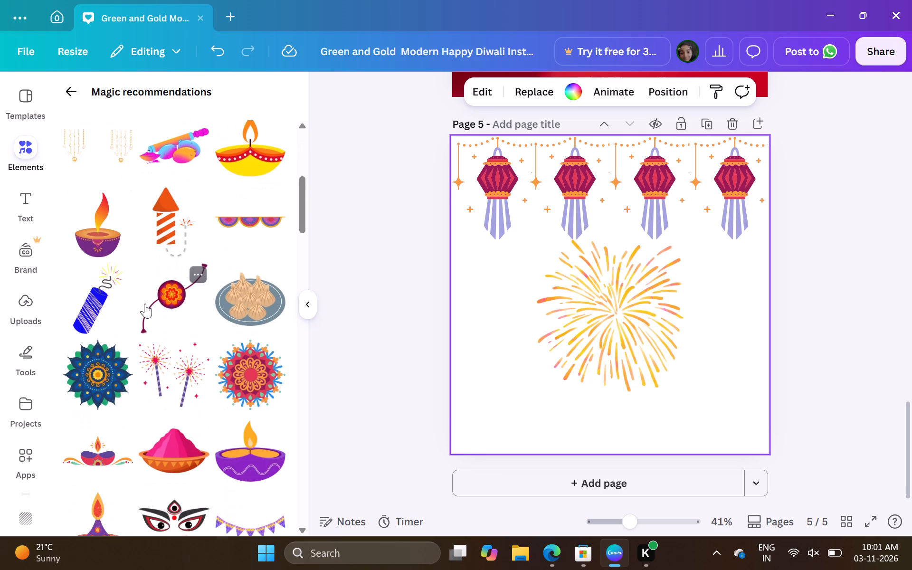
scroll(145, 304, "down", 1)
scroll(145, 304, "up", 2)
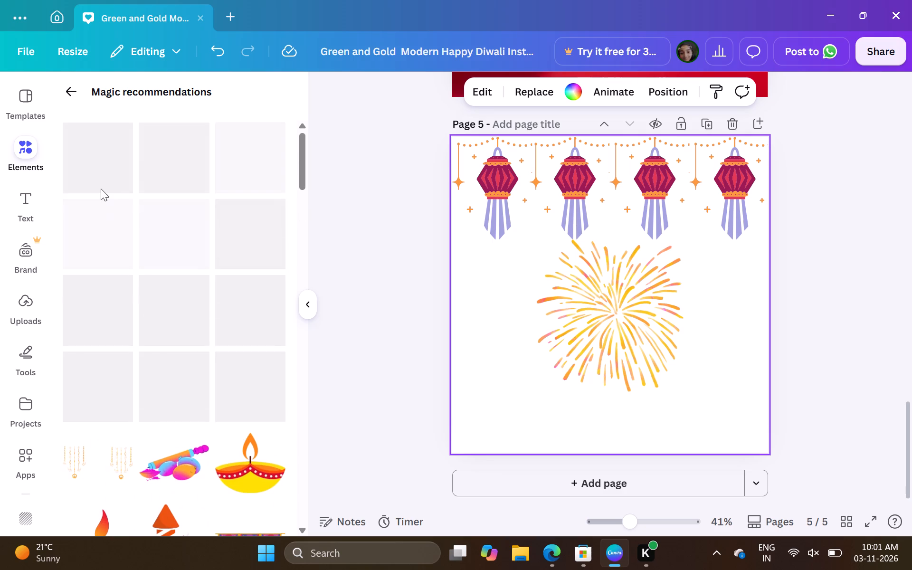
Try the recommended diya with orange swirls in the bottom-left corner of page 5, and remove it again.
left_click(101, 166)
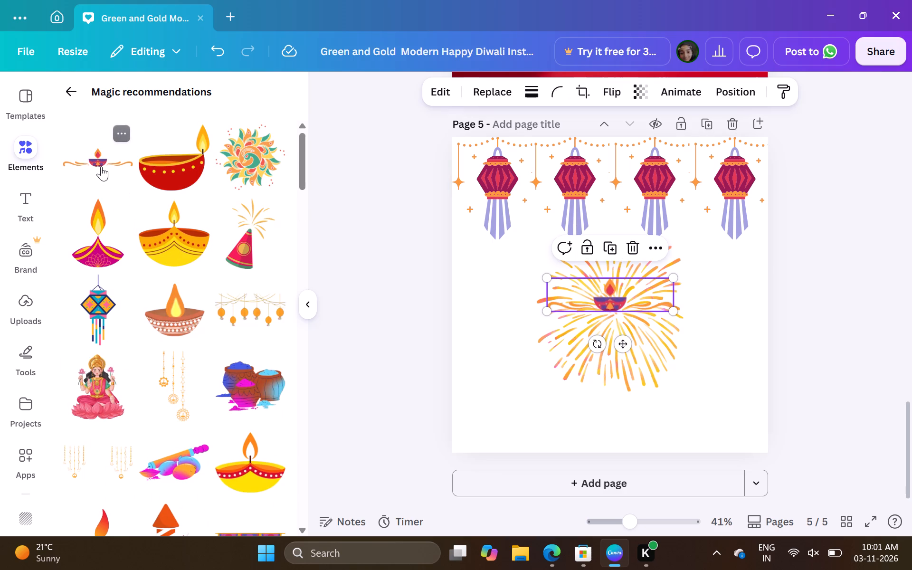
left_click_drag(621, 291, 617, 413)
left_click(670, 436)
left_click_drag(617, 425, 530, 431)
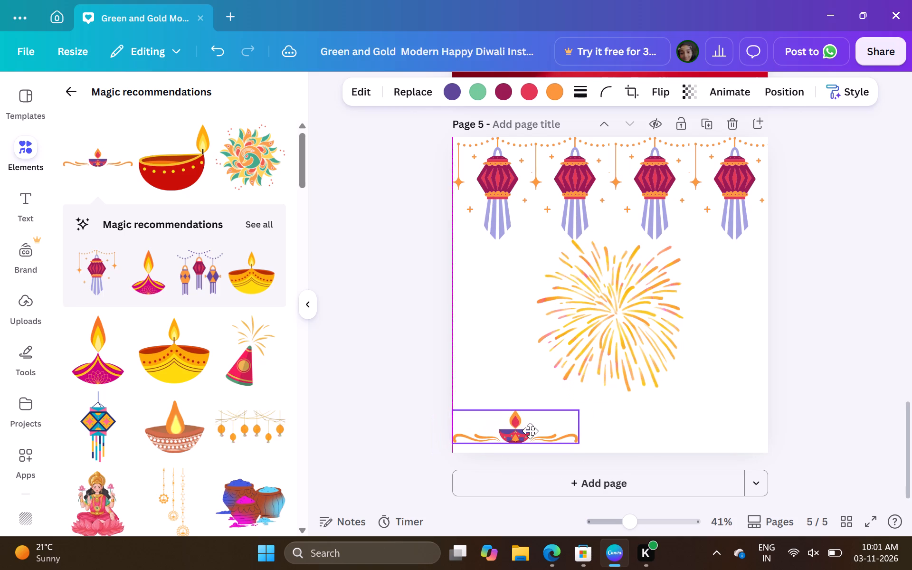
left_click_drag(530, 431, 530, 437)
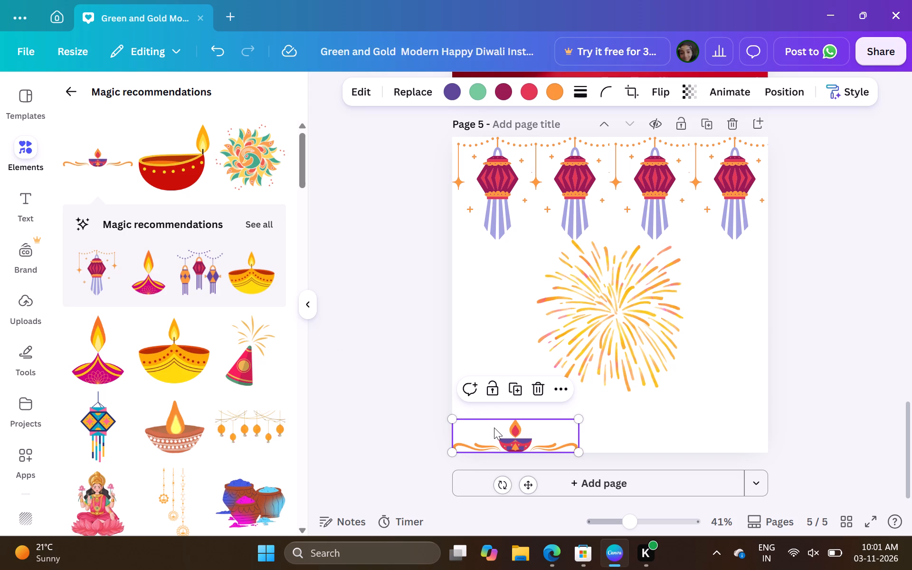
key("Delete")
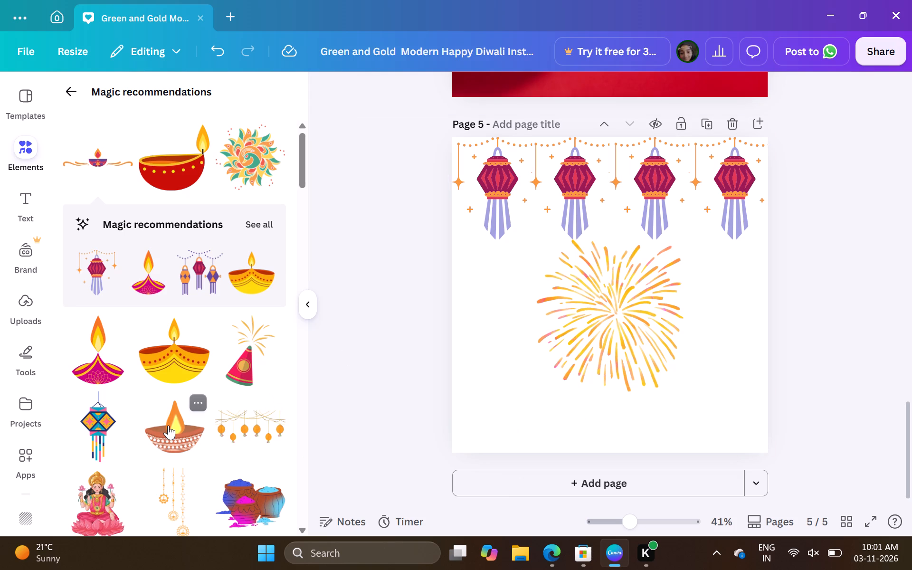
Add the recommended magenta diya with a tall flame to page 5, and scale it down together with the firework burst to lantern-body size.
left_click(95, 366)
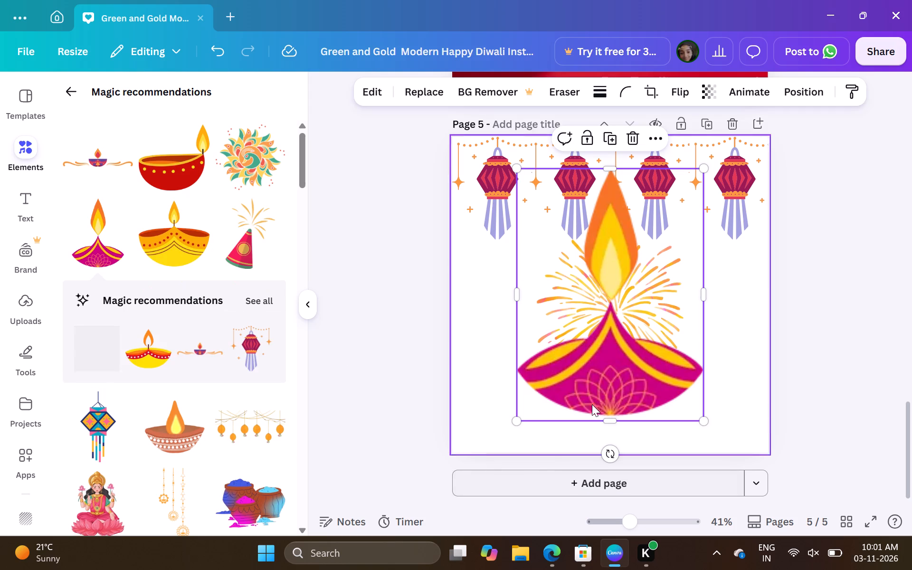
left_click_drag(706, 427, 565, 281)
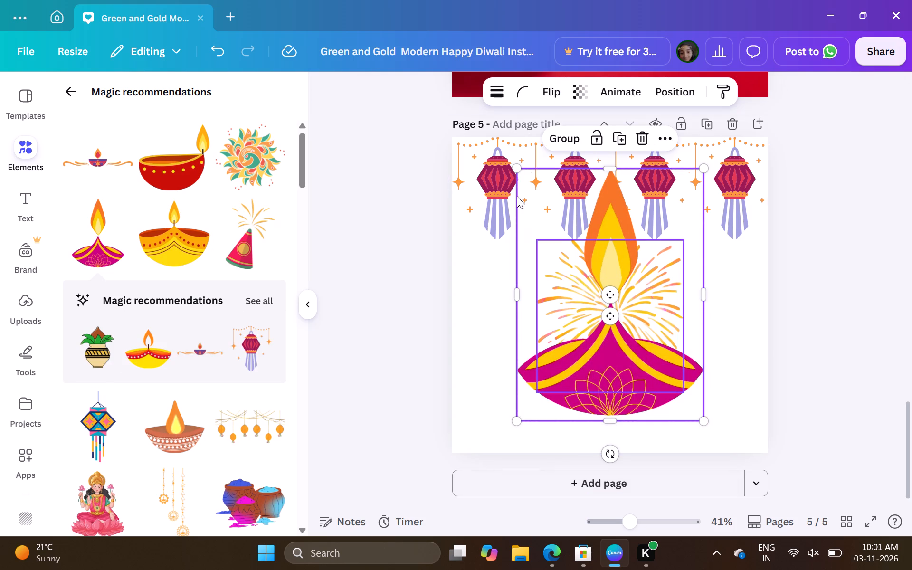
left_click_drag(518, 169, 654, 342)
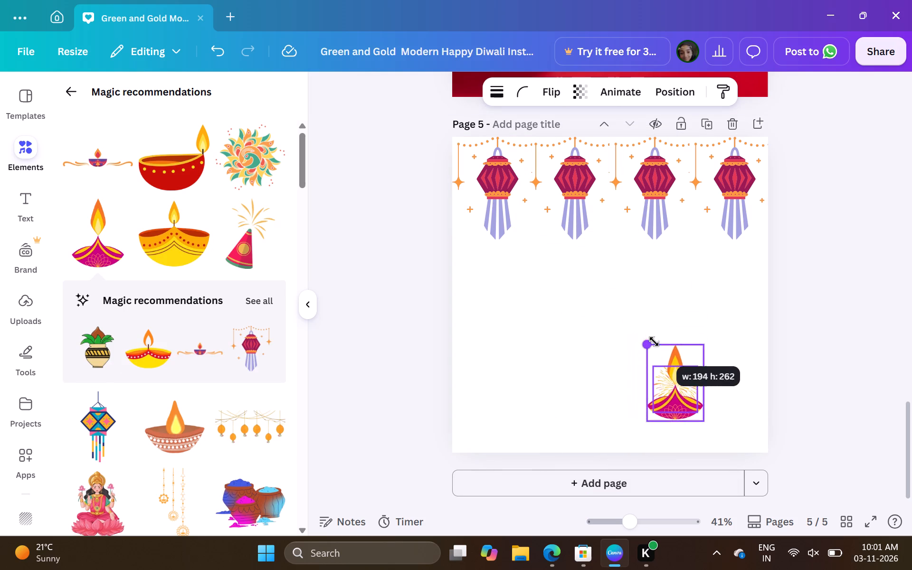
left_click_drag(654, 342, 689, 393)
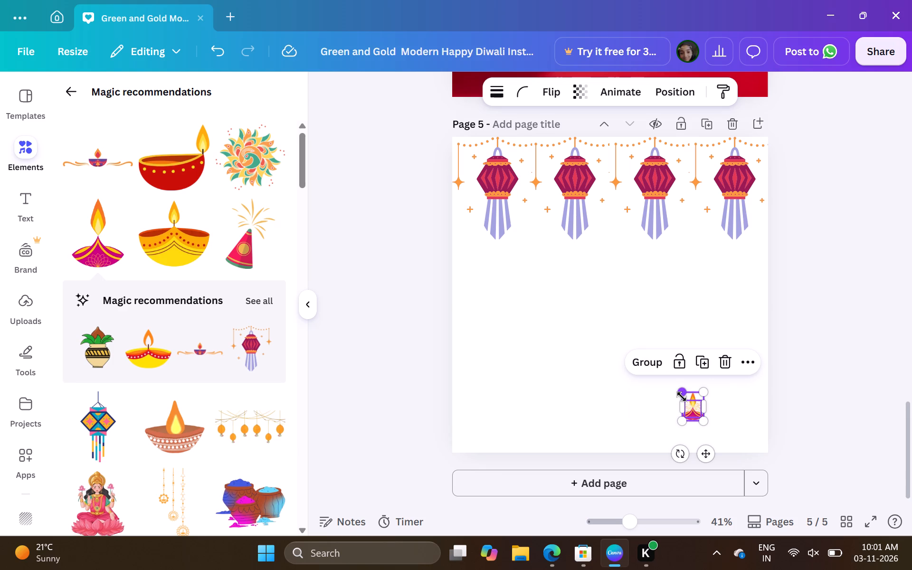
left_click_drag(682, 396, 666, 389)
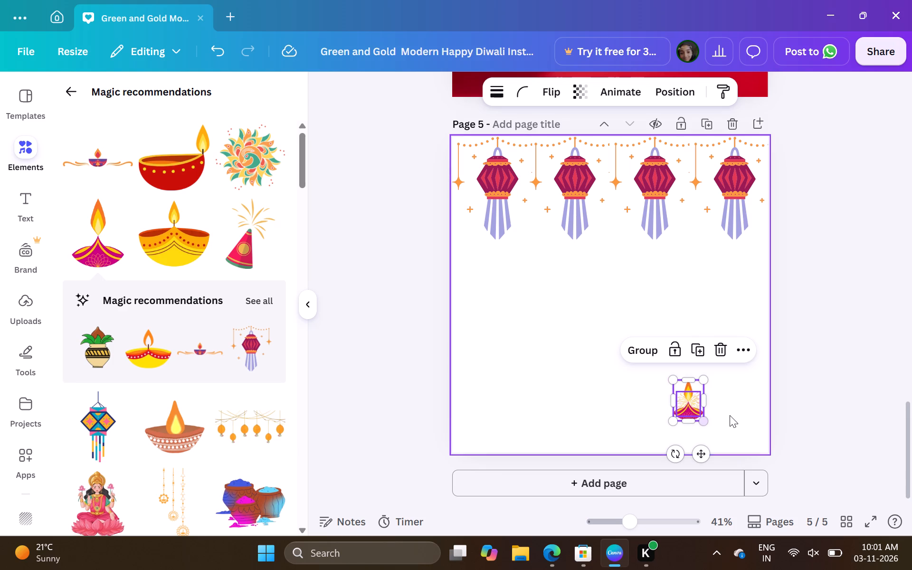
left_click(730, 415)
Move the small magenta diya into the bottom-left corner of page 5, flush with the page edges.
left_click_drag(686, 415, 498, 419)
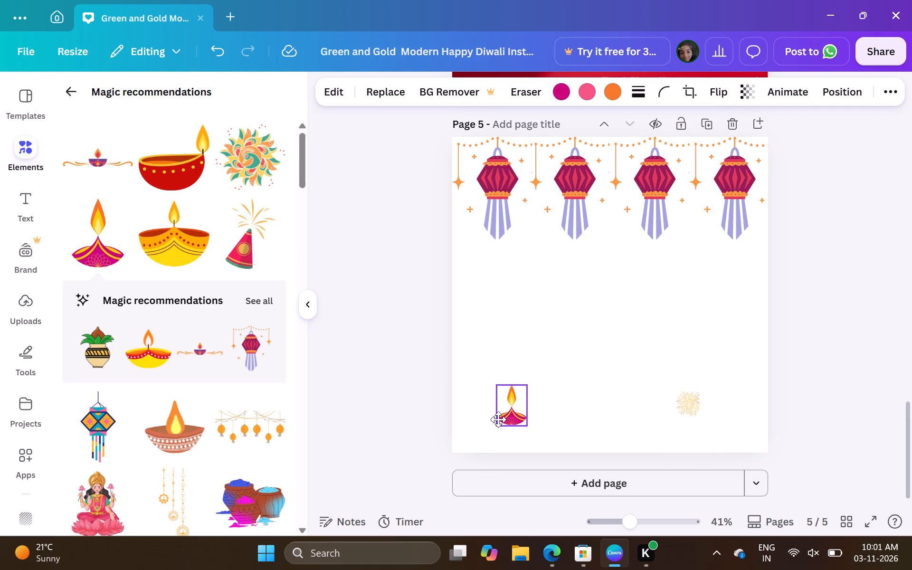
left_click_drag(498, 419, 466, 446)
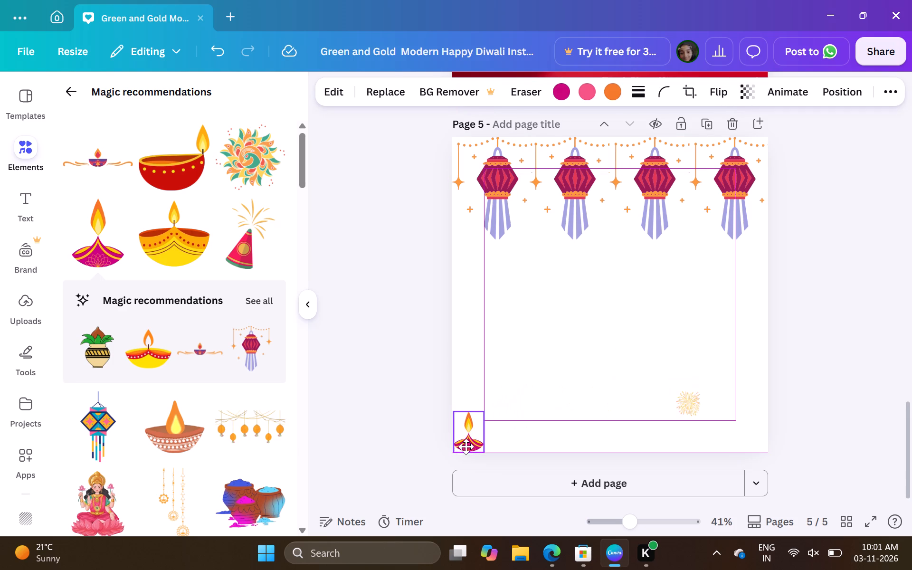
left_click_drag(466, 446, 465, 446)
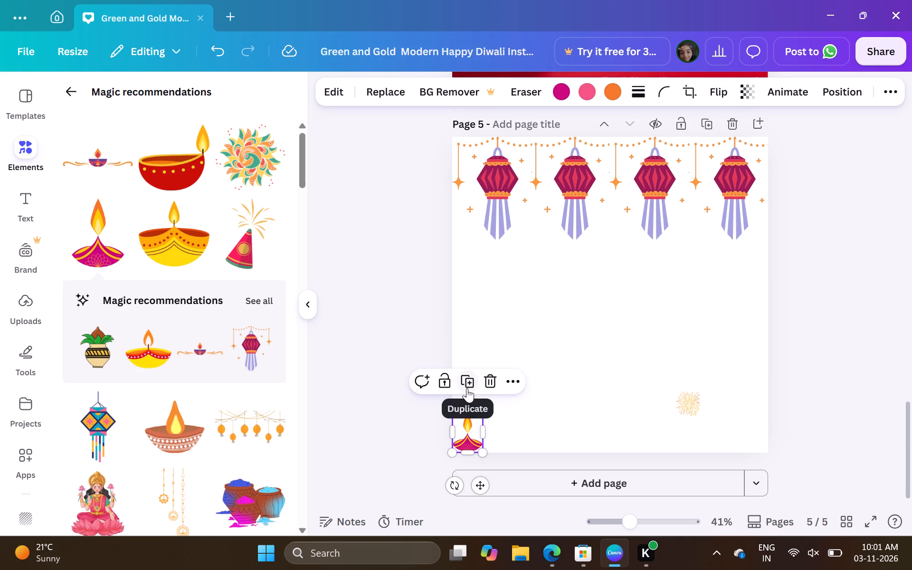
Duplicate the magenta diya in the page's bottom-left corner three times.
triple_click(466, 386)
left_click(466, 386)
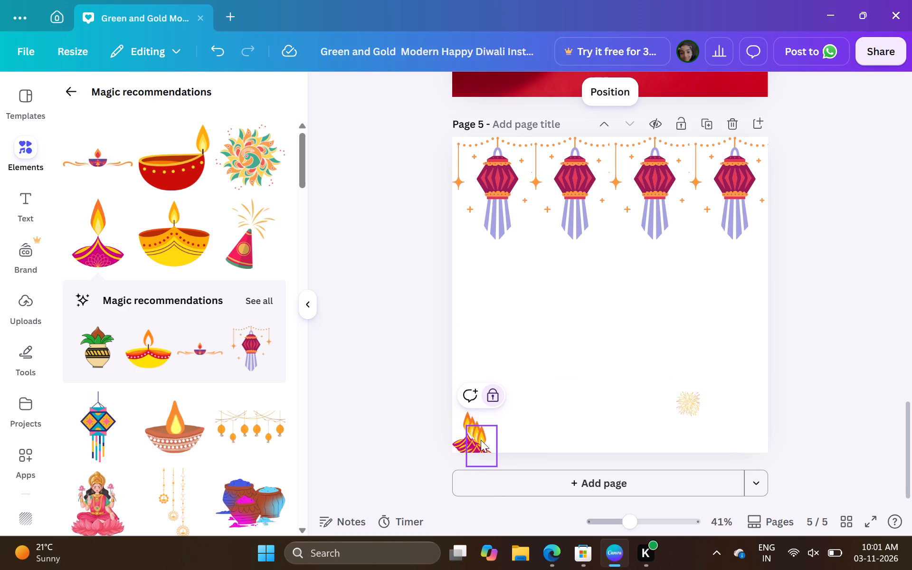
Move the three overlapping unlocked diyas together up and inward, away from the page's bottom-left corner.
left_click_drag(481, 440, 566, 371)
left_click_drag(465, 446, 517, 423)
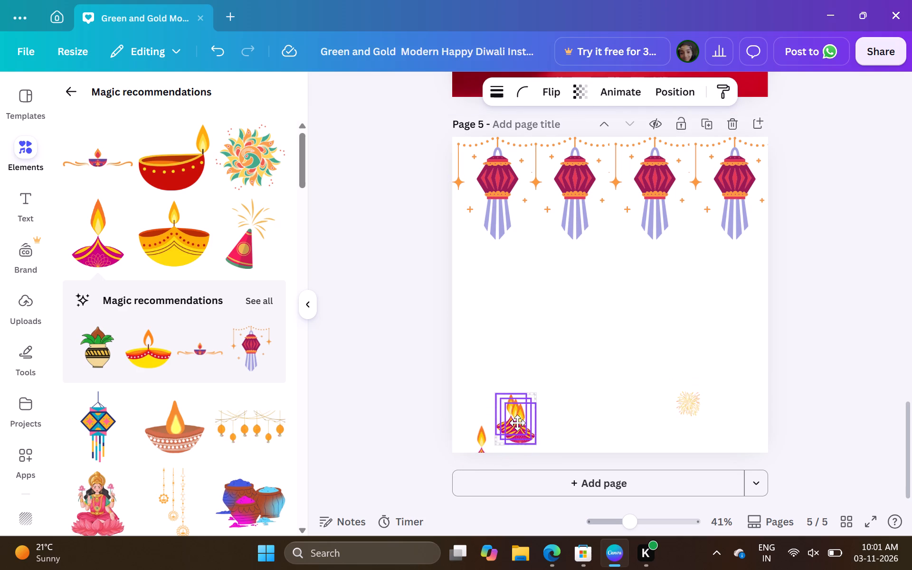
left_click_drag(517, 423, 517, 385)
Unlock the magenta diya hanging off page 5's lower edge and move it into the page's bottom-left corner, flush with the edges.
left_click_drag(483, 447, 476, 425)
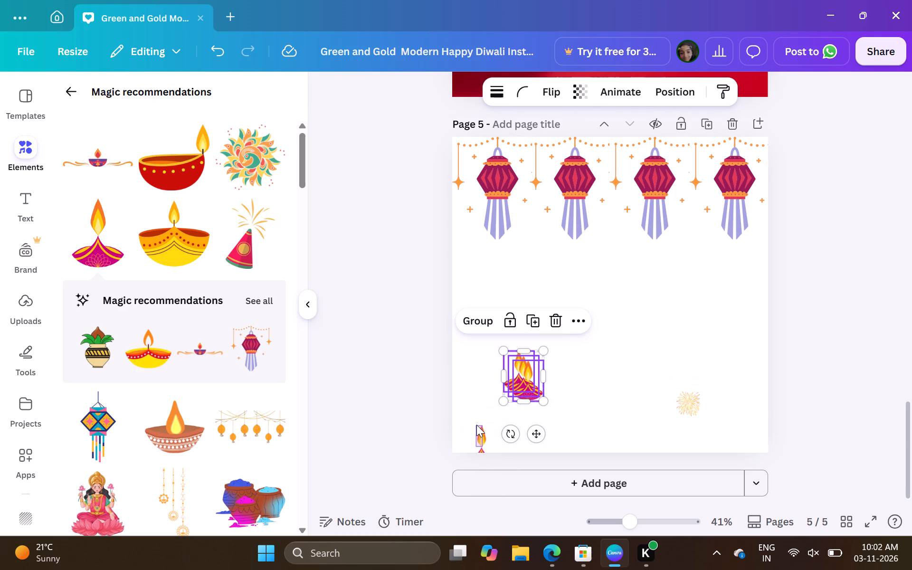
left_click(482, 435)
left_click_drag(482, 435, 479, 411)
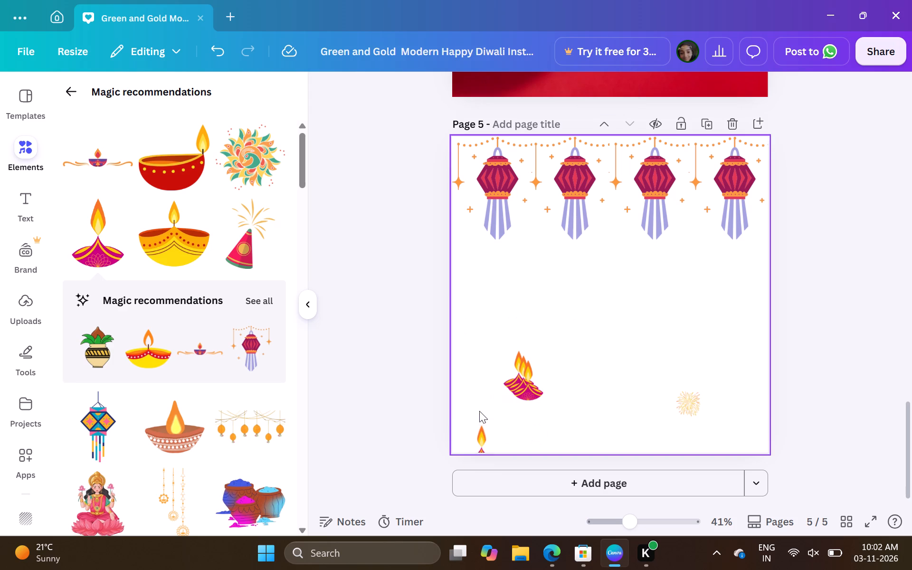
left_click(481, 445)
left_click_drag(487, 460, 452, 452)
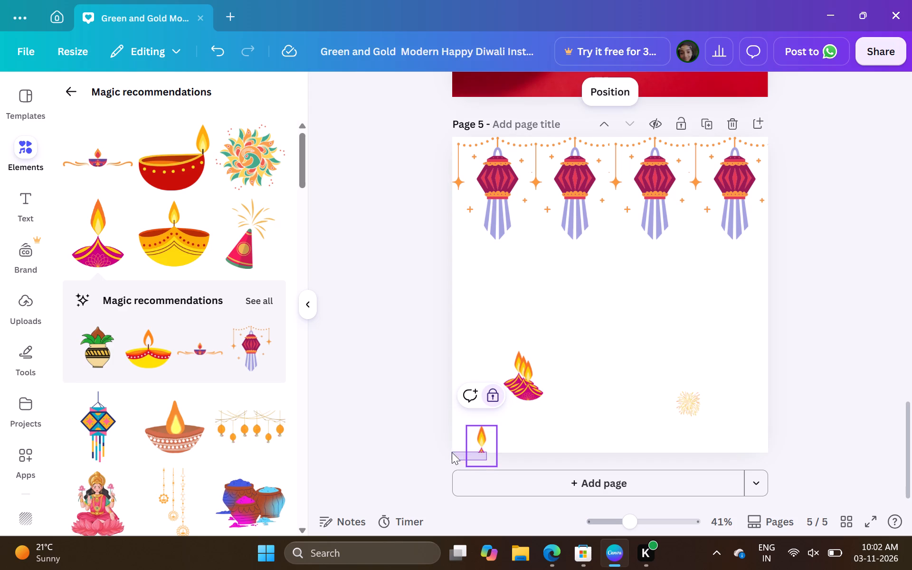
left_click_drag(452, 452, 471, 449)
left_click_drag(489, 438, 493, 404)
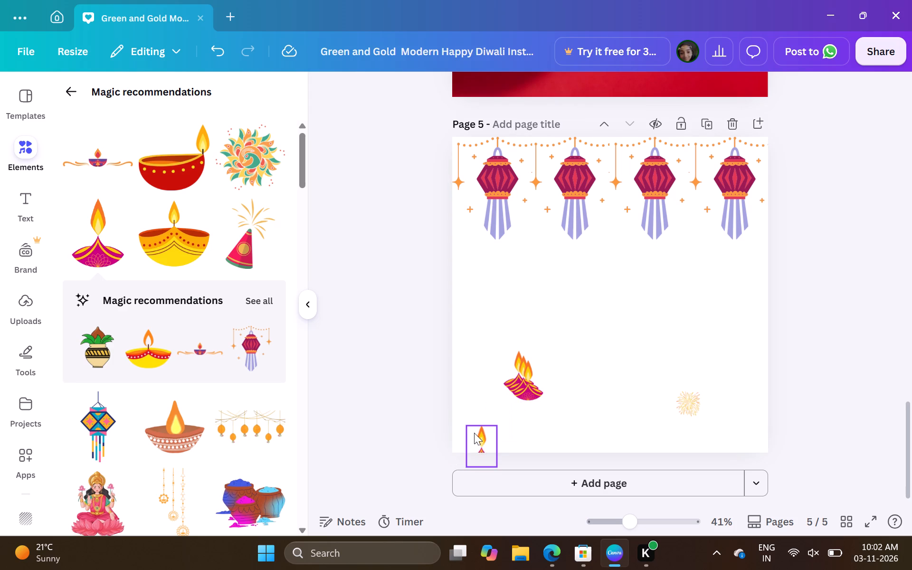
left_click(474, 434)
double_click(474, 434)
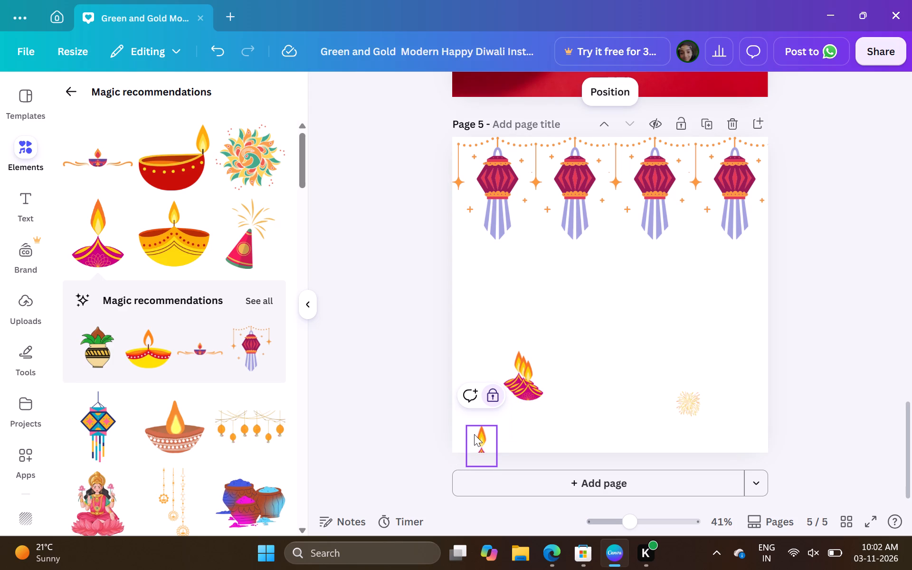
left_click_drag(474, 434, 495, 401)
left_click(476, 449)
left_click(490, 400)
left_click_drag(482, 445, 471, 430)
left_click(508, 428)
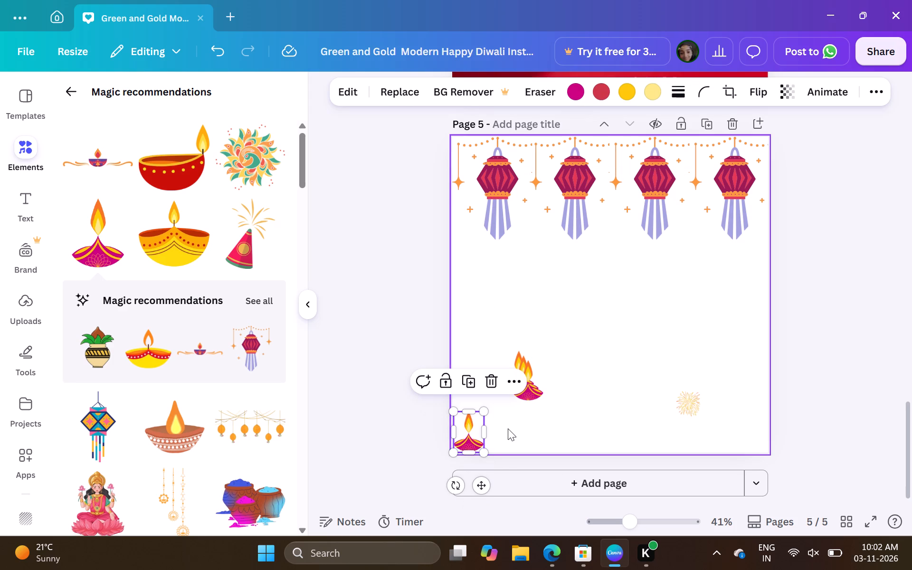
left_click(475, 435)
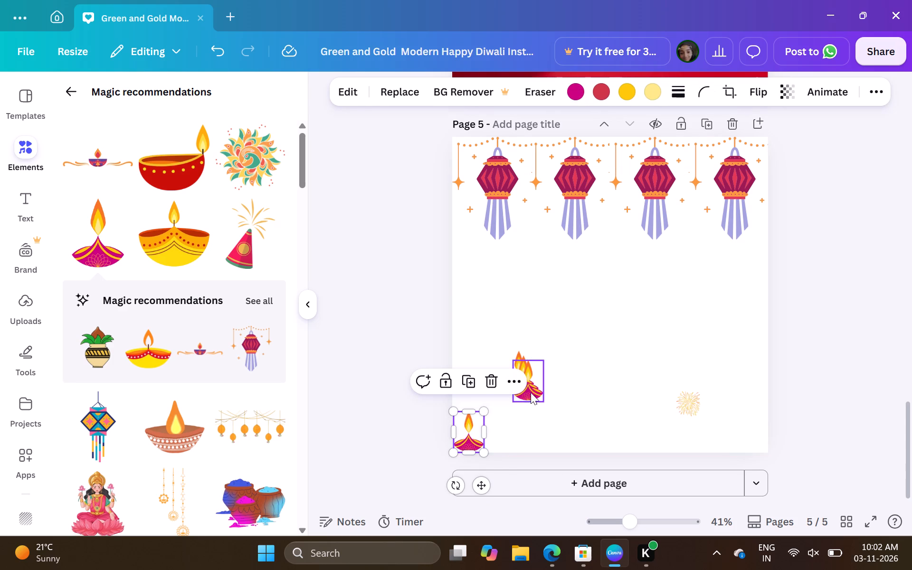
Line up the three loose magenta diyas side by side after the corner diya along page 5's bottom edge.
left_click(532, 389)
left_click_drag(532, 389, 503, 442)
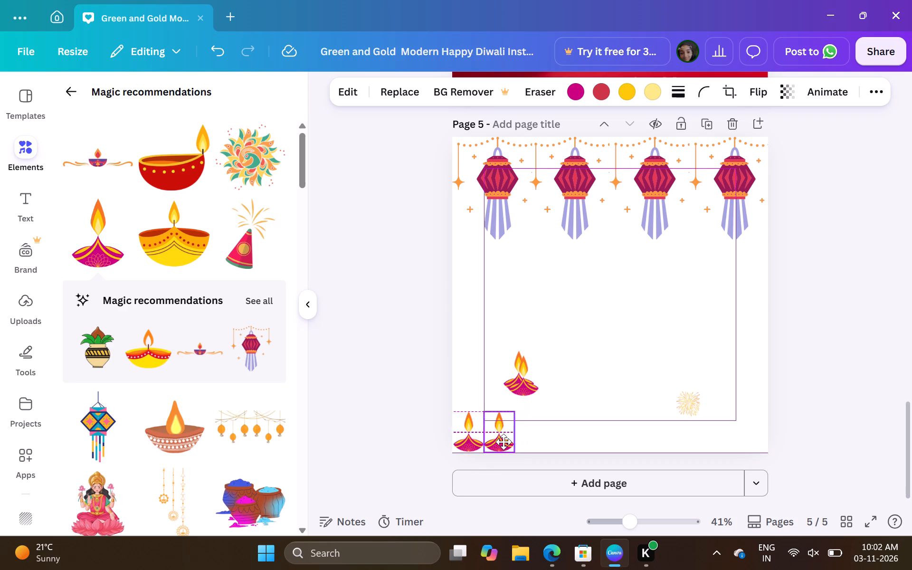
left_click_drag(503, 442, 501, 441)
left_click(582, 393)
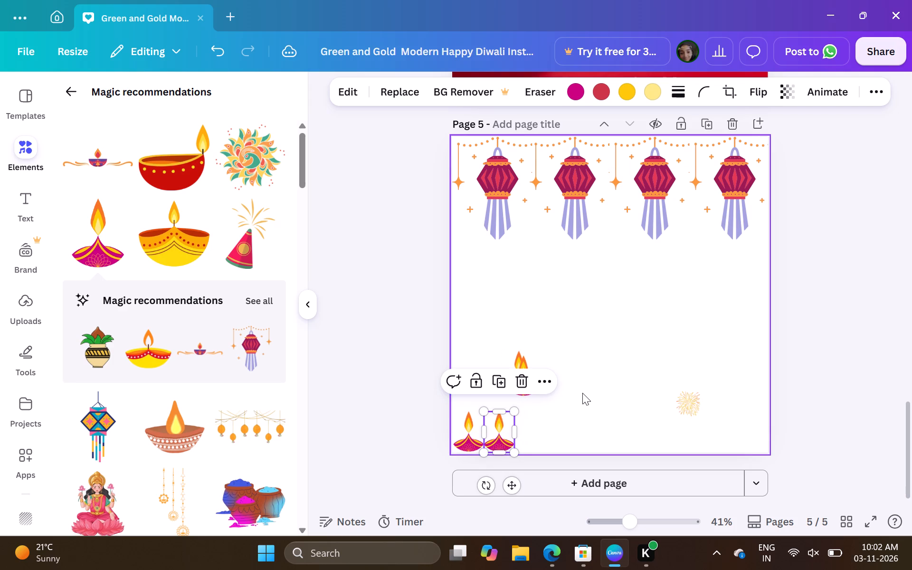
left_click_drag(530, 379, 541, 427)
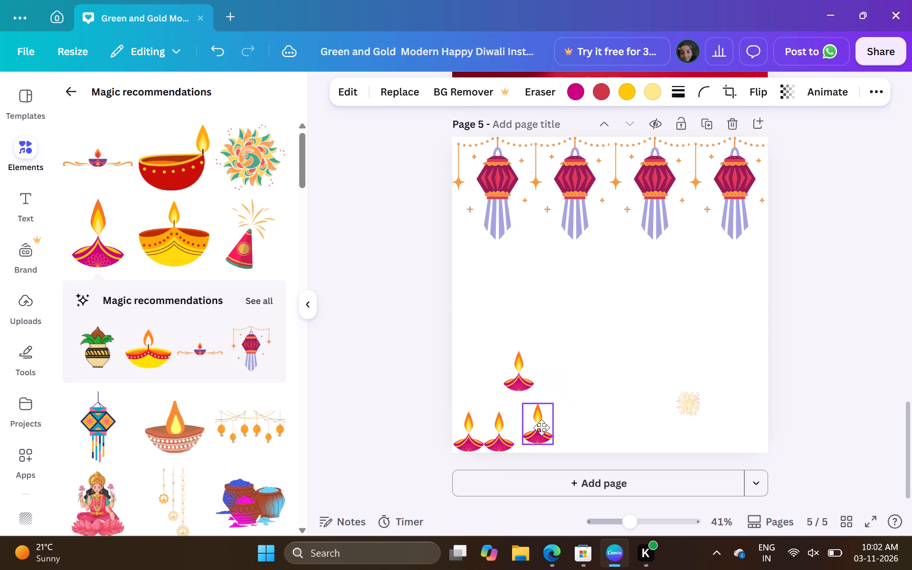
left_click_drag(541, 427, 535, 436)
left_click(599, 428)
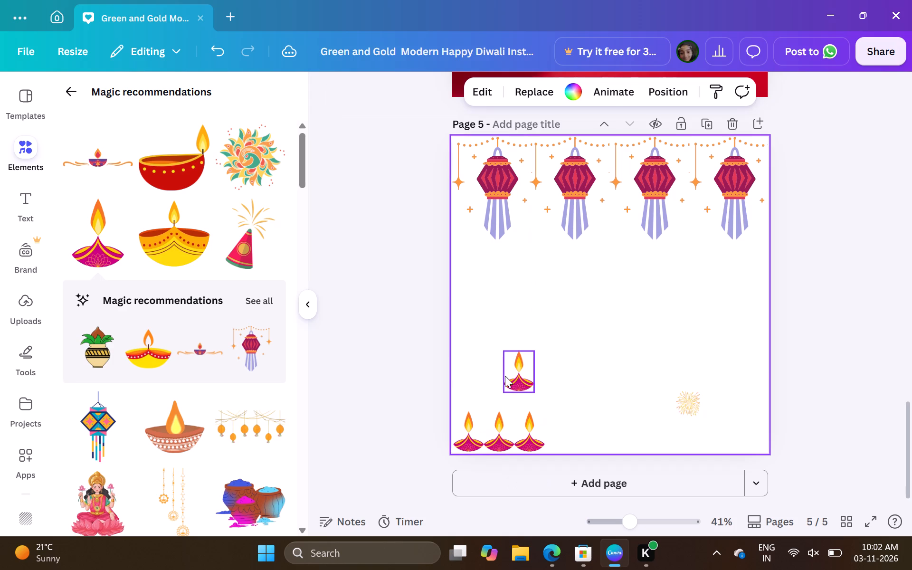
left_click_drag(526, 382, 566, 449)
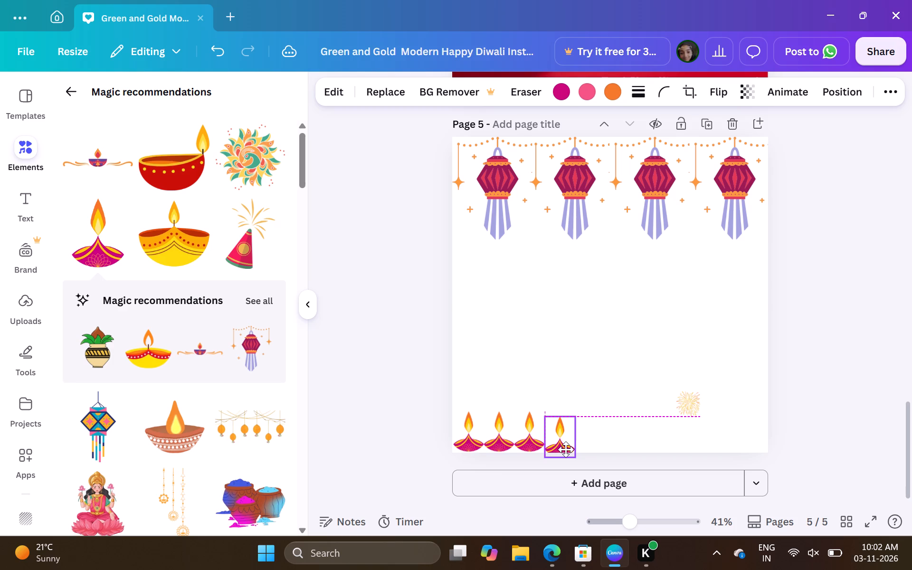
left_click_drag(566, 449, 564, 446)
left_click_drag(564, 446, 565, 441)
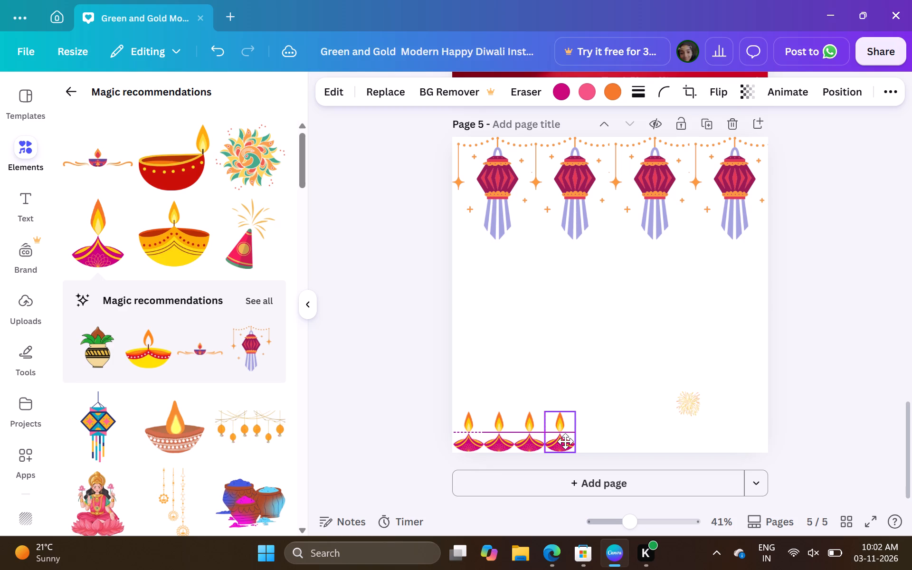
left_click_drag(565, 441, 568, 440)
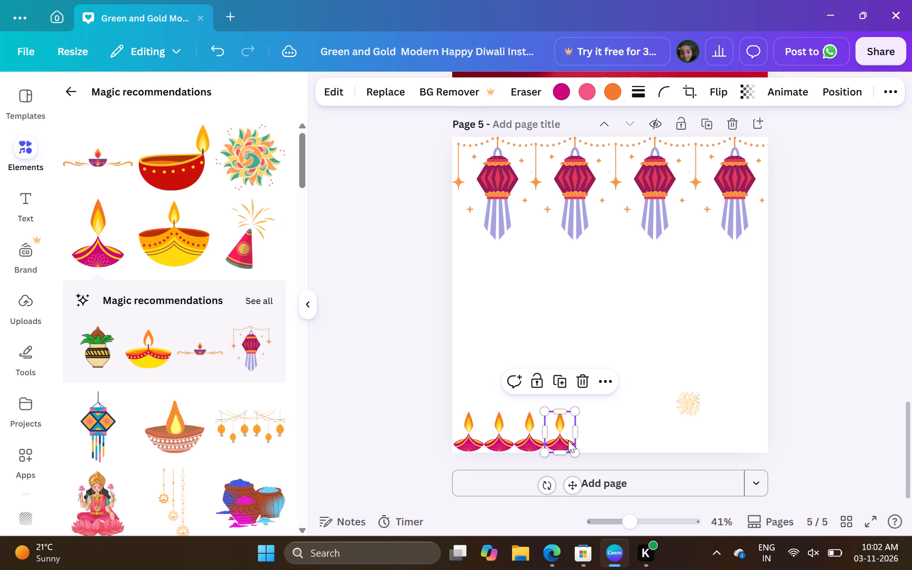
left_click(635, 400)
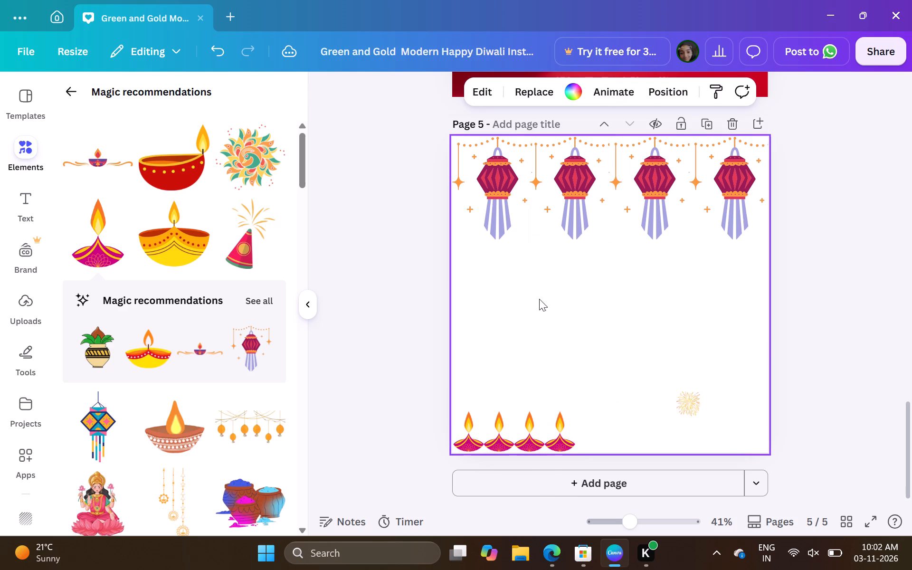
Duplicate the fourth diya twice and place the copies as the fifth and sixth diyas in the bottom row.
left_click(565, 438)
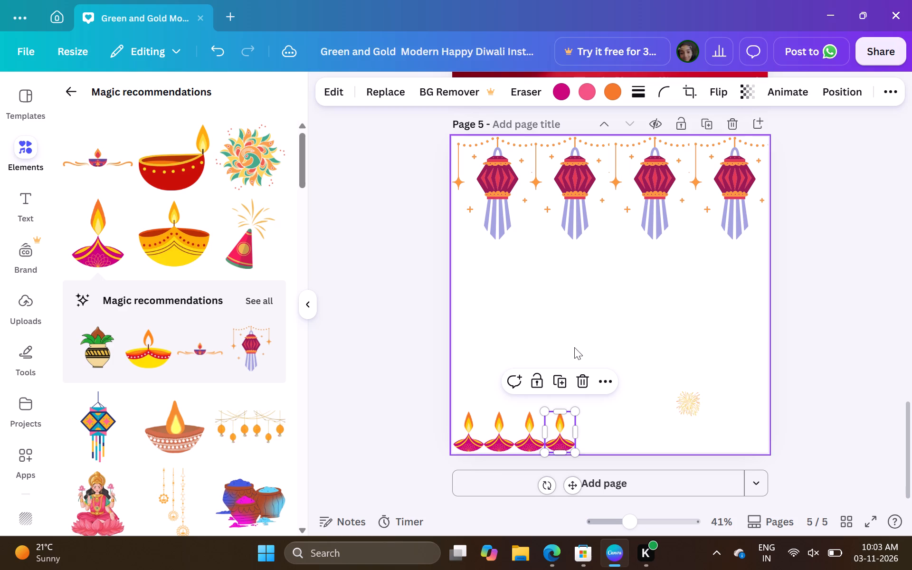
left_click(568, 375)
left_click(568, 375)
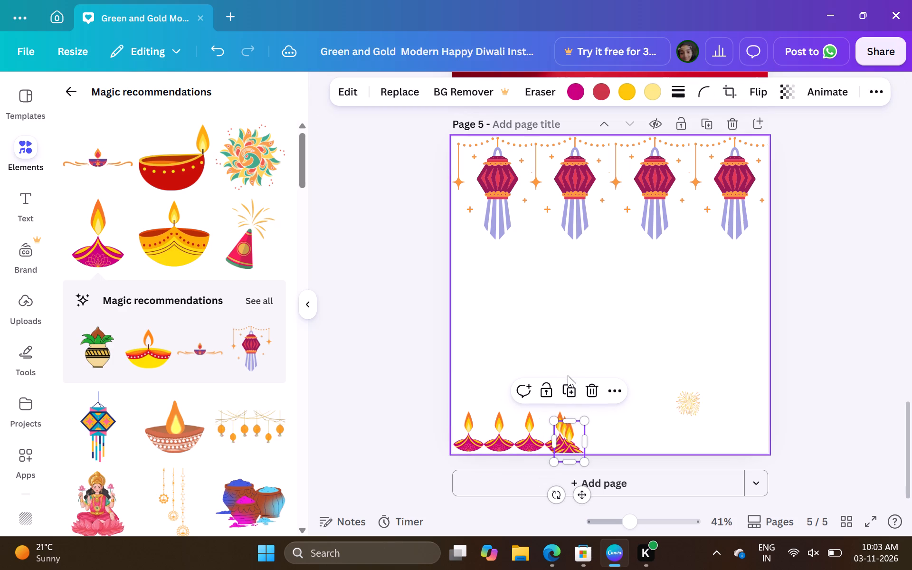
left_click_drag(585, 494, 633, 432)
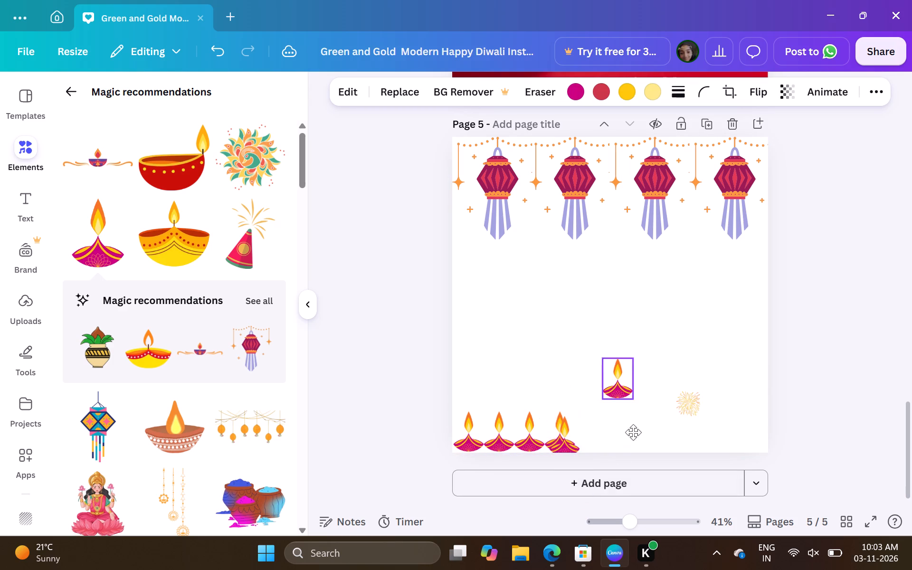
left_click(571, 444)
left_click_drag(574, 489, 584, 433)
left_click_drag(590, 431, 599, 466)
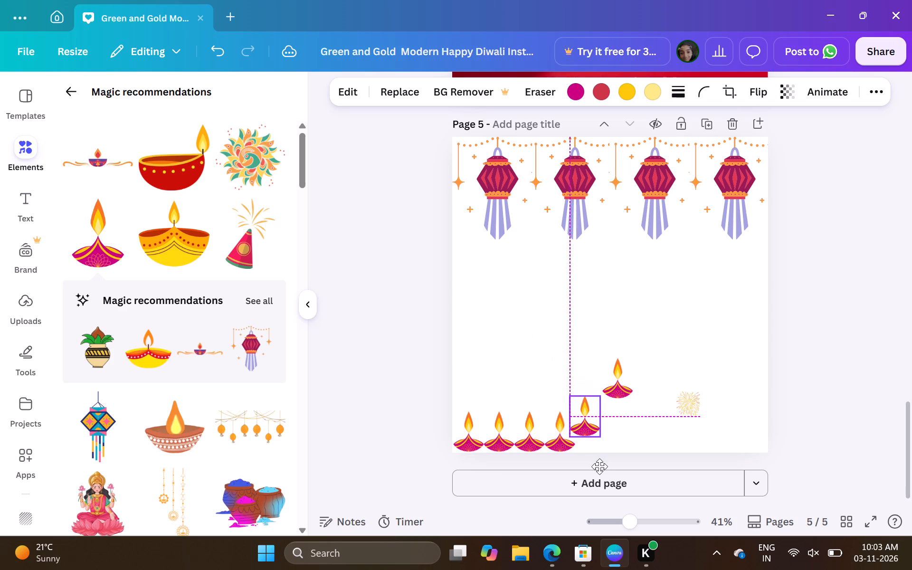
left_click_drag(599, 466, 607, 481)
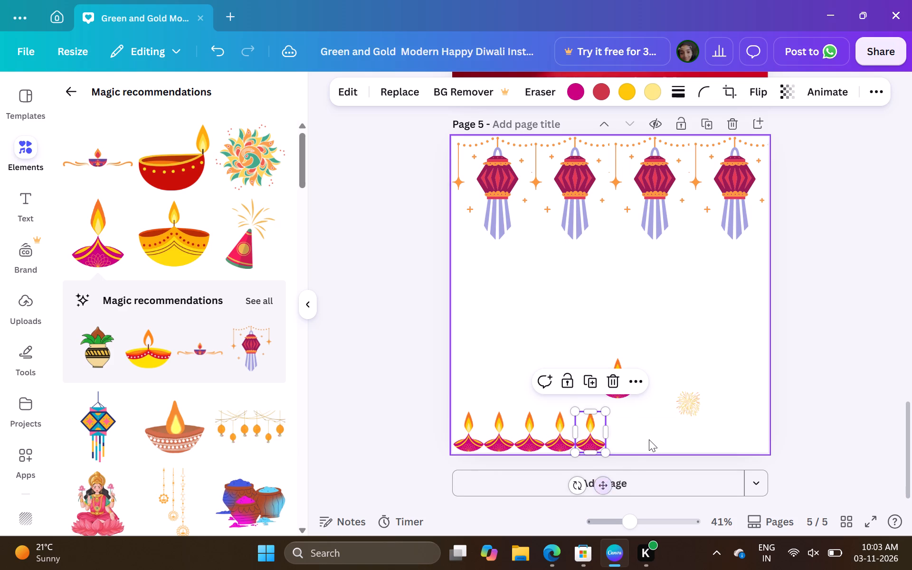
left_click(653, 436)
left_click(623, 385)
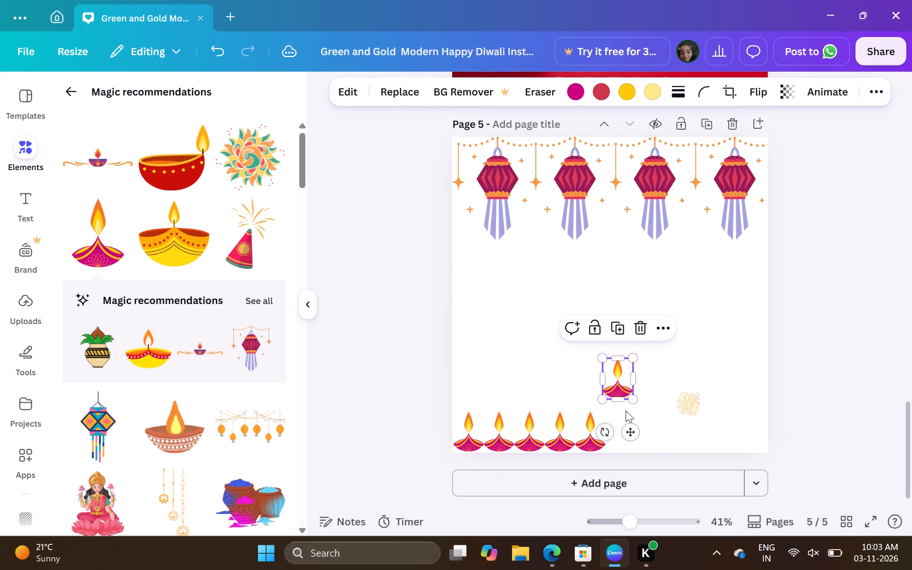
left_click_drag(632, 429, 635, 484)
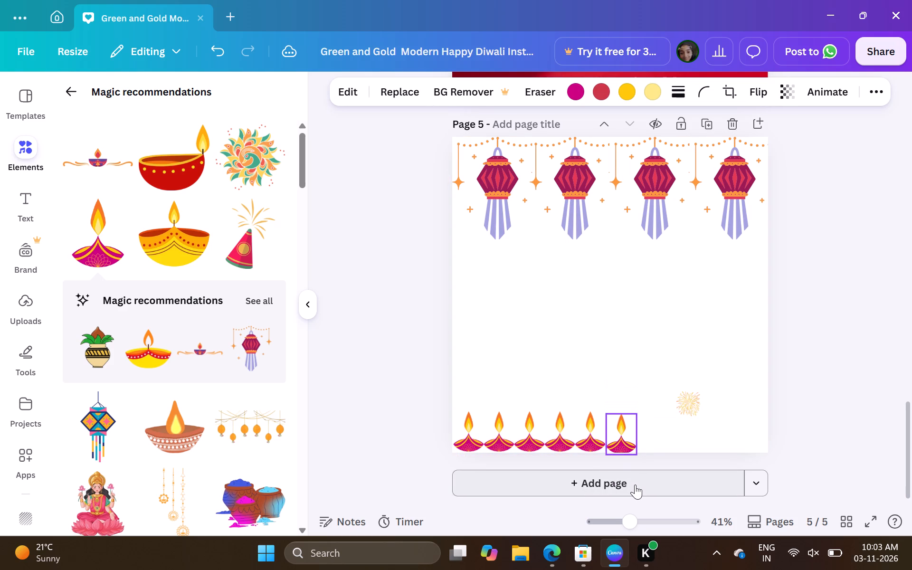
left_click_drag(635, 484, 632, 481)
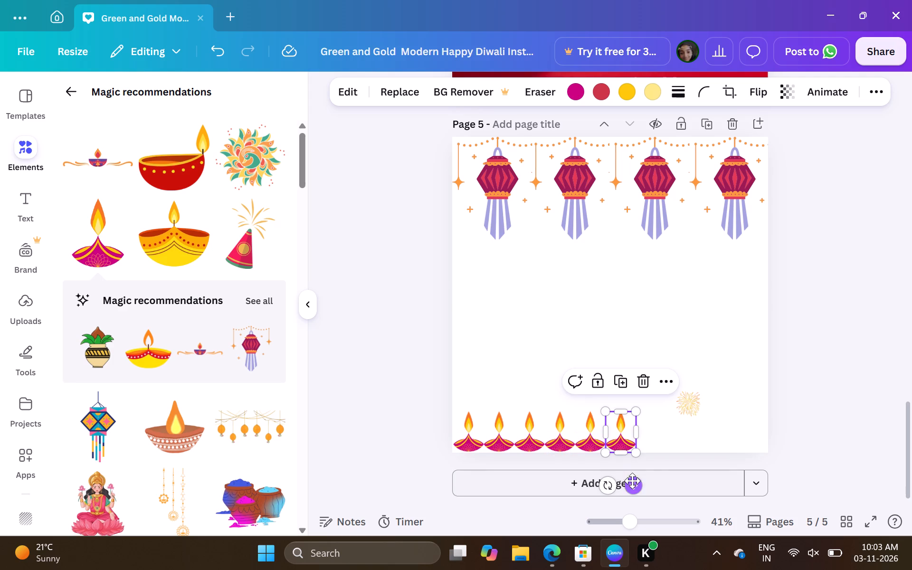
left_click(693, 433)
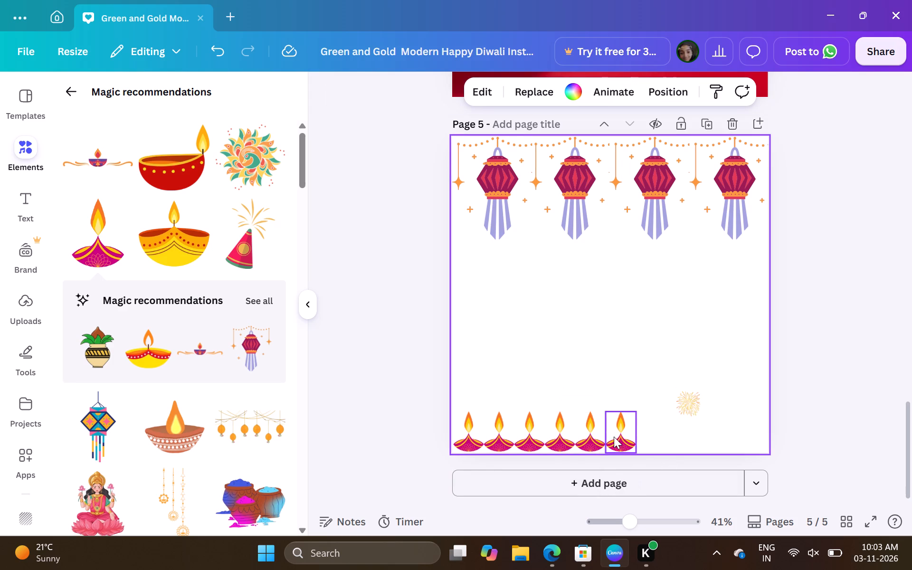
Extend the bottom row with four more evenly spaced, unlocked diya duplicates, continuing from the sixth to the tenth diya.
left_click(620, 439)
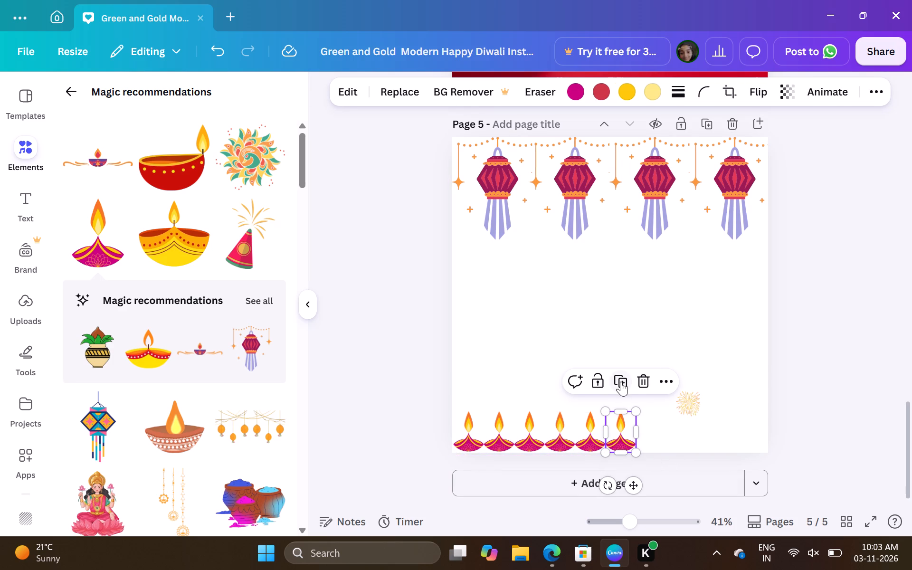
left_click(623, 383)
left_click(623, 383)
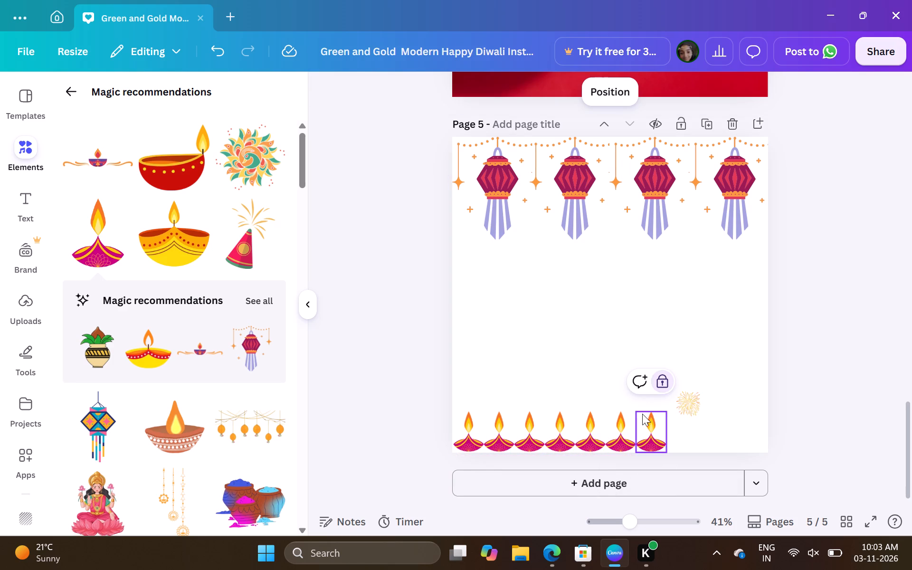
left_click(651, 426)
left_click(655, 431)
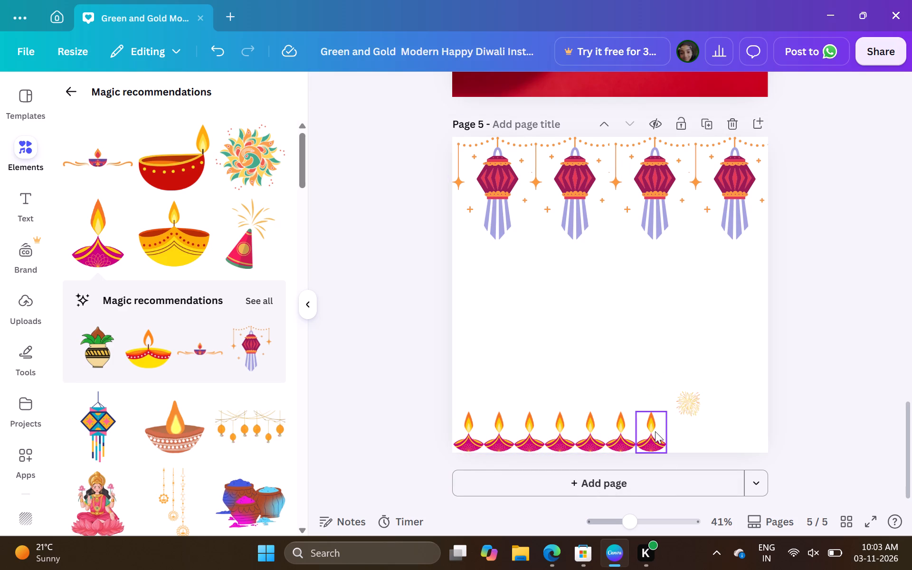
left_click(655, 380)
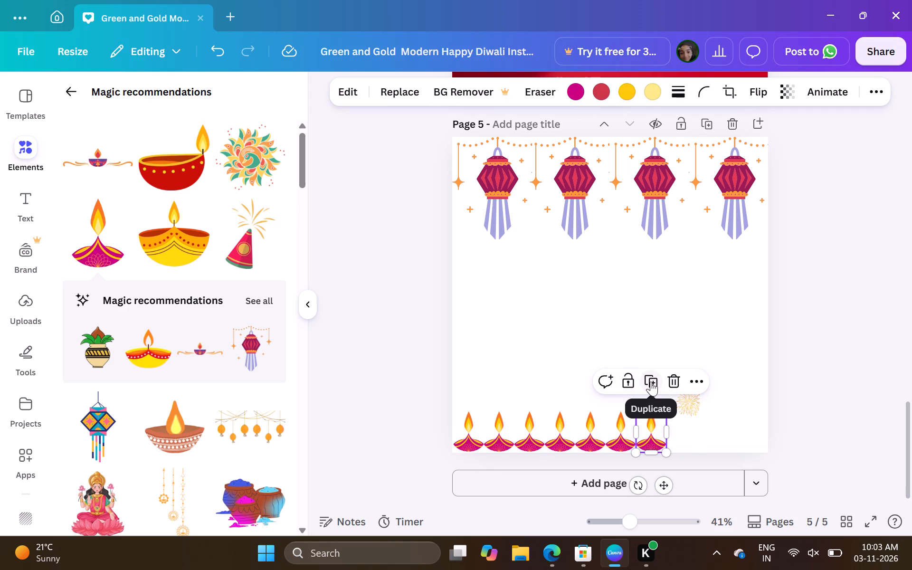
left_click(651, 381)
left_click(684, 444)
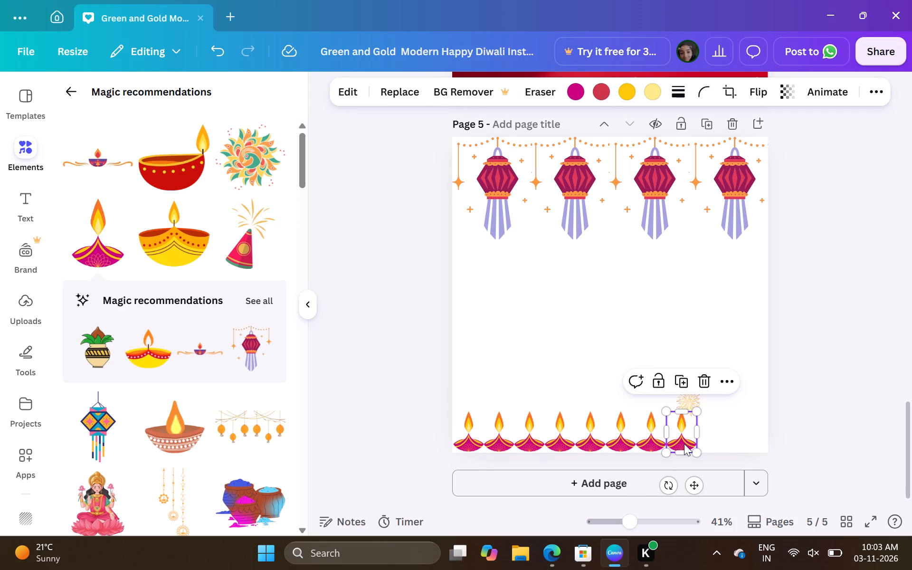
left_click(679, 443)
left_click(679, 382)
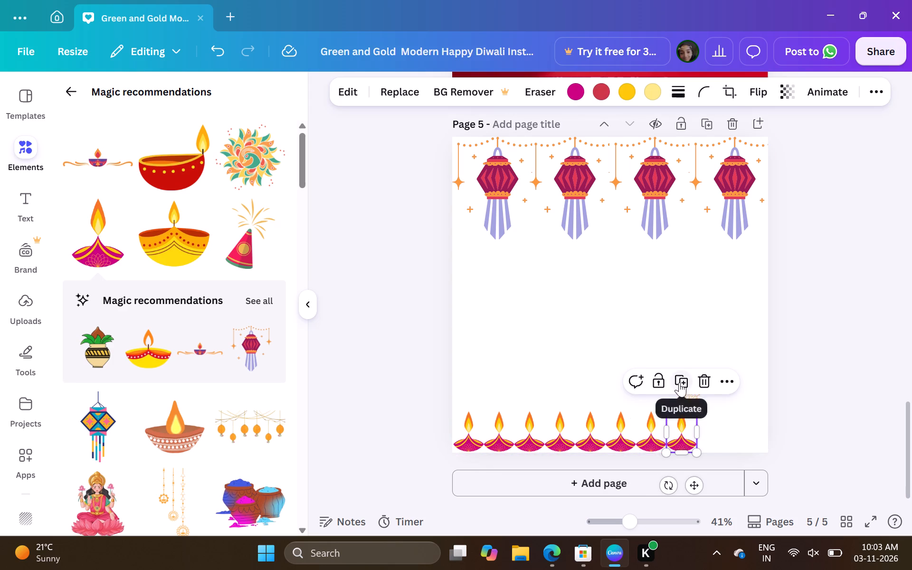
left_click(712, 432)
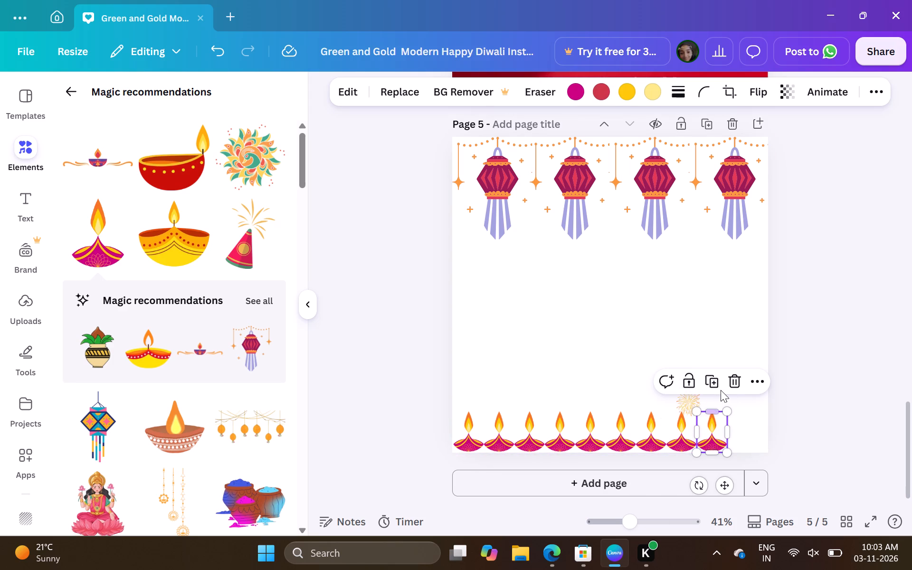
left_click(703, 436)
left_click(711, 379)
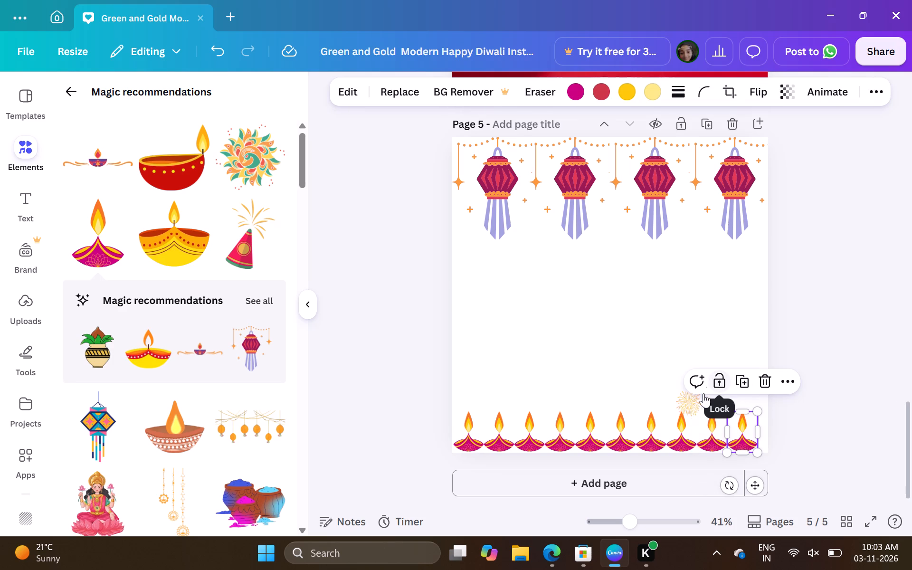
Delete the small firework burst above the row of diyas on page 5.
left_click(687, 408)
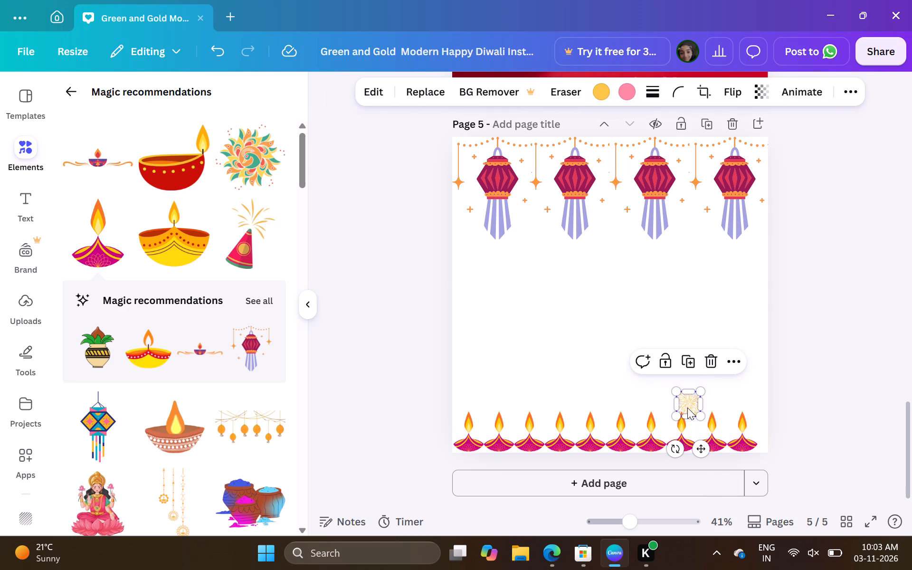
key("Delete")
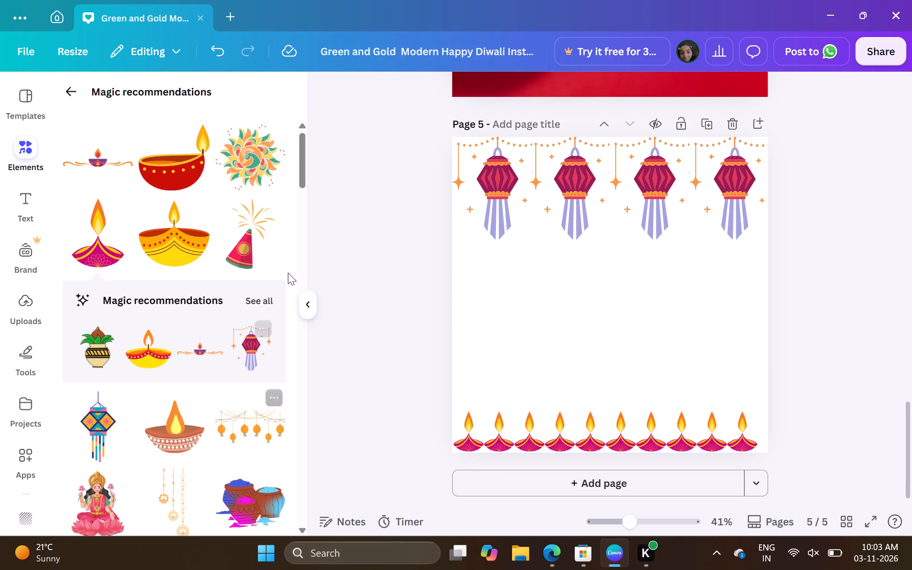
Search the elements for "happy" and add the free black handwritten "Happy" lettering graphic to page 5.
scroll(288, 273, "down", 1)
scroll(213, 351, "down", 2)
scroll(213, 351, "up", 3)
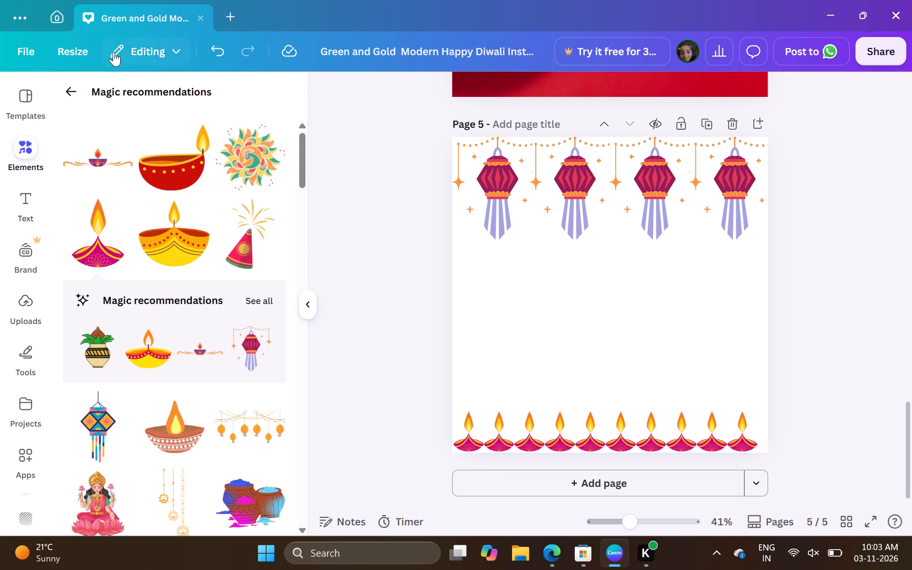
left_click(77, 87)
scroll(121, 394, "up", 1)
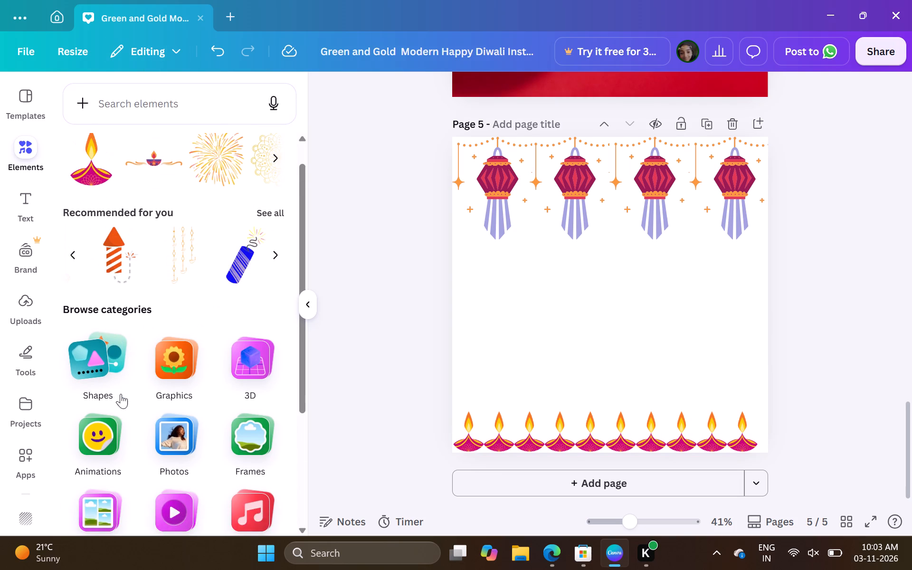
left_click(176, 104)
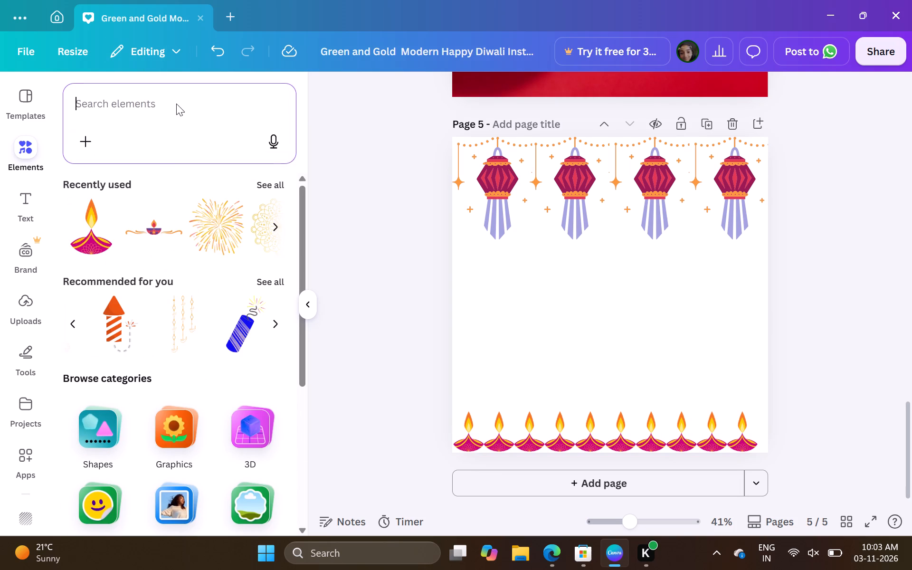
type("happy")
key("Return")
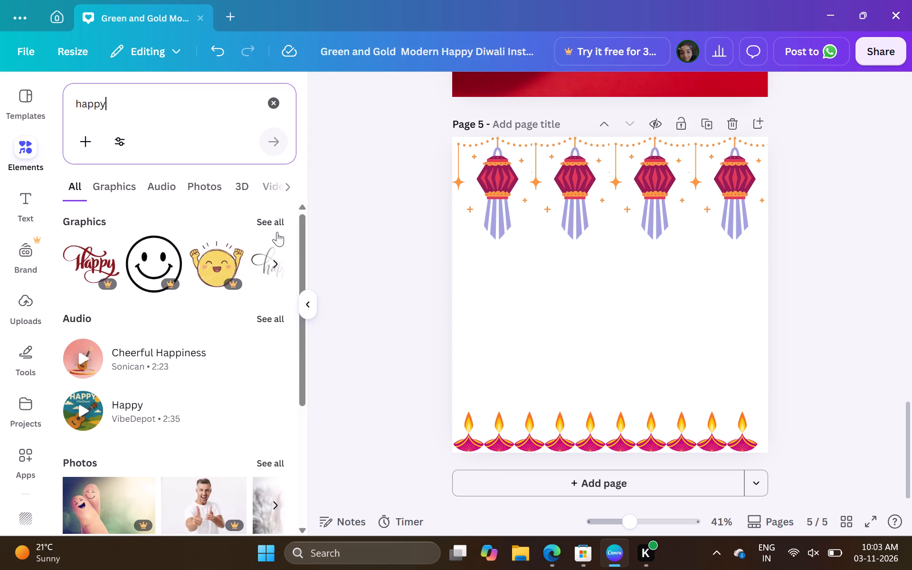
left_click(272, 220)
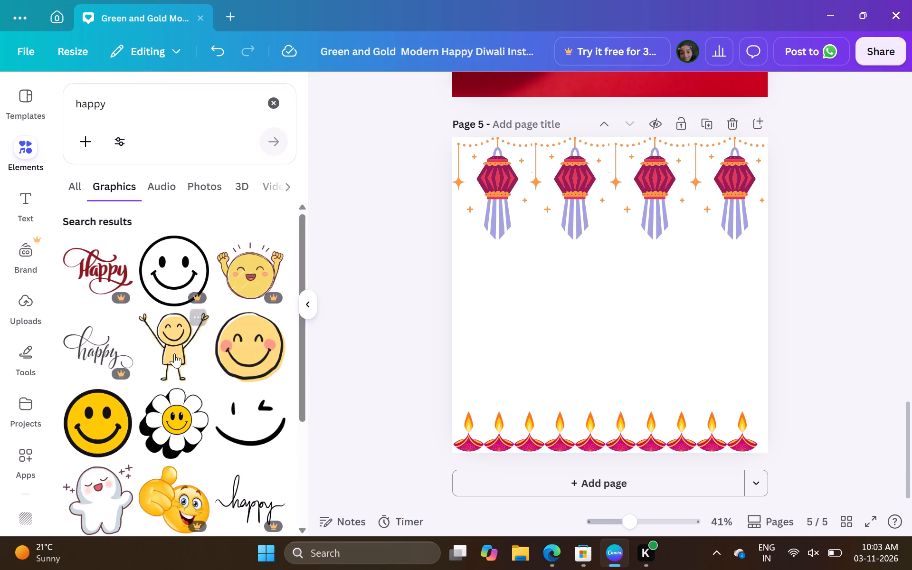
scroll(174, 353, "down", 2)
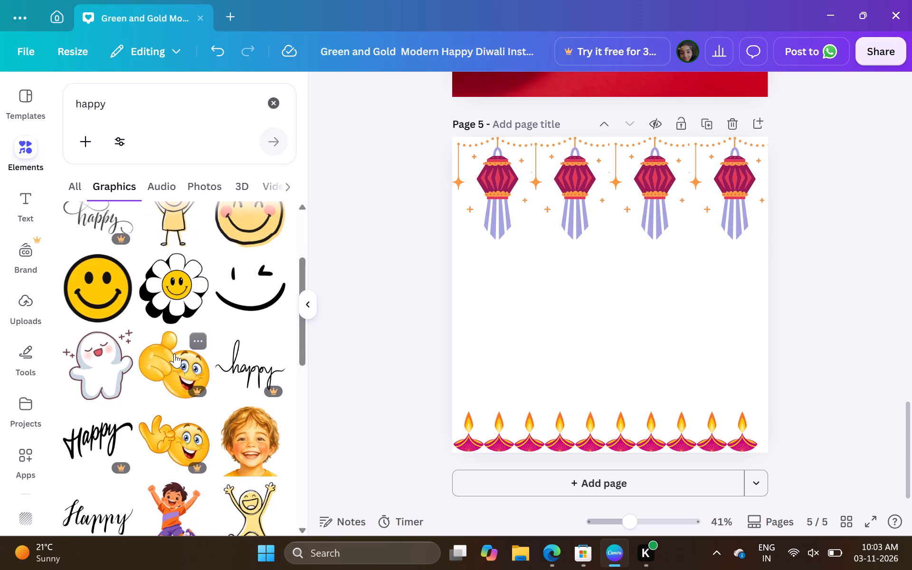
scroll(174, 353, "down", 2)
left_click(110, 338)
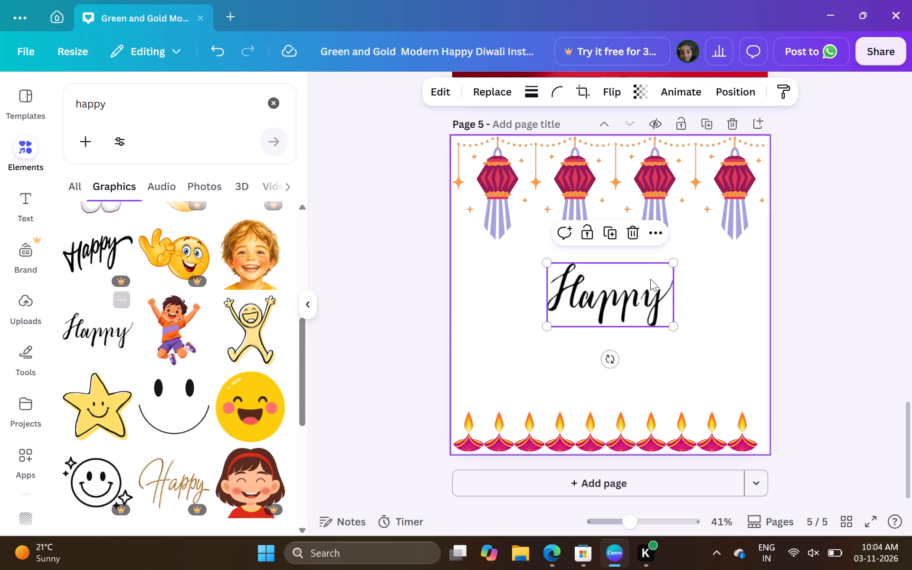
Shrink the "Happy" lettering slightly and rotate it to -11°.
left_click_drag(672, 327, 668, 326)
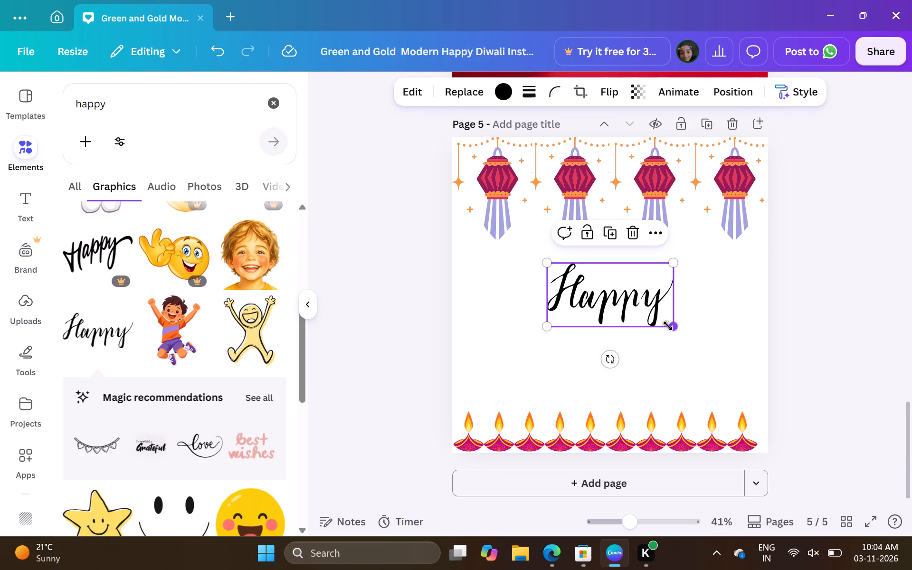
left_click_drag(668, 326, 659, 321)
left_click_drag(602, 311, 597, 303)
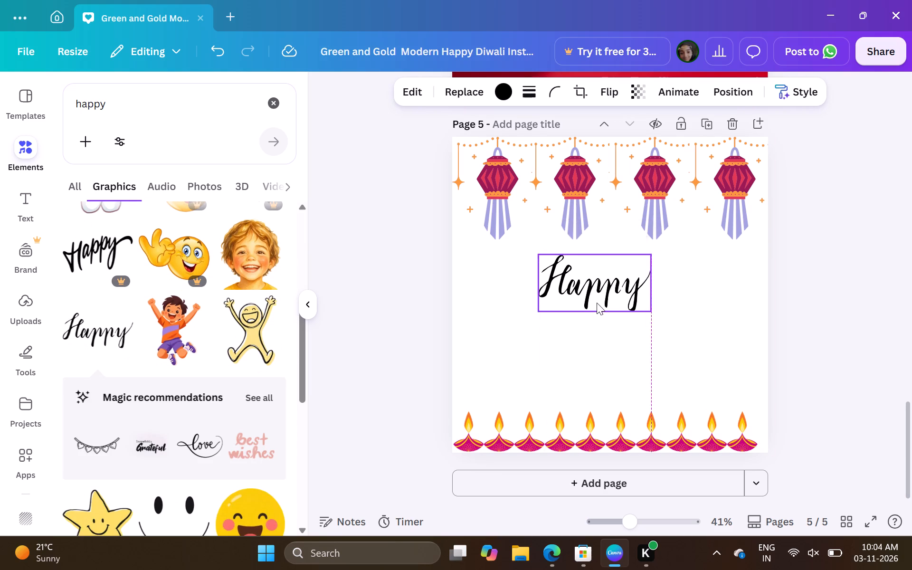
left_click_drag(599, 341, 613, 332)
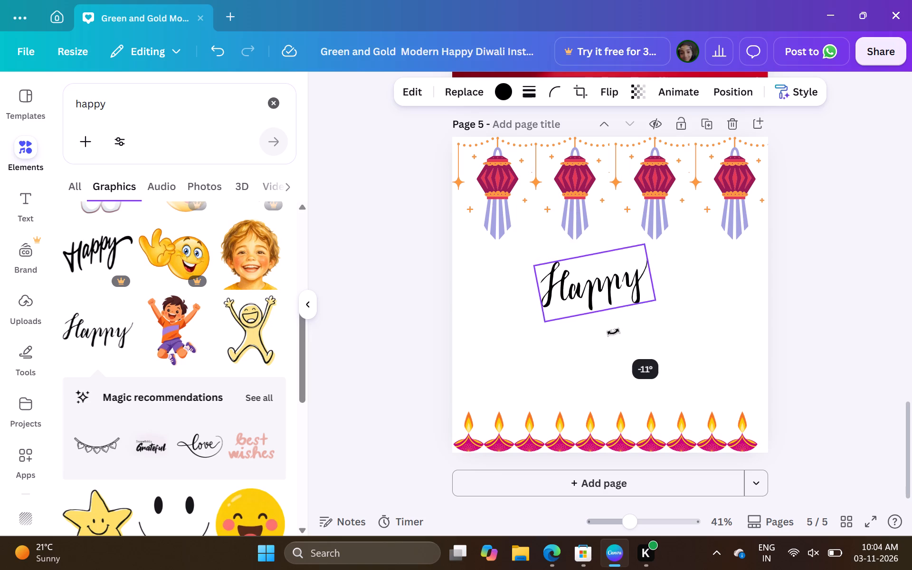
left_click_drag(613, 332, 609, 333)
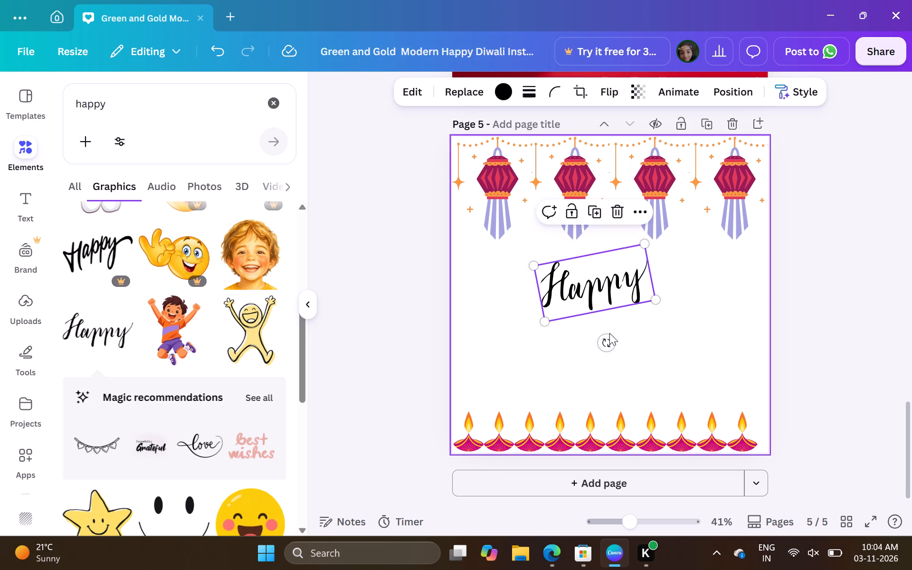
left_click(645, 252)
left_click(622, 260)
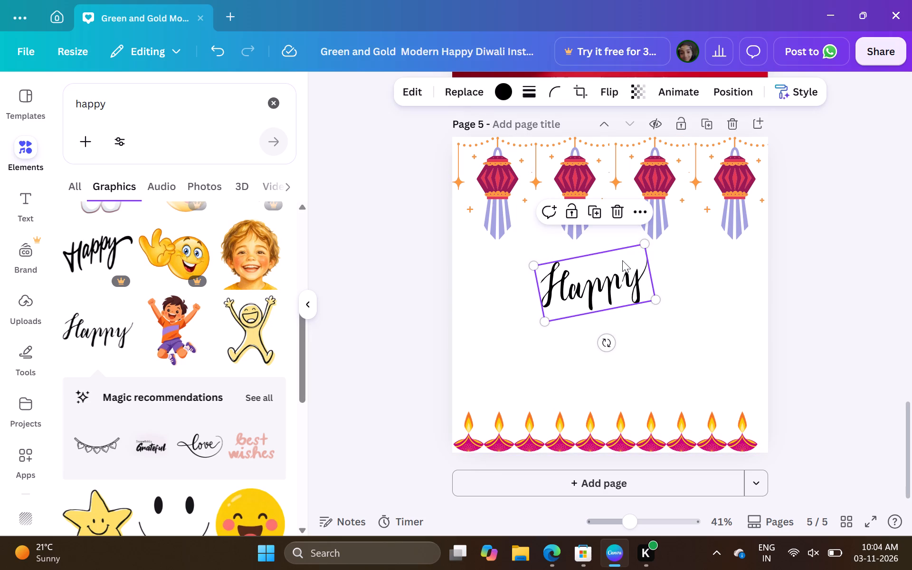
Enlarge the tilted "Happy" lettering to about half the page width and centre it horizontally just beneath the lanterns.
left_click_drag(642, 245, 695, 217)
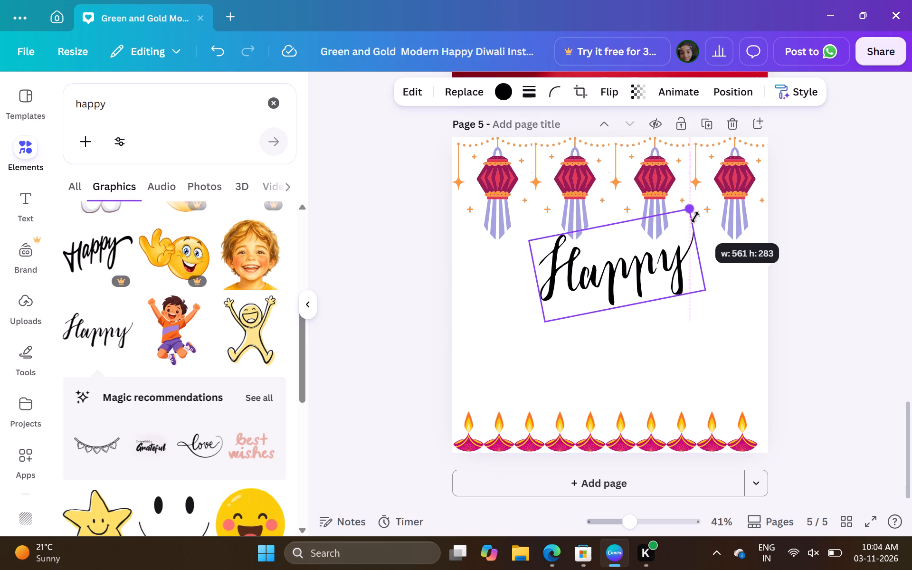
left_click_drag(695, 217, 698, 216)
left_click_drag(652, 258, 627, 253)
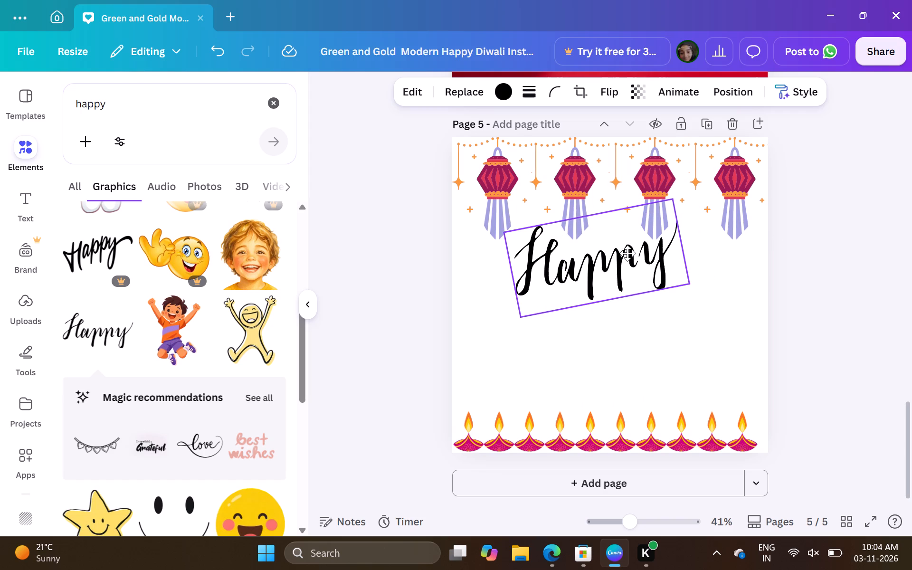
left_click_drag(627, 253, 640, 253)
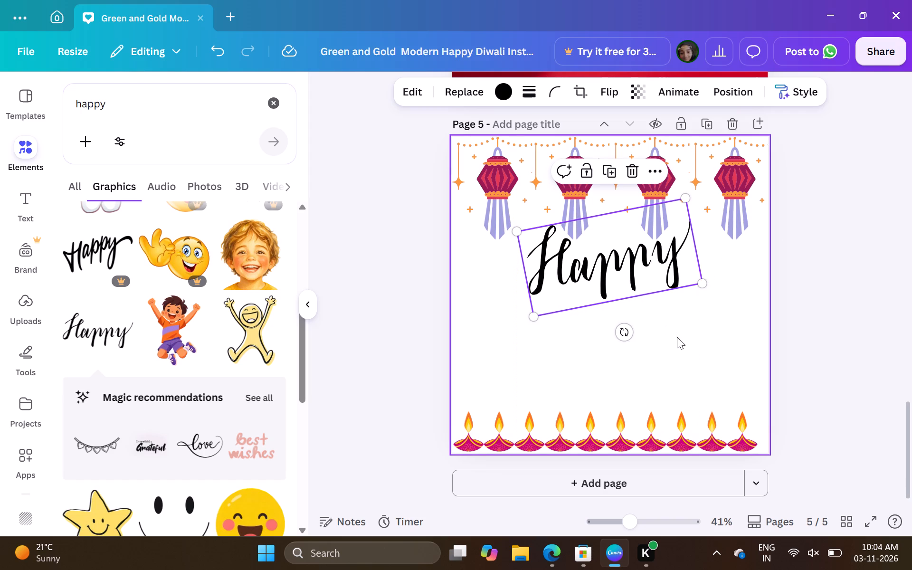
left_click(679, 341)
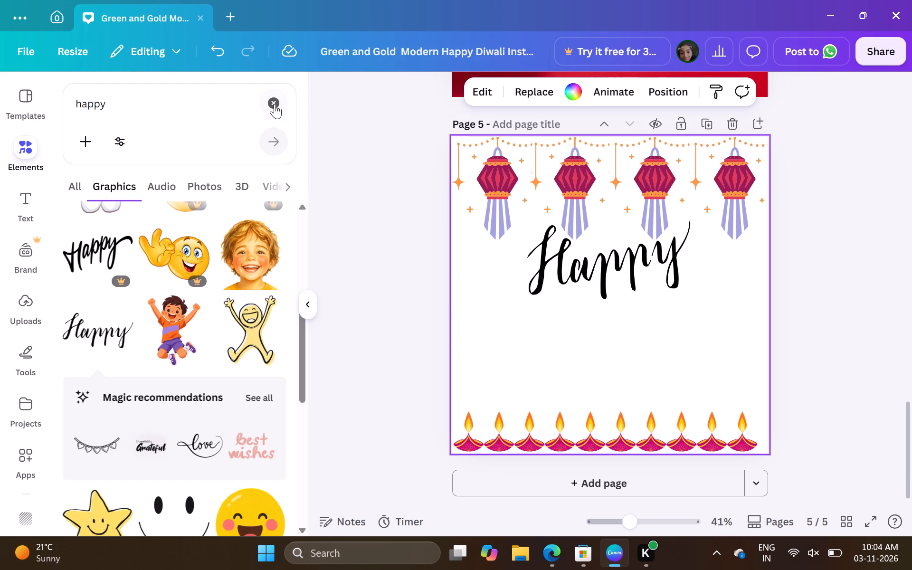
Search the elements for "diwali".
left_click(275, 104)
type("diwali")
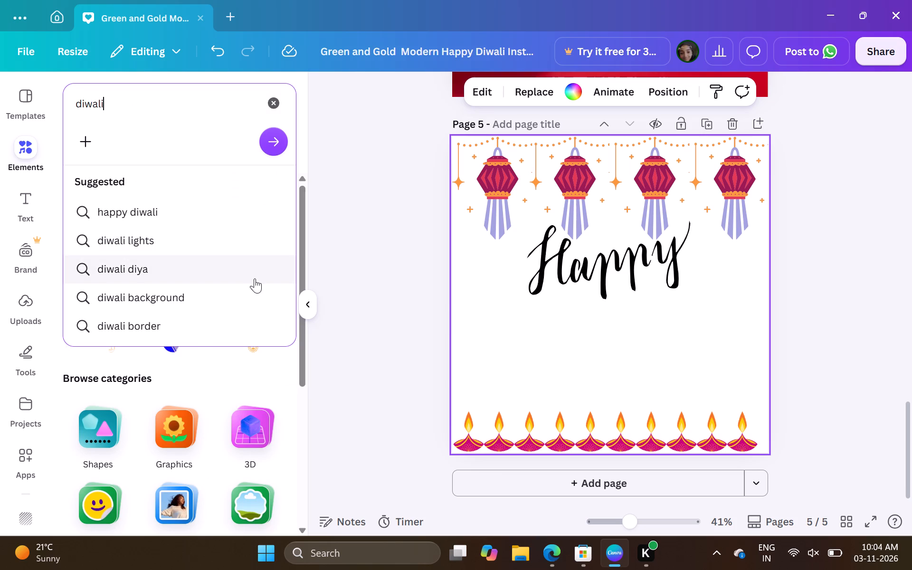
key("Return")
key("backslash")
key("BackSpace")
key("Return")
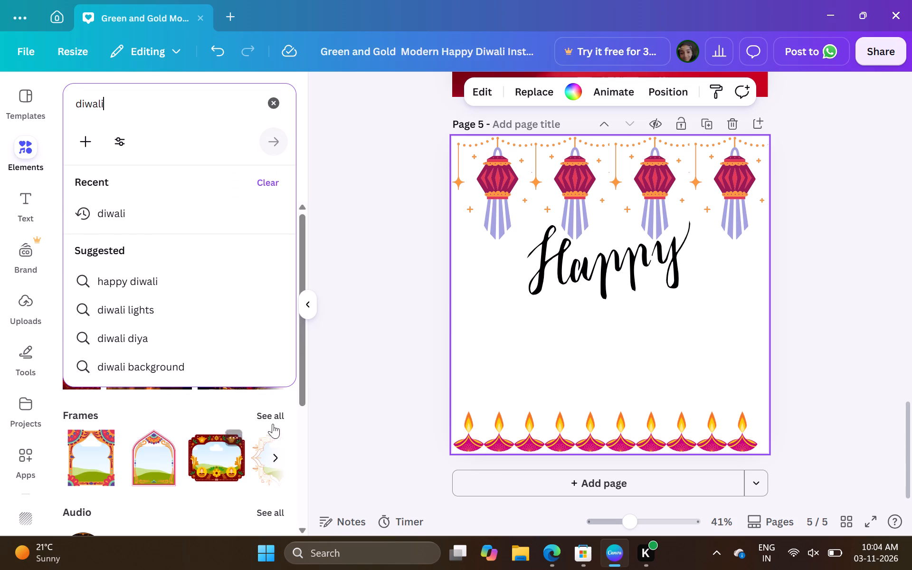
Switch the element search to "diwali background" and browse all its graphics for a design that suits page 5.
left_click(185, 366)
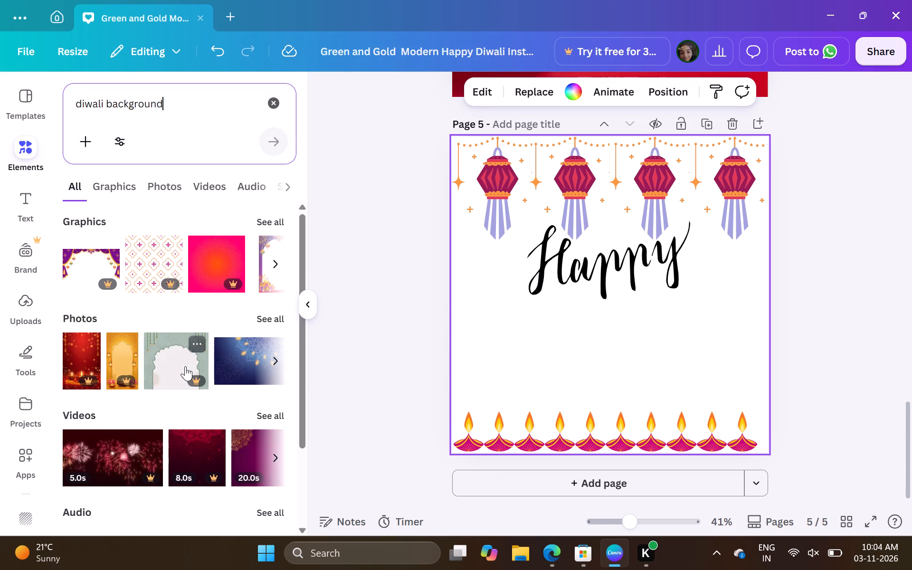
scroll(185, 366, "down", 1)
scroll(185, 366, "up", 3)
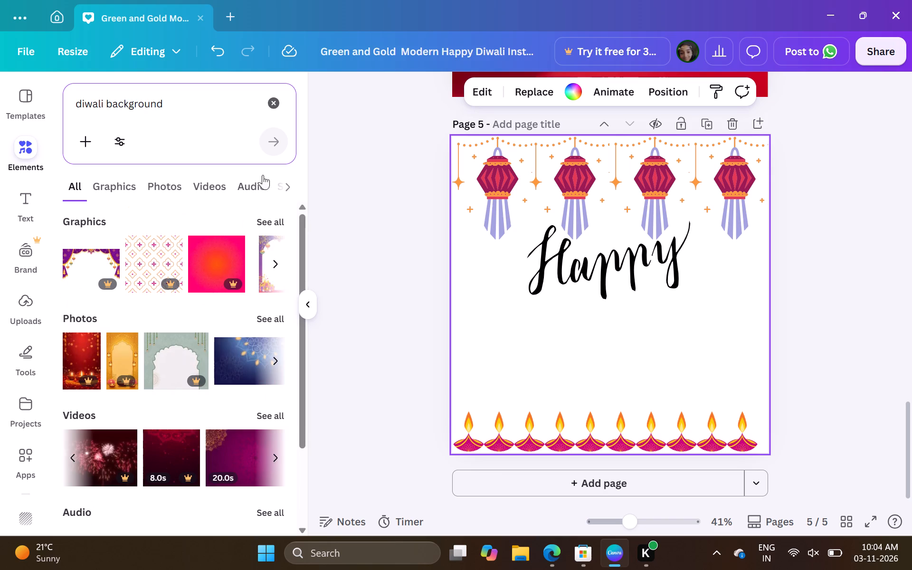
left_click(275, 213)
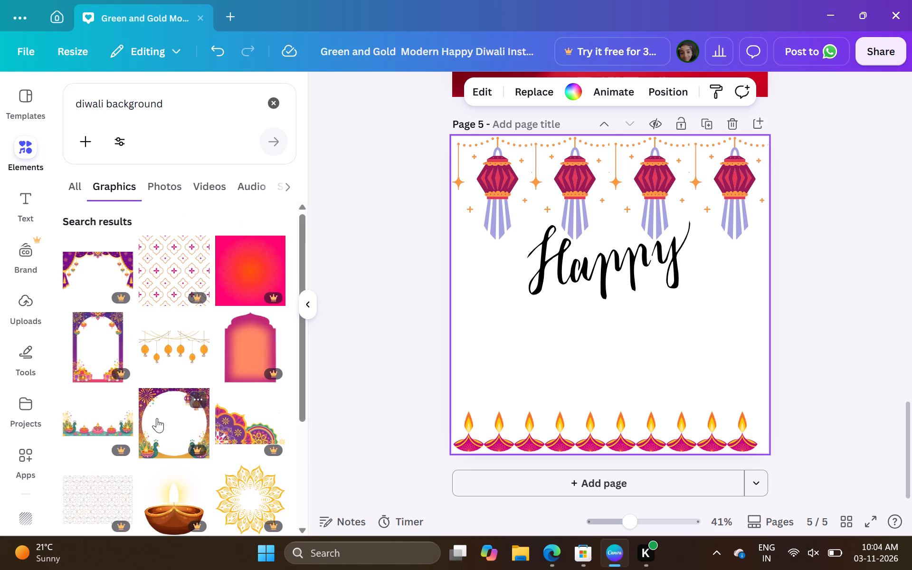
scroll(157, 418, "down", 5)
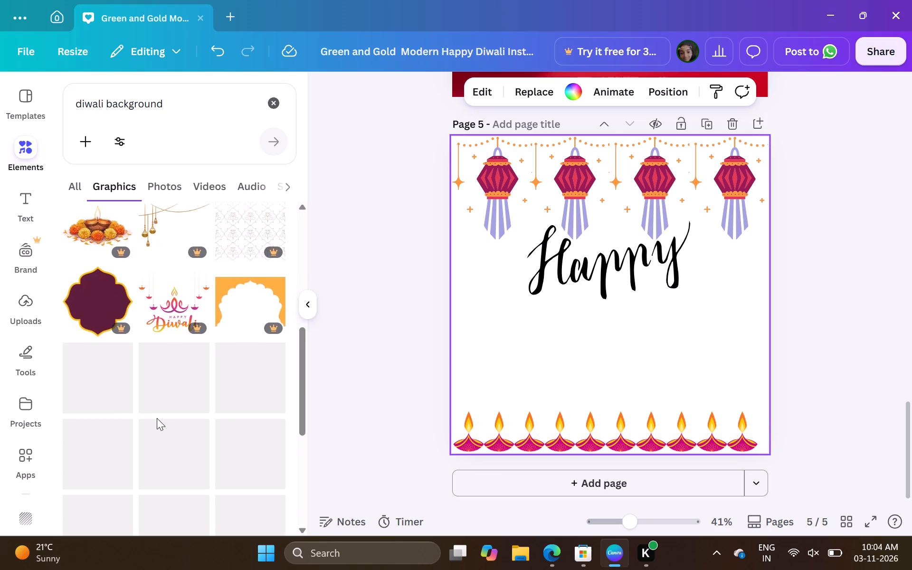
scroll(157, 418, "down", 1)
scroll(157, 418, "up", 1)
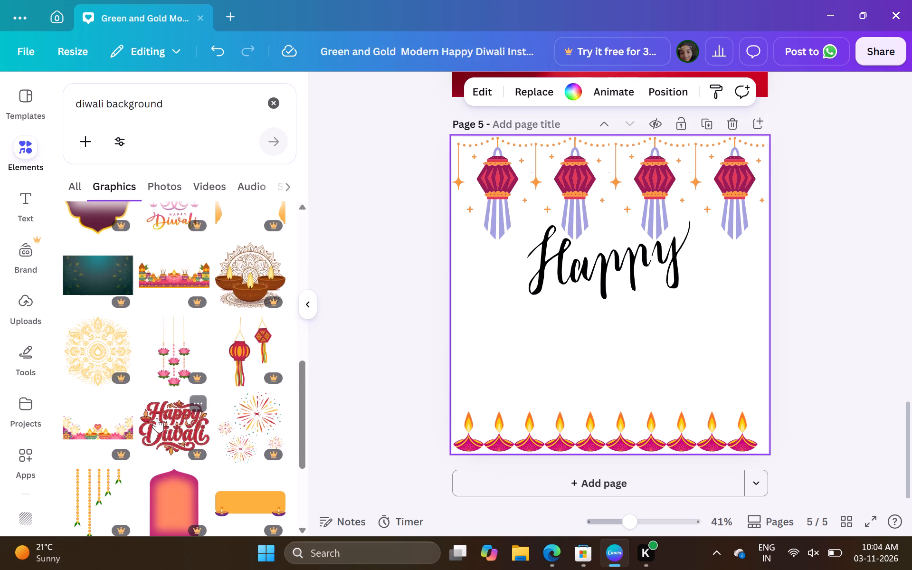
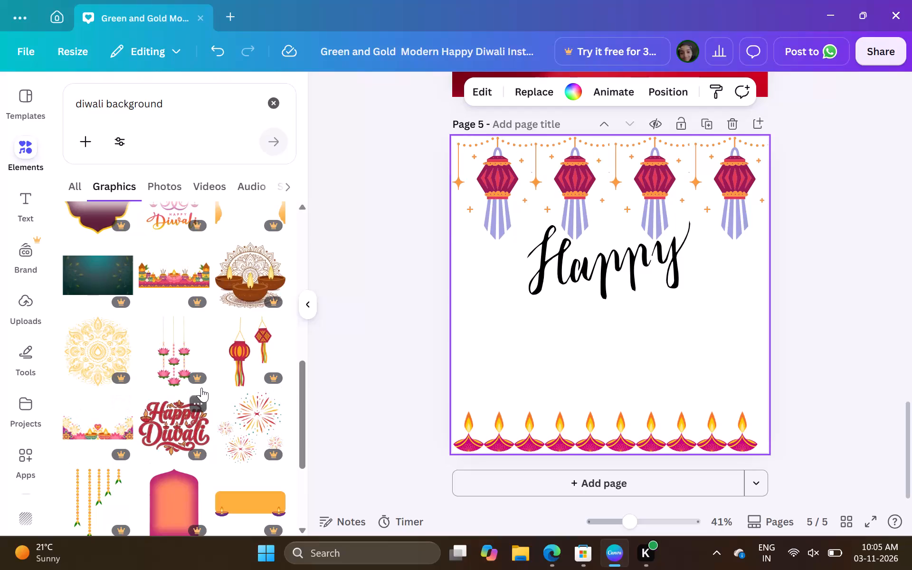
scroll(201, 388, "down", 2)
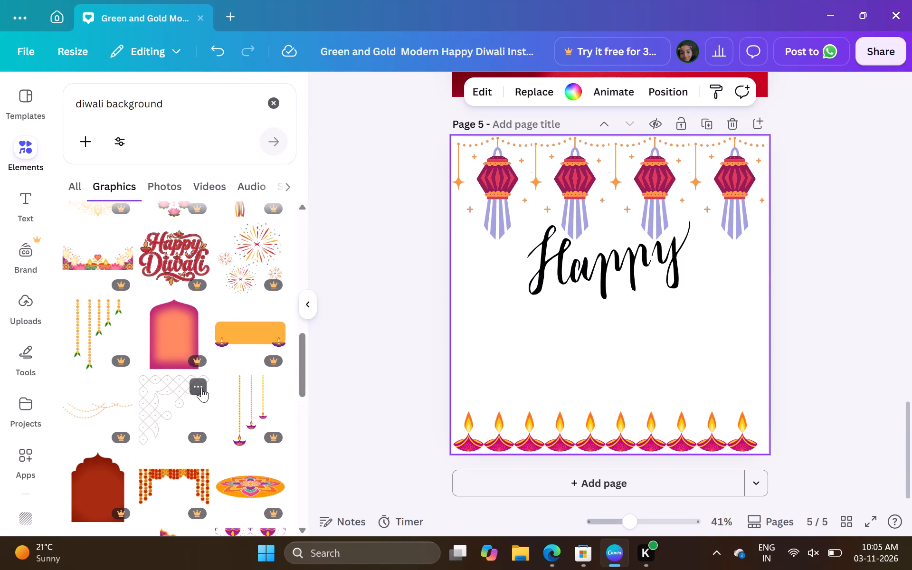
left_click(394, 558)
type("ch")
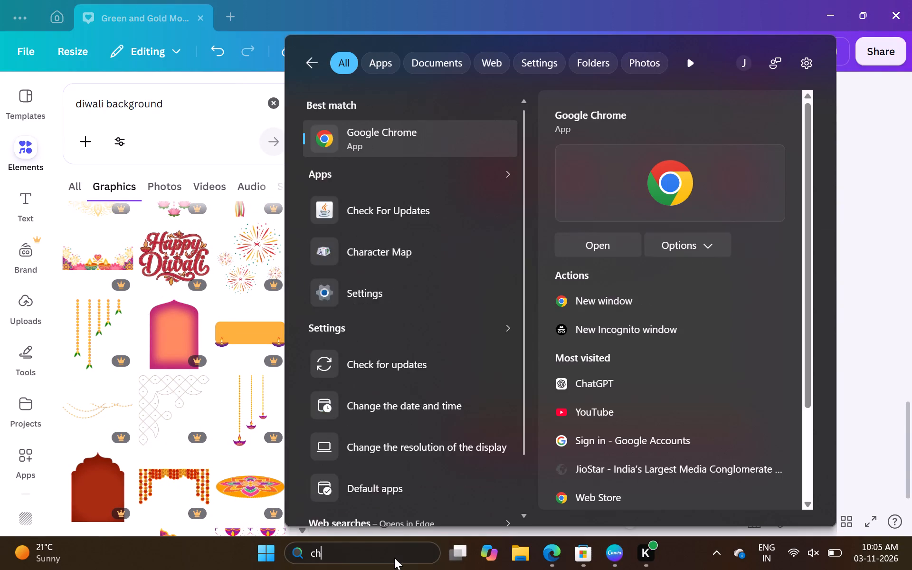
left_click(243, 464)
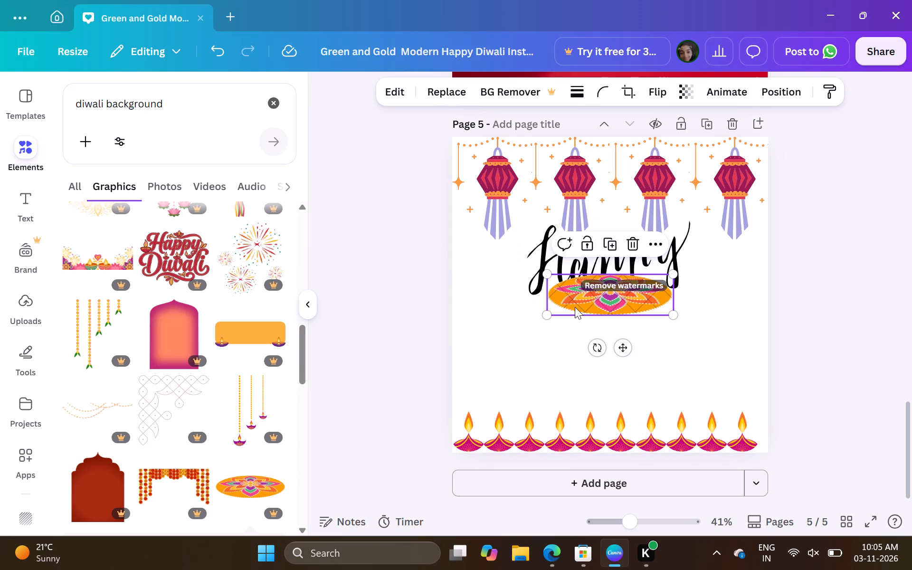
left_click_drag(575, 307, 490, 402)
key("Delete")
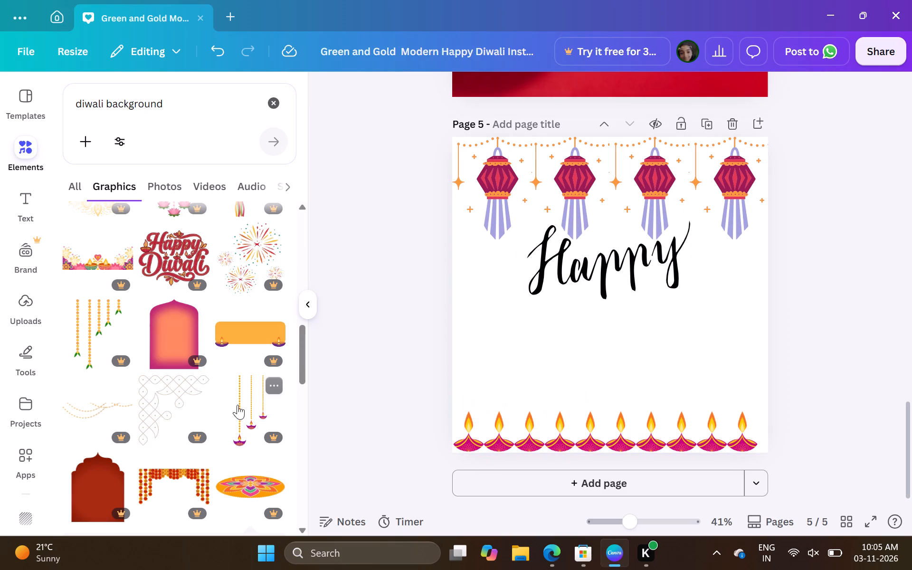
Browse further through the "diwali background" graphics for a decoration that suits page 5.
scroll(229, 401, "down", 8)
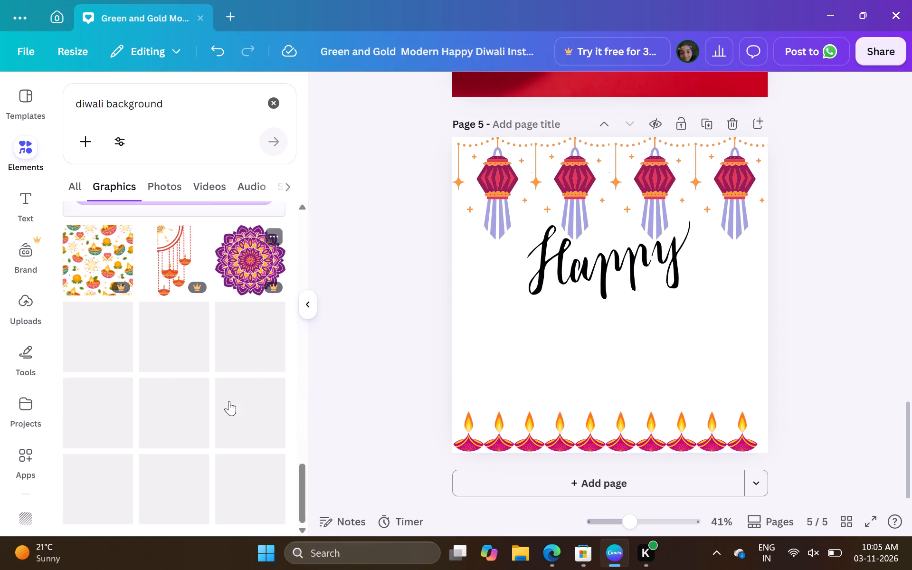
scroll(229, 401, "down", 1)
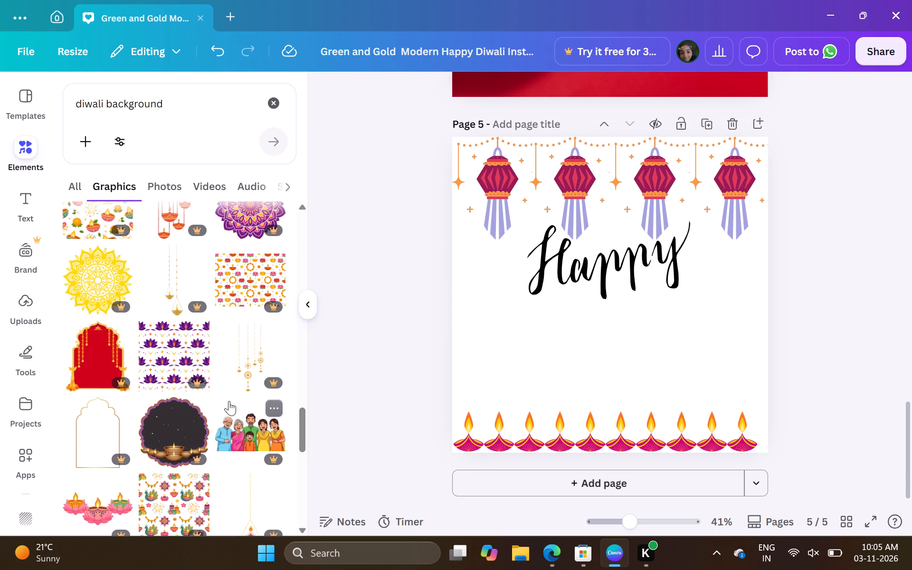
scroll(229, 401, "down", 1)
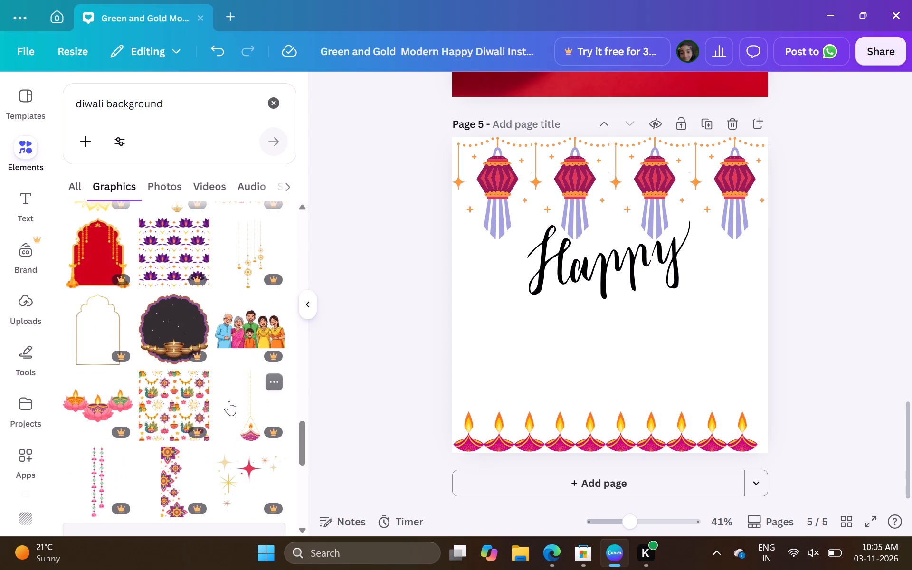
scroll(229, 401, "down", 1)
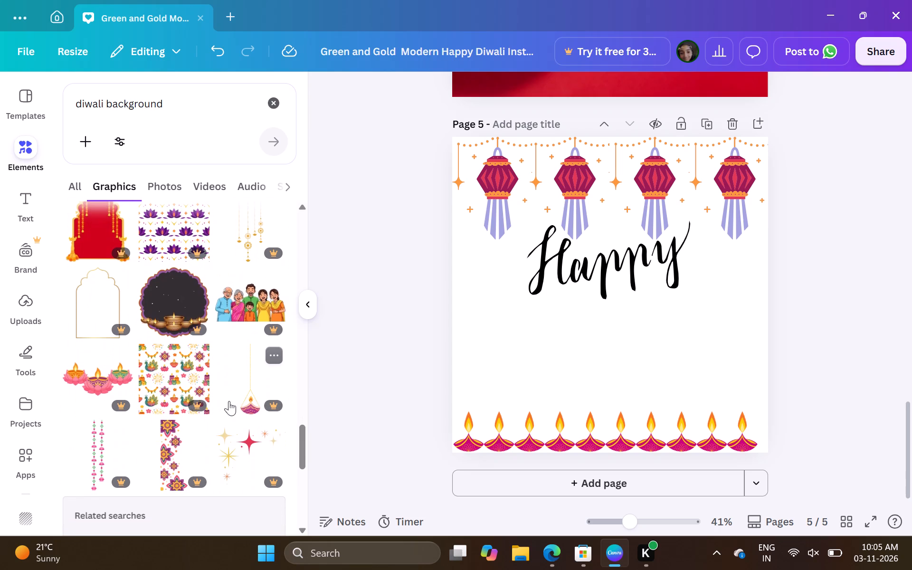
scroll(229, 401, "down", 1)
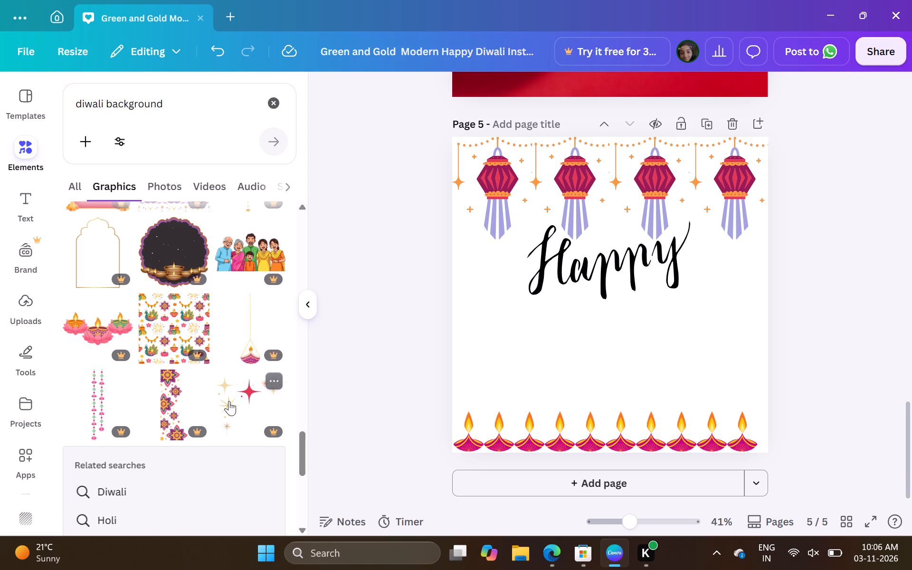
scroll(229, 401, "down", 1)
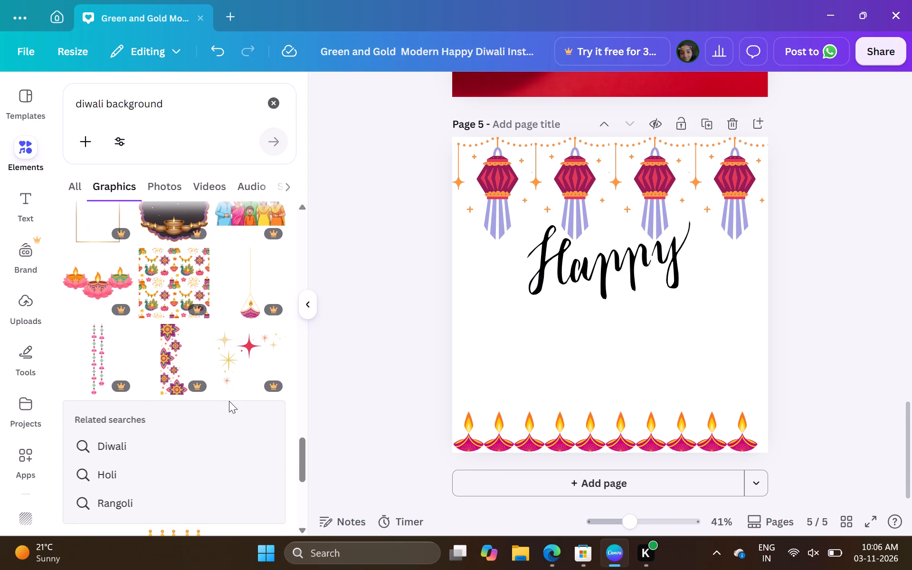
scroll(229, 401, "down", 3)
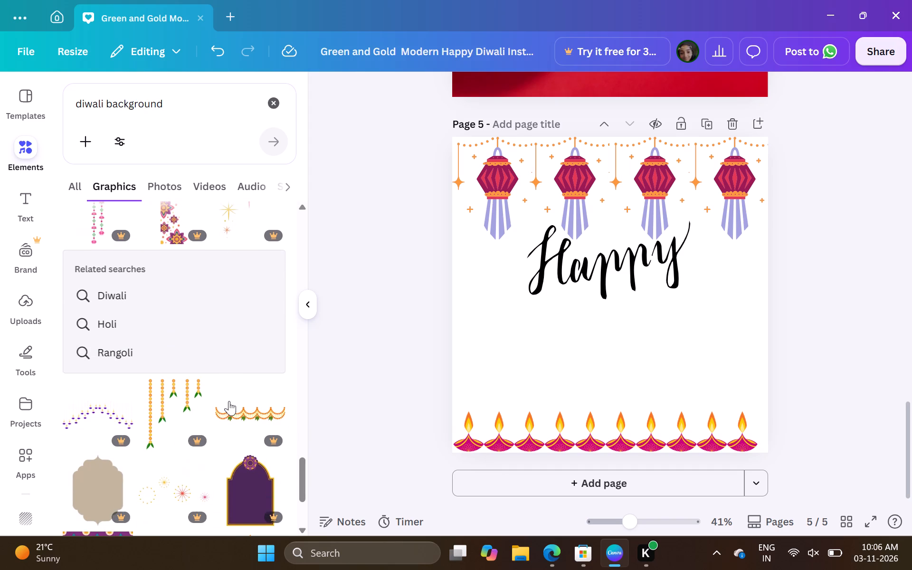
scroll(229, 401, "down", 2)
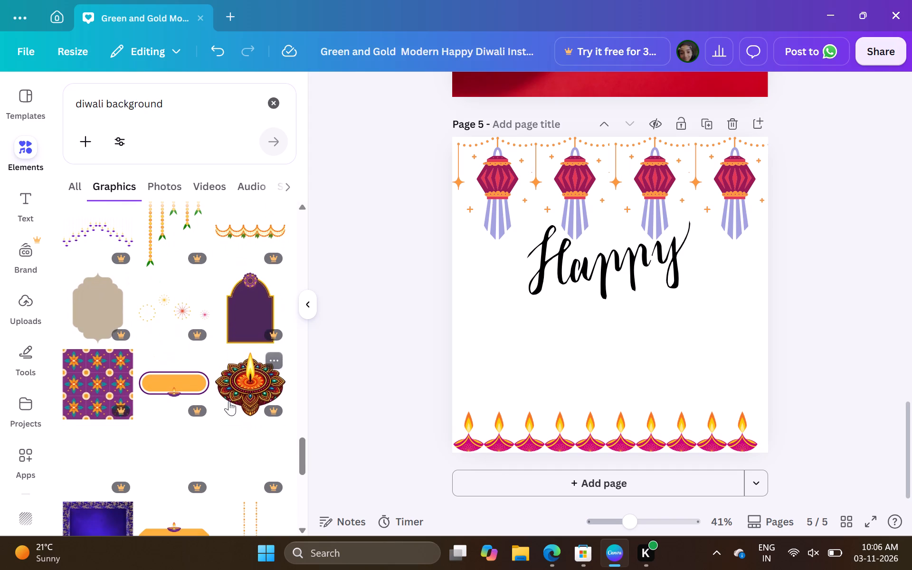
scroll(229, 401, "down", 4)
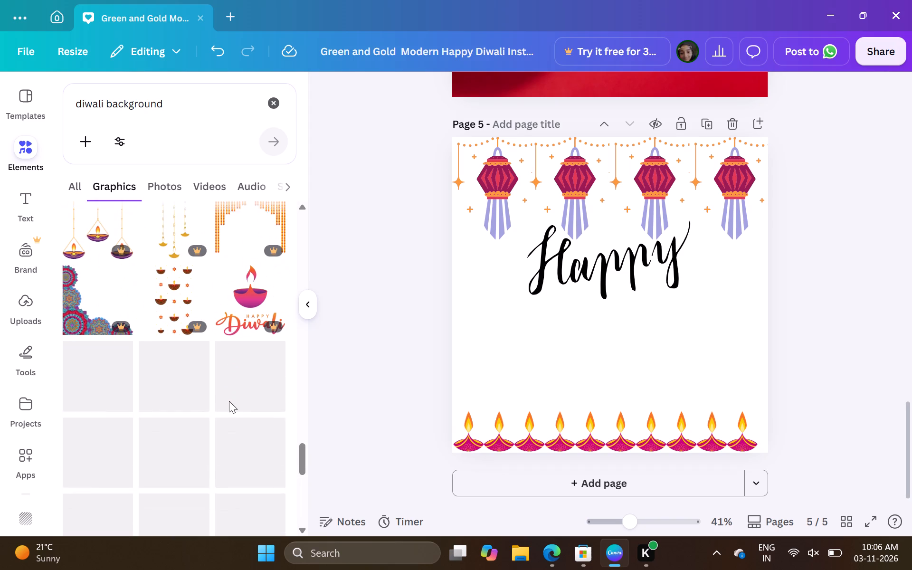
scroll(229, 401, "down", 1)
Move the "Happy" lettering slightly lower on page 5, keeping it horizontally centred.
left_click_drag(617, 262, 616, 267)
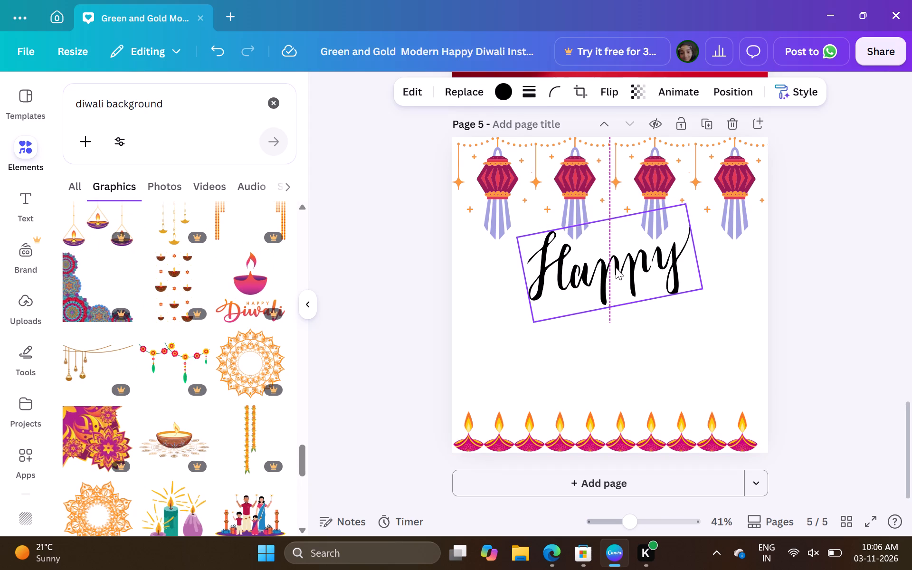
Switch the element search to "diwali" and list all its graphics.
scroll(200, 321, "up", 14)
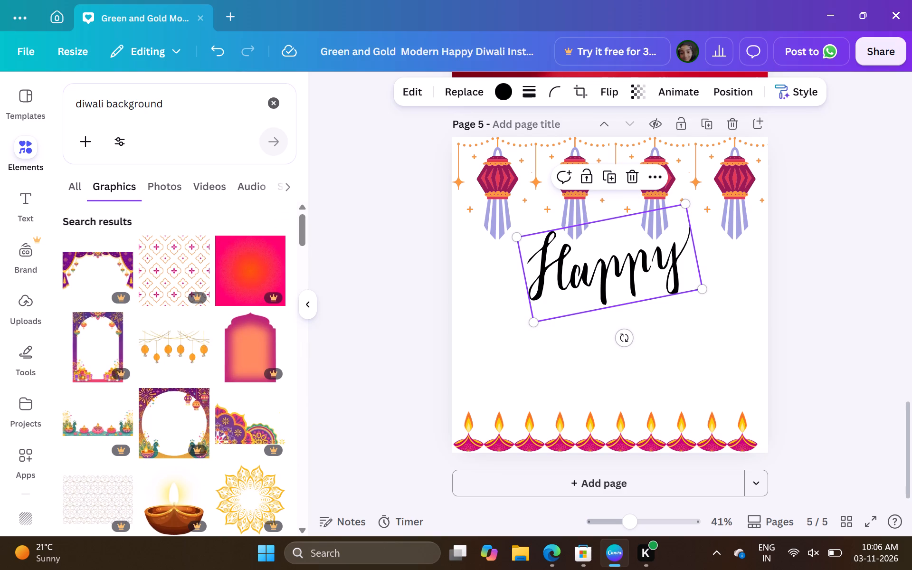
left_click(275, 102)
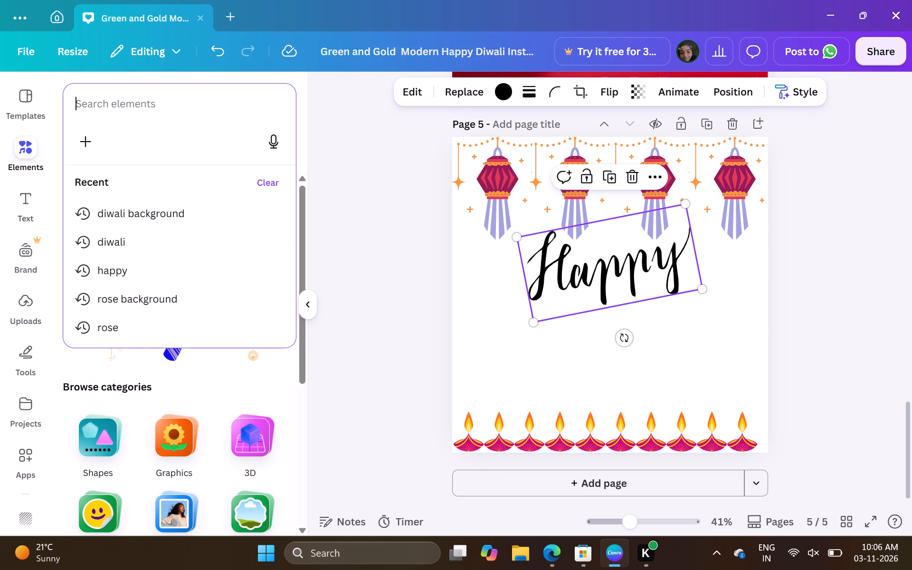
type("diwali")
key("space")
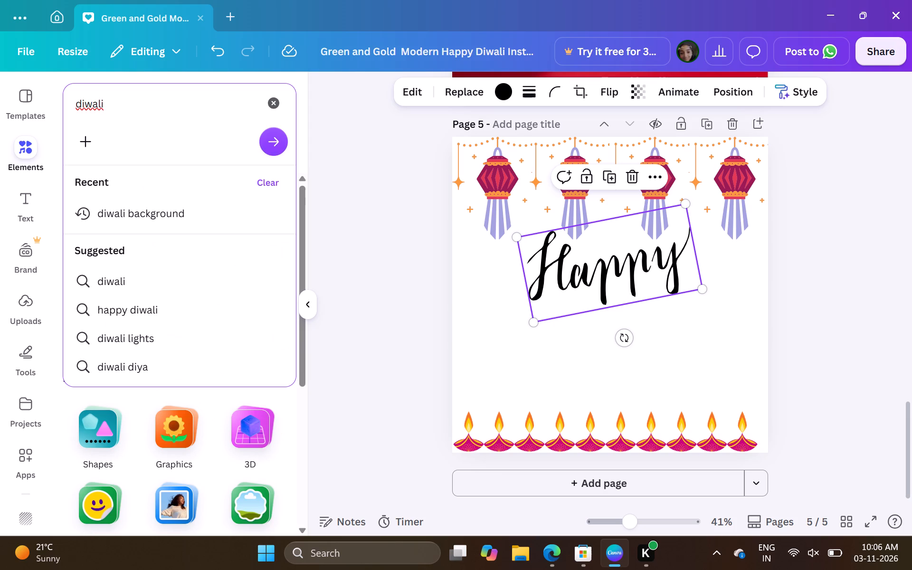
left_click(168, 288)
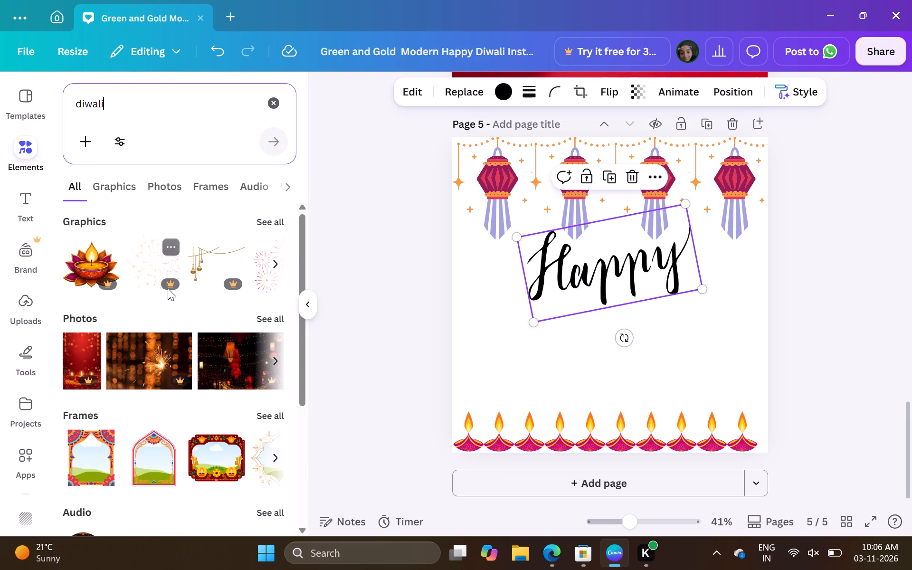
left_click(275, 217)
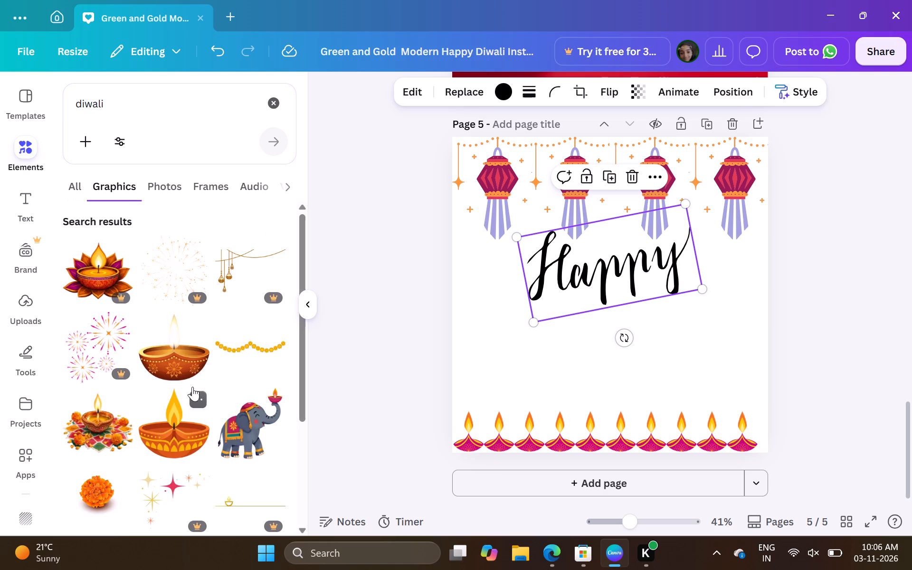
Add the decorated elephant holding a diya to page 5 and shrink it to about a third of the page width.
scroll(192, 387, "down", 1)
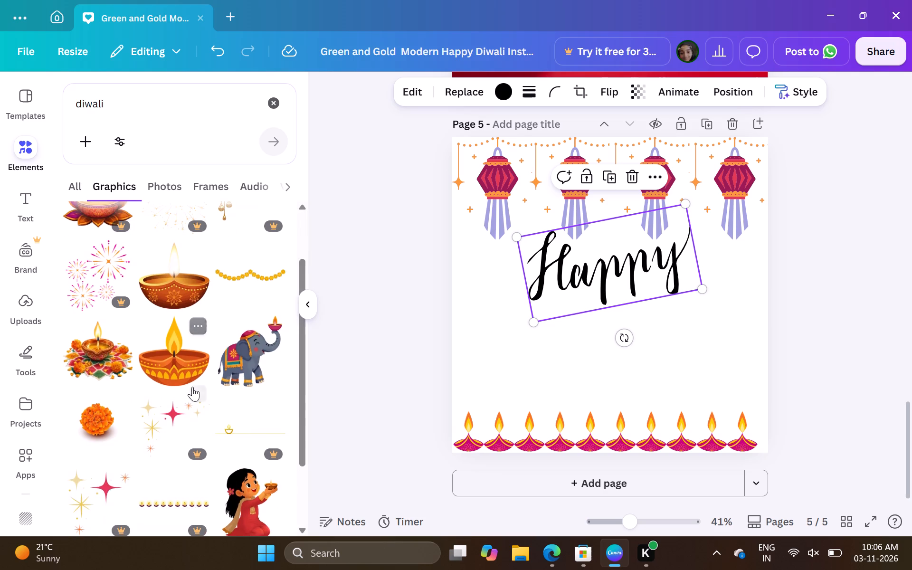
scroll(192, 387, "down", 1)
left_click(264, 331)
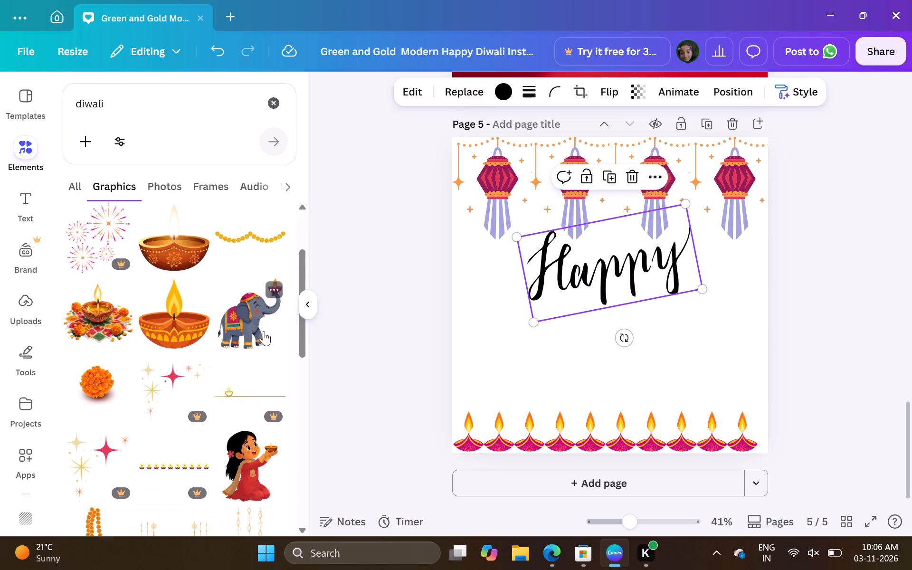
left_click_drag(603, 317, 570, 313)
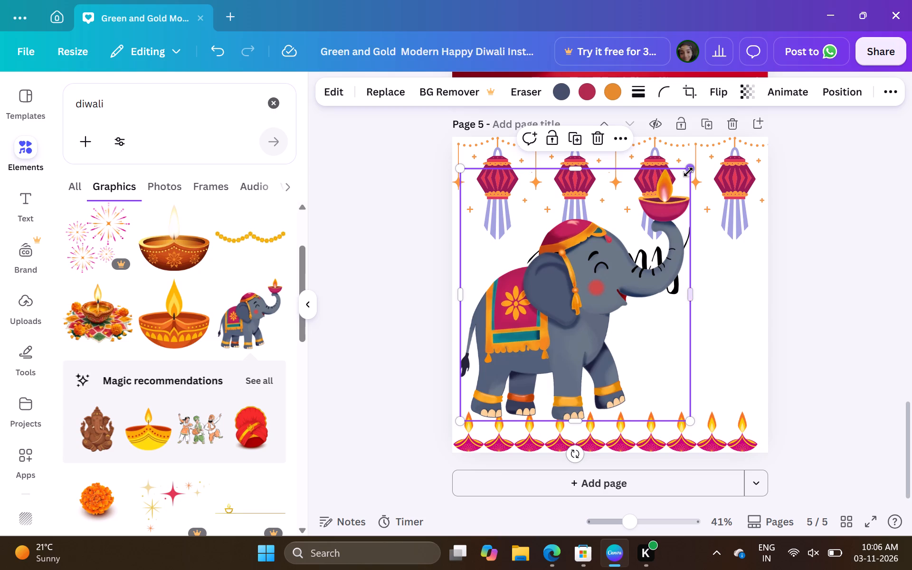
left_click_drag(688, 172, 716, 159)
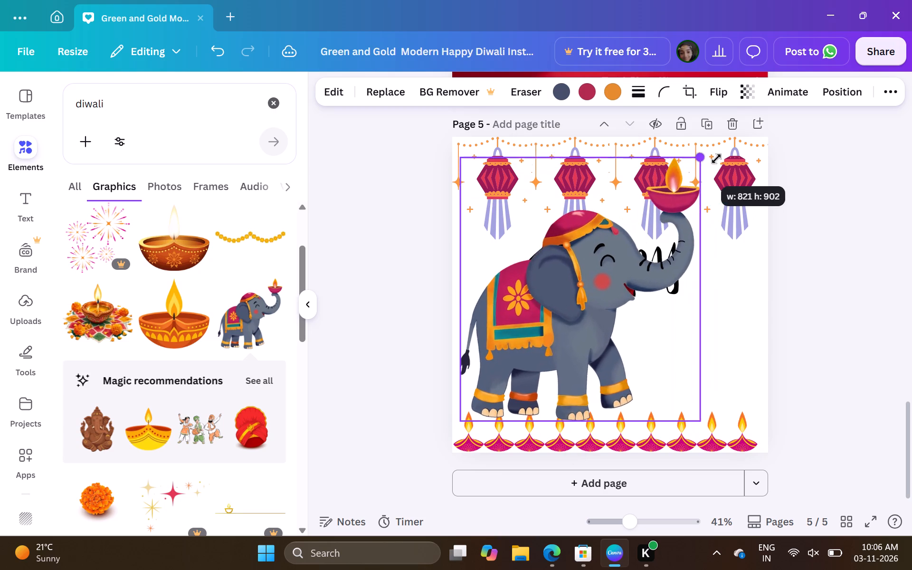
left_click_drag(716, 159, 582, 240)
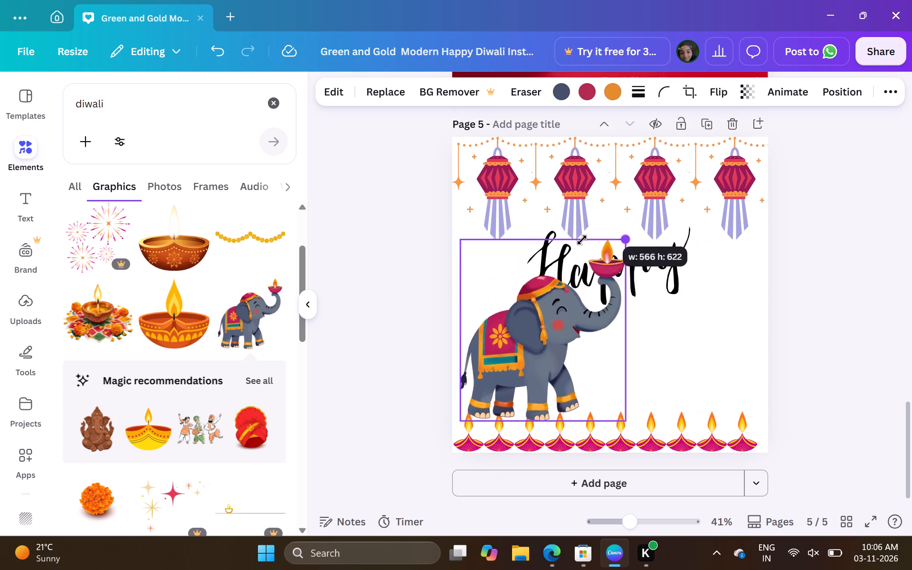
left_click_drag(582, 240, 535, 300)
left_click(392, 363)
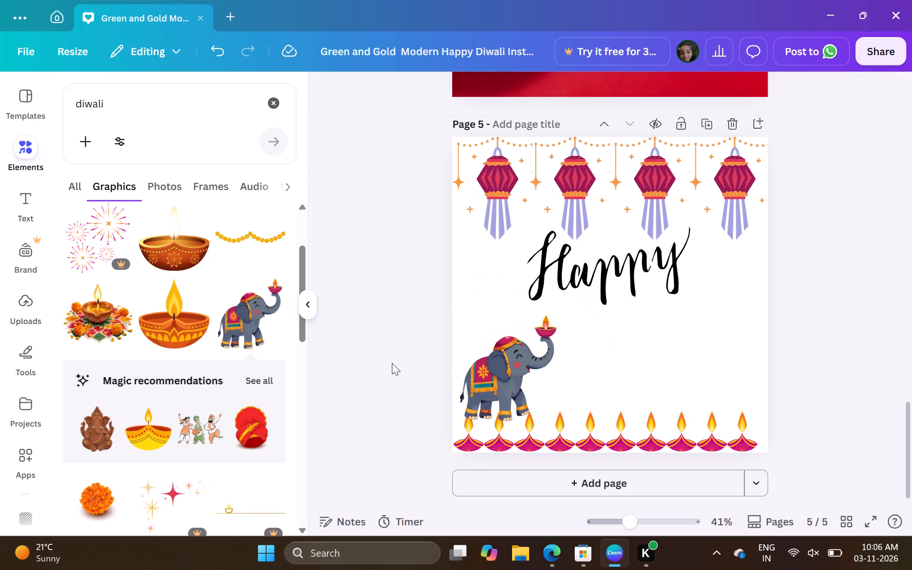
Place the elephant in the page's bottom-left corner and send it to the back, behind the row of diyas.
left_click_drag(514, 364, 509, 398)
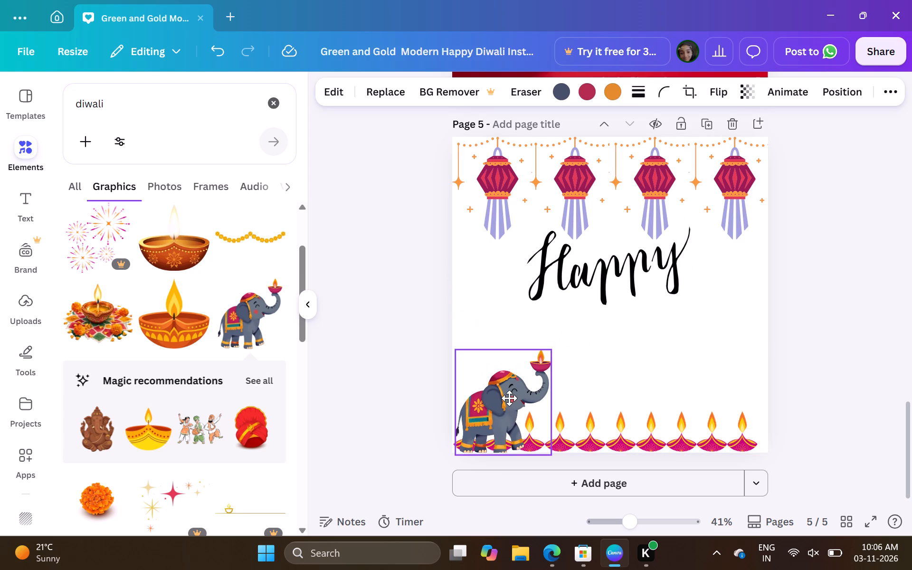
left_click_drag(509, 398, 515, 394)
right_click(515, 398)
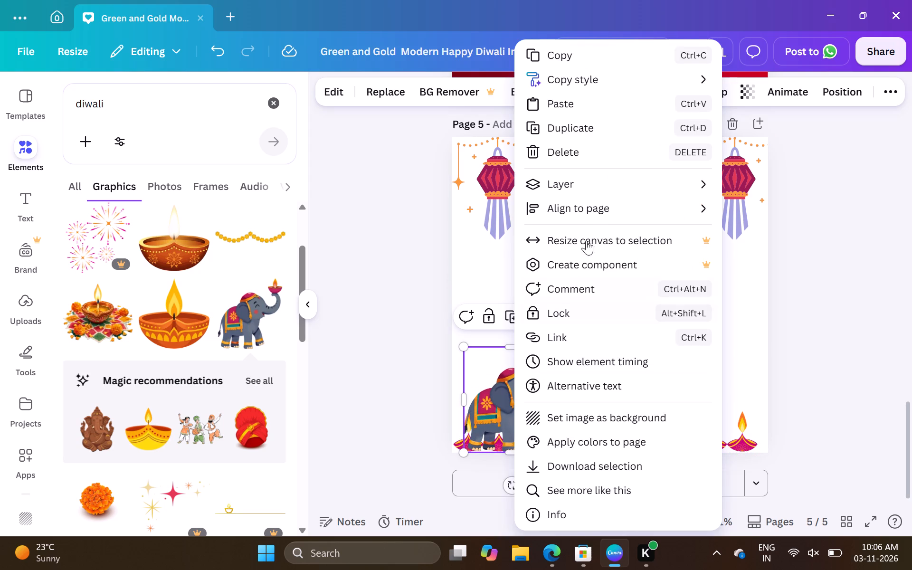
left_click(590, 180)
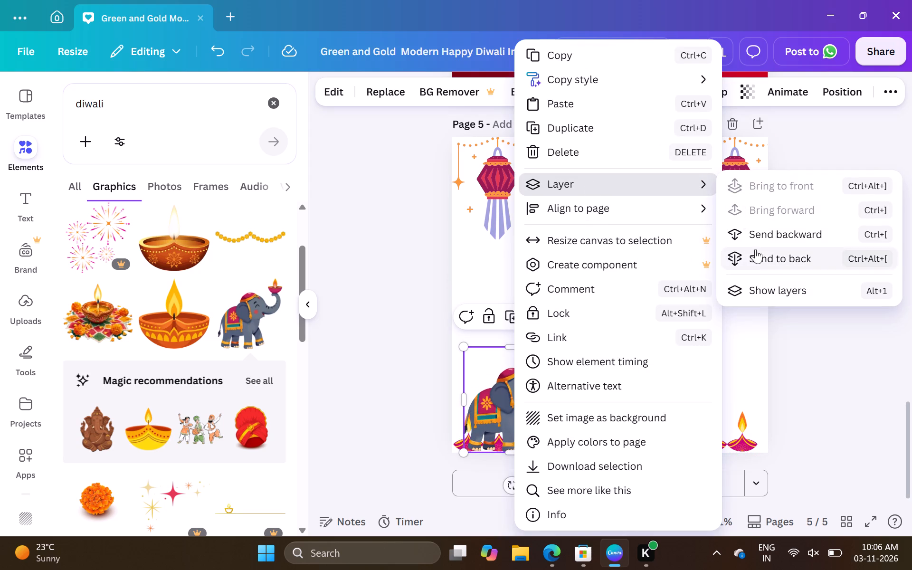
left_click(766, 252)
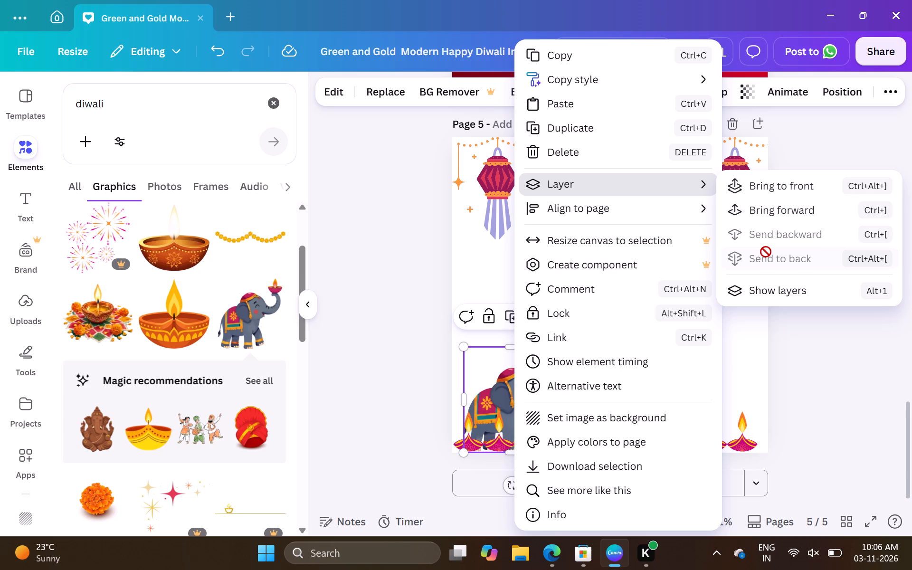
left_click(428, 443)
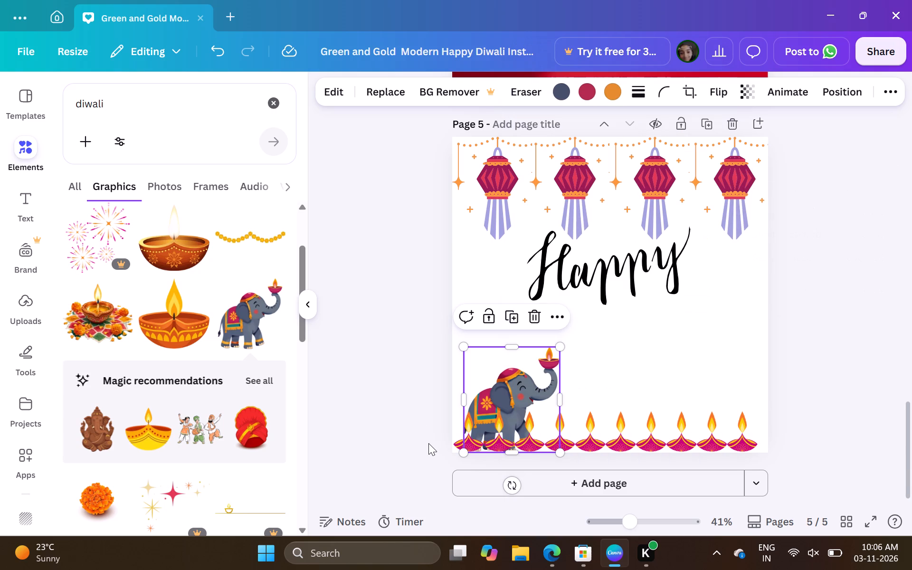
left_click(387, 422)
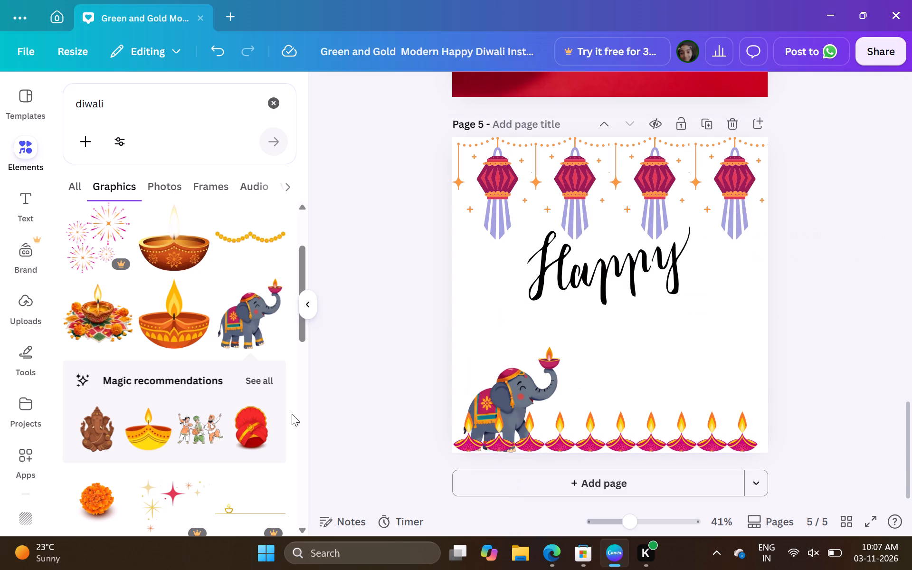
Add a second copy of the diya-holding elephant and place it in the lower-right area of page 5.
left_click(236, 314)
left_click_drag(617, 309, 692, 393)
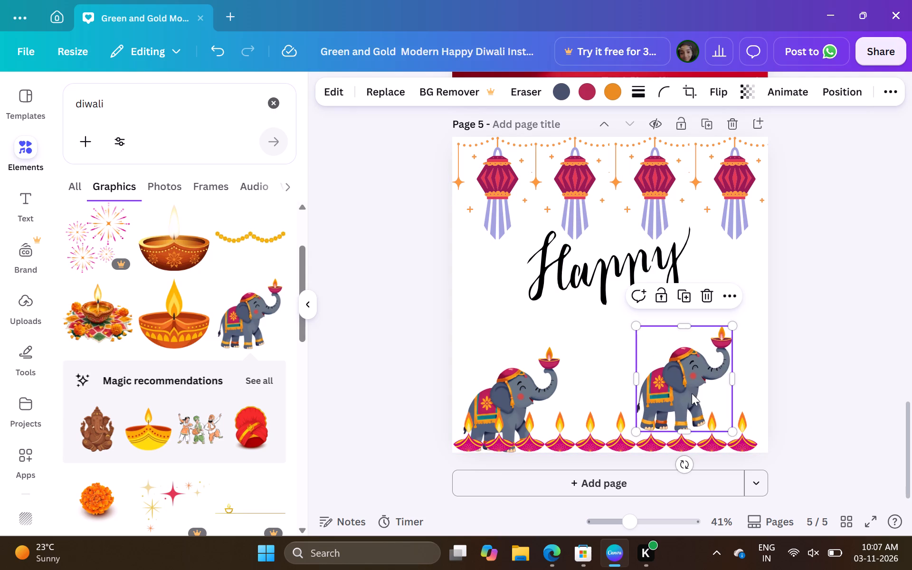
Flip the second elephant horizontally so it faces the first one and place it in the page's bottom-right corner.
right_click(692, 393)
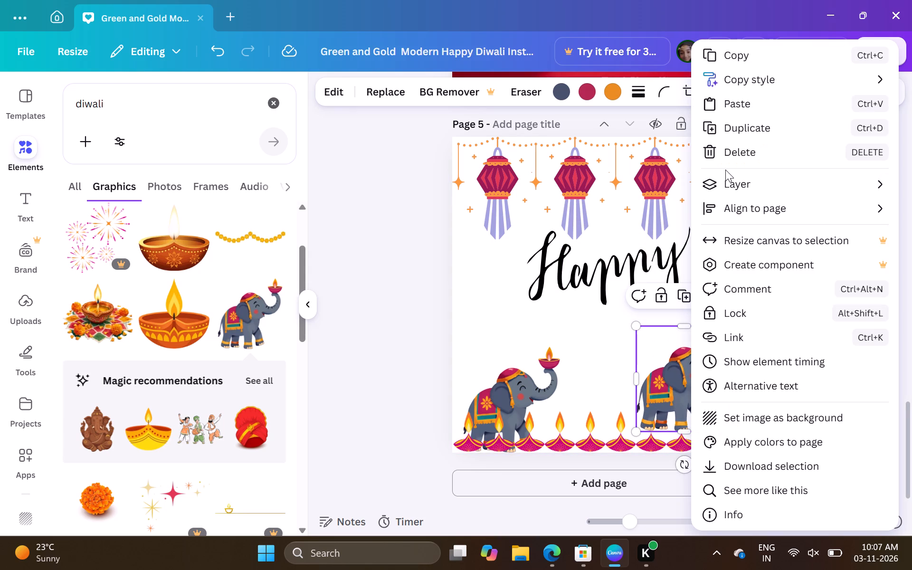
left_click(667, 370)
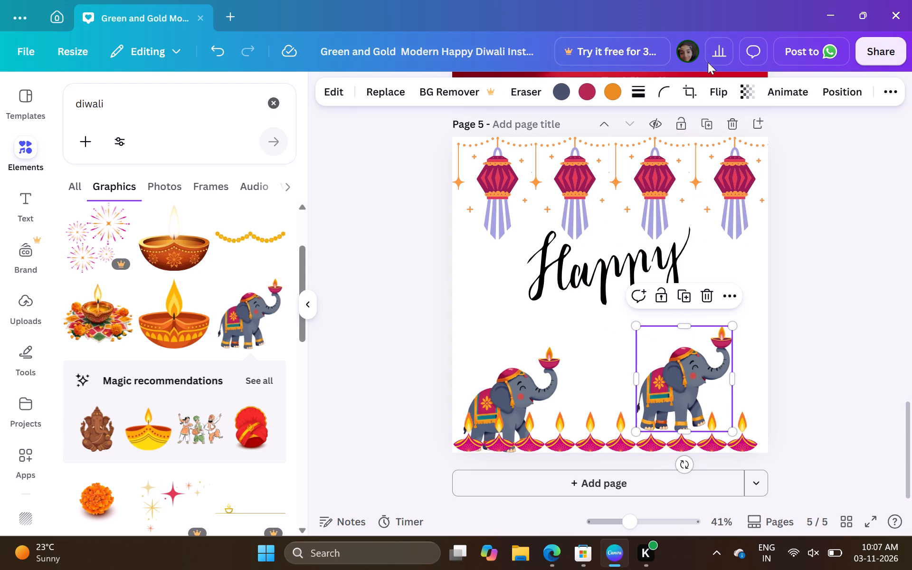
left_click(721, 78)
left_click(722, 93)
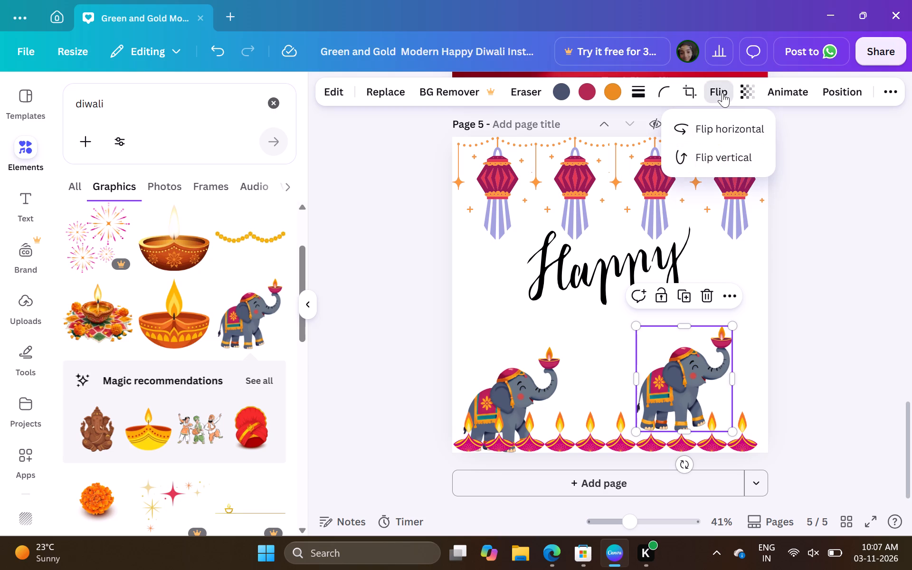
left_click(724, 130)
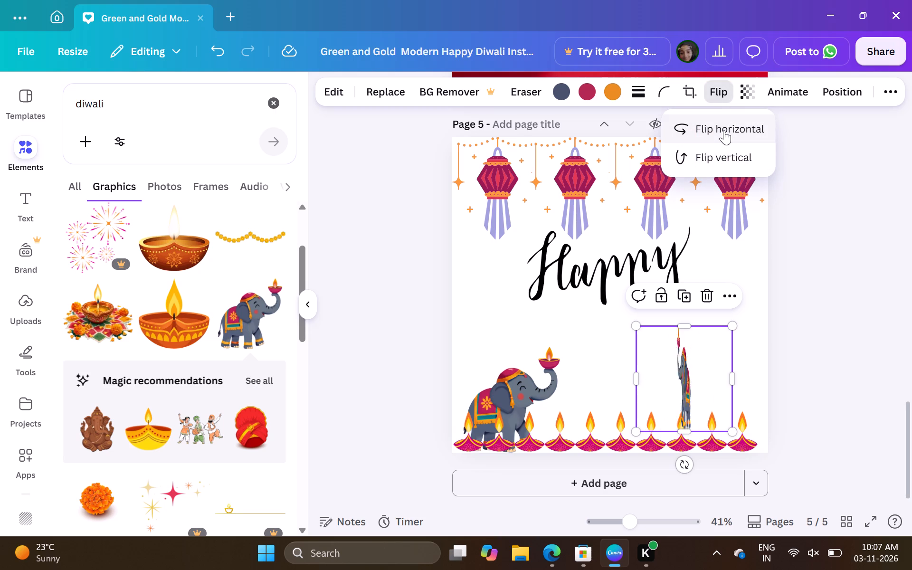
left_click_drag(716, 368, 750, 383)
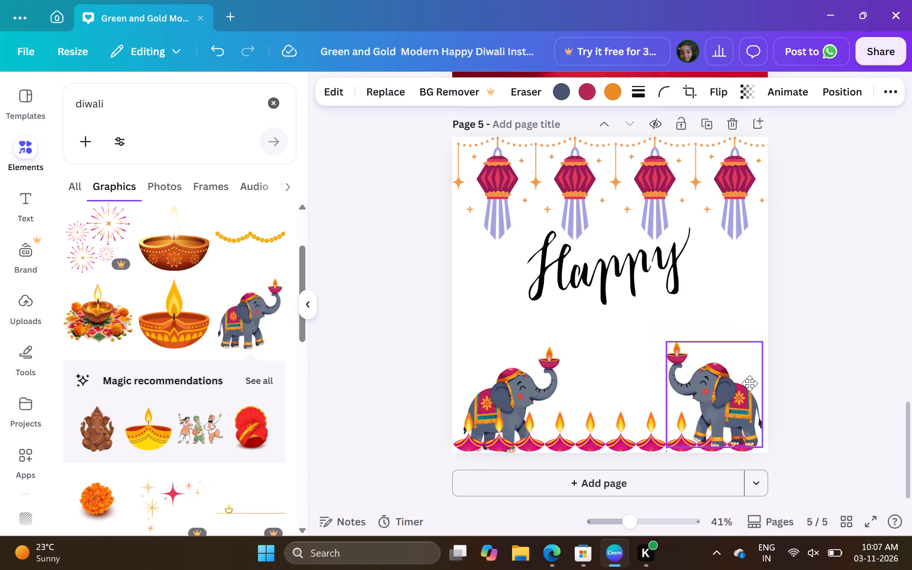
left_click_drag(750, 383, 746, 390)
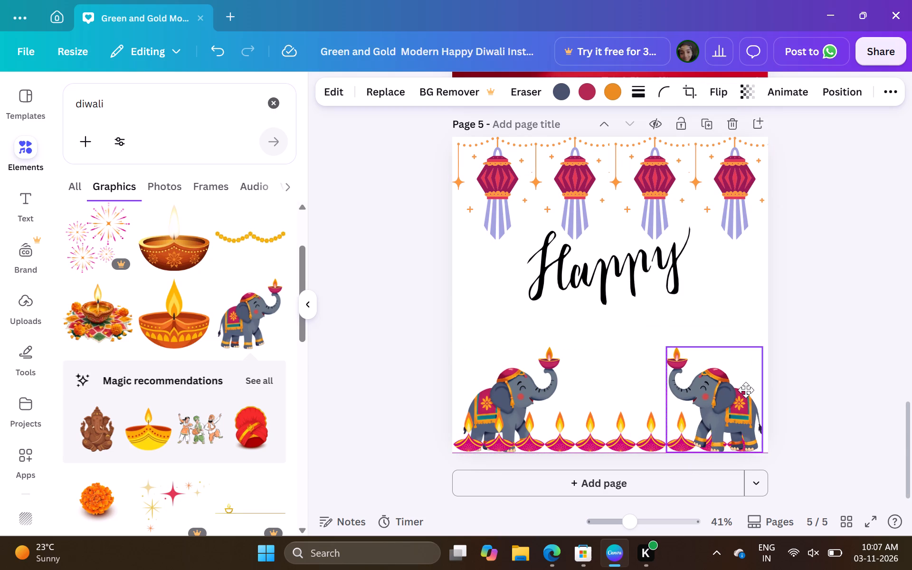
left_click_drag(746, 390, 750, 389)
Send the flipped elephant to the back, behind the row of diyas.
right_click(735, 400)
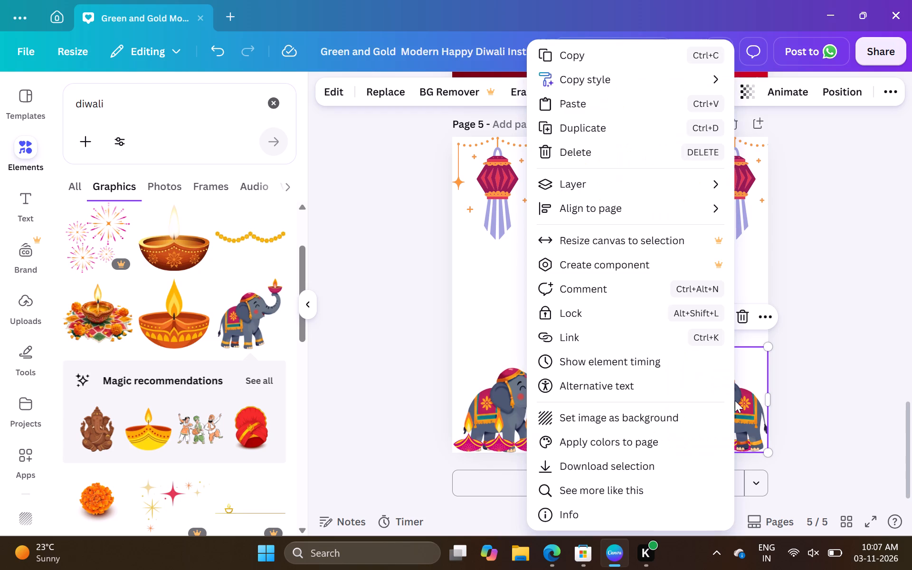
left_click(663, 189)
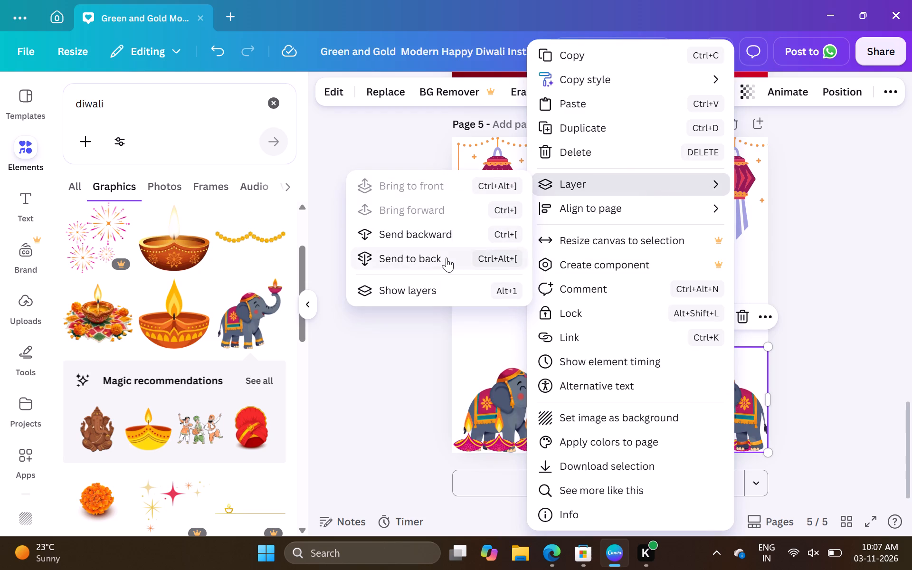
left_click(446, 257)
left_click(342, 381)
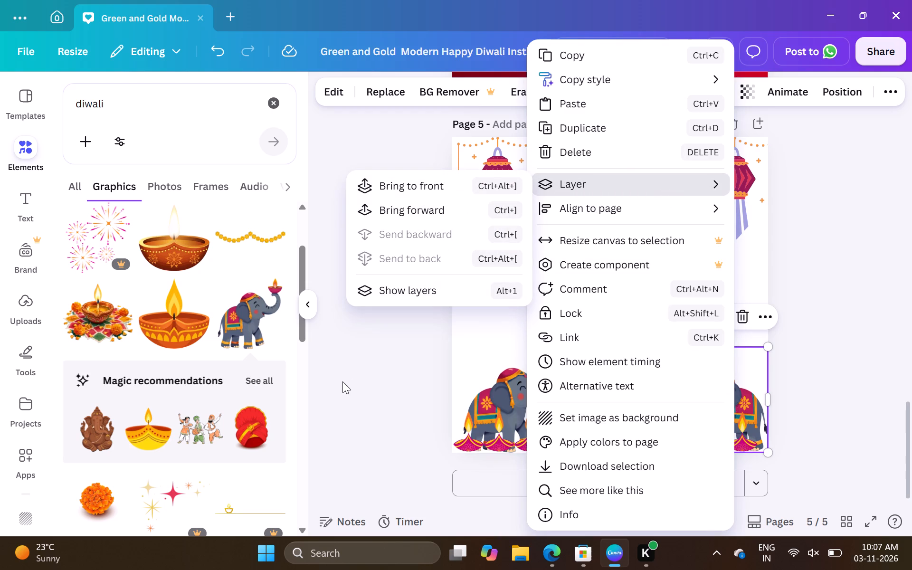
left_click(831, 398)
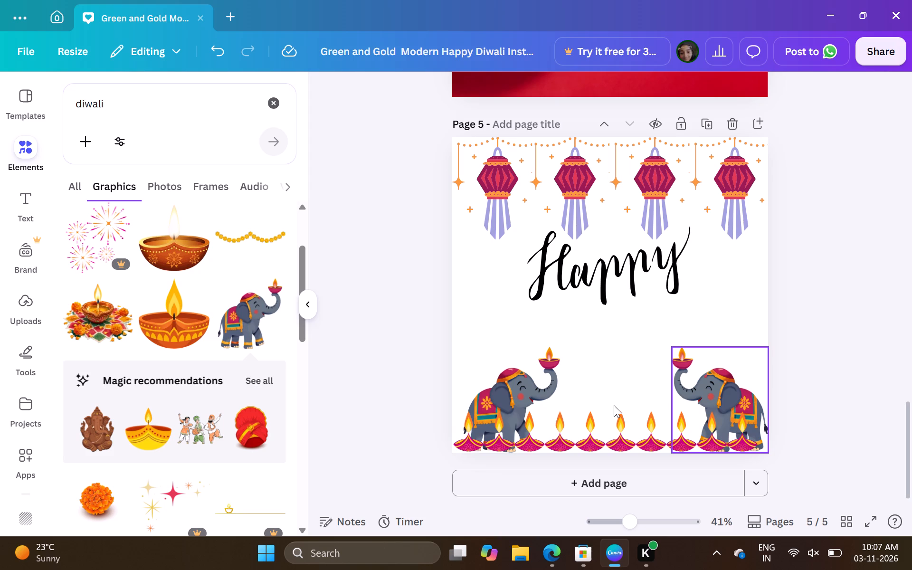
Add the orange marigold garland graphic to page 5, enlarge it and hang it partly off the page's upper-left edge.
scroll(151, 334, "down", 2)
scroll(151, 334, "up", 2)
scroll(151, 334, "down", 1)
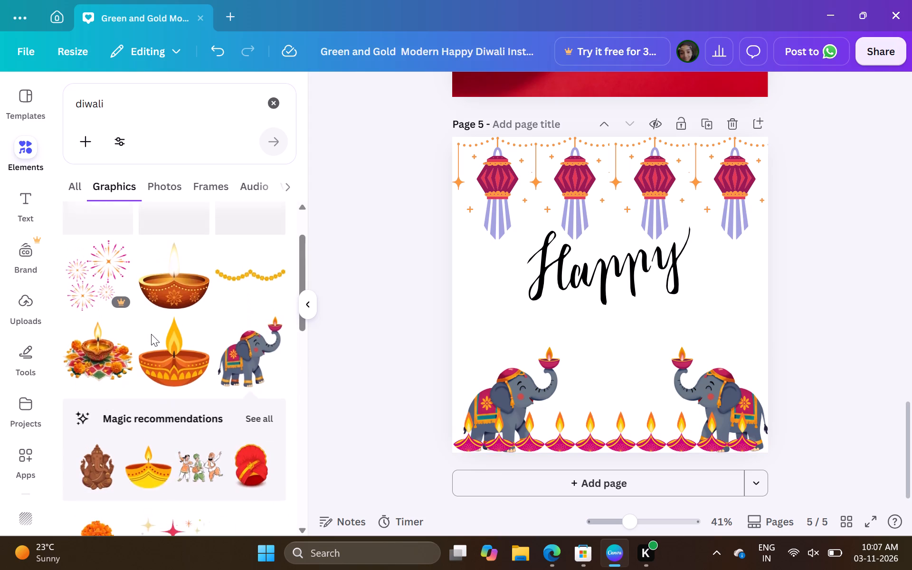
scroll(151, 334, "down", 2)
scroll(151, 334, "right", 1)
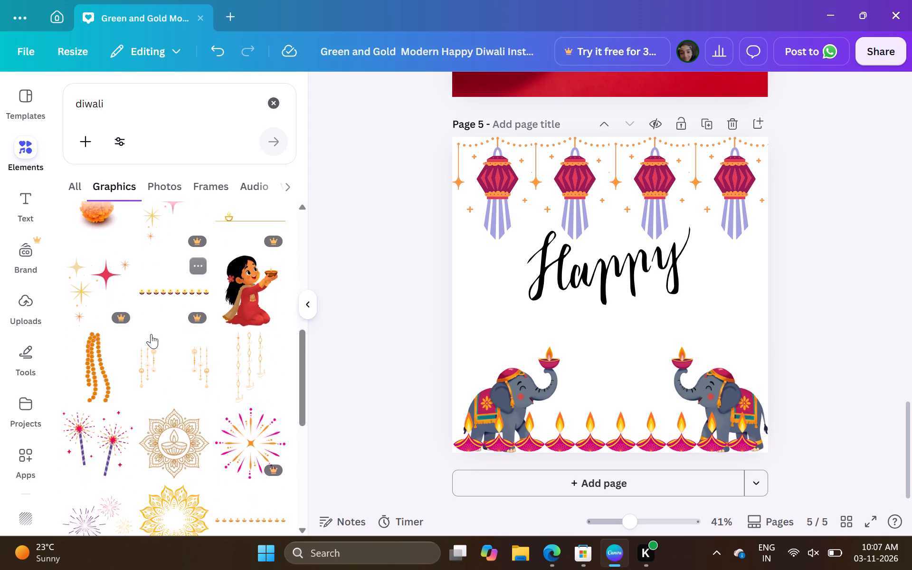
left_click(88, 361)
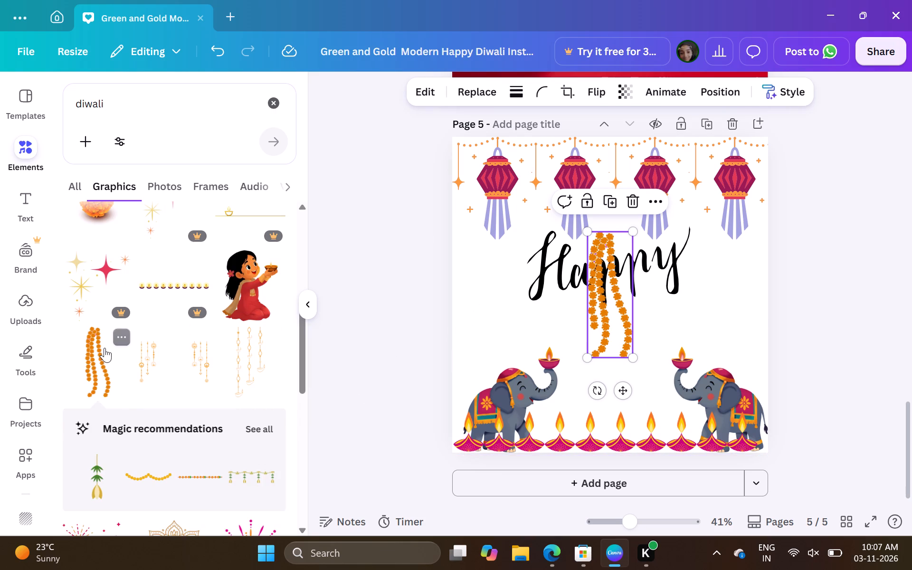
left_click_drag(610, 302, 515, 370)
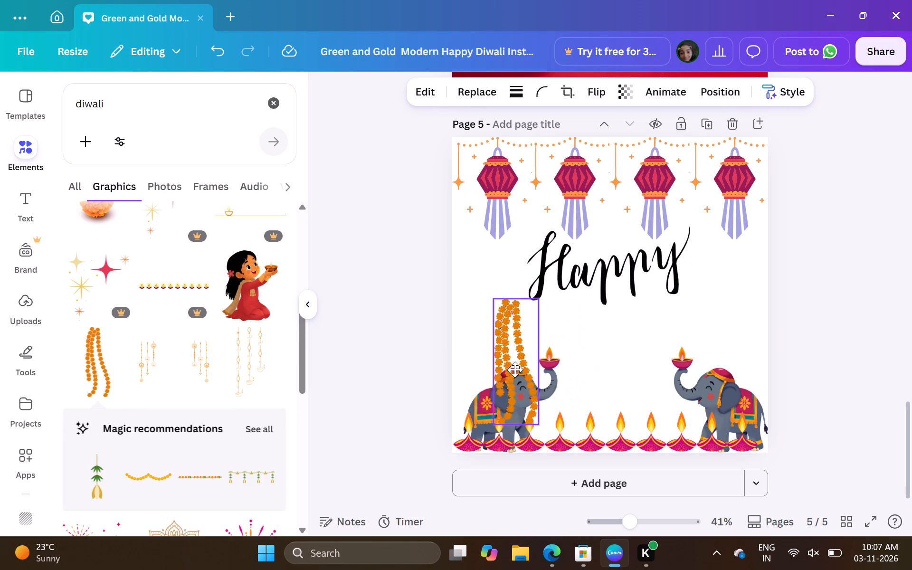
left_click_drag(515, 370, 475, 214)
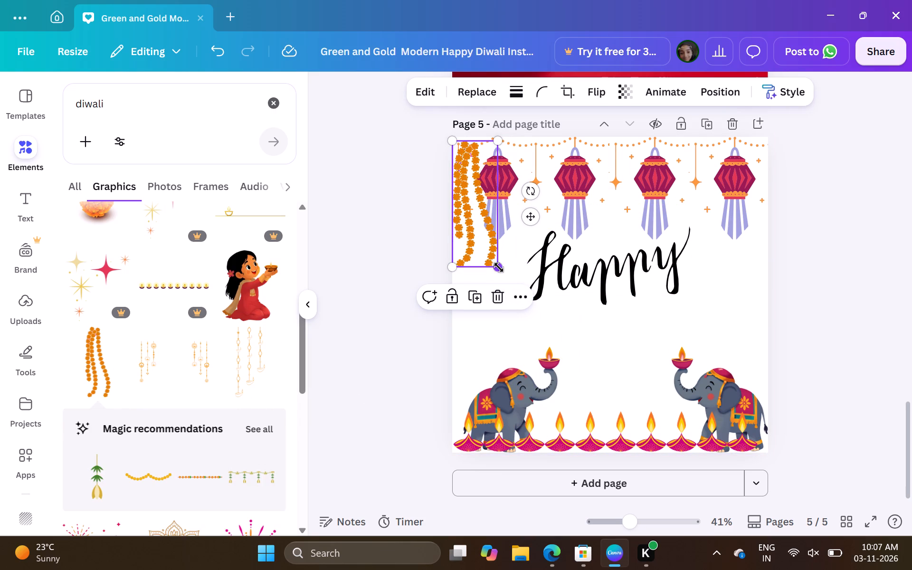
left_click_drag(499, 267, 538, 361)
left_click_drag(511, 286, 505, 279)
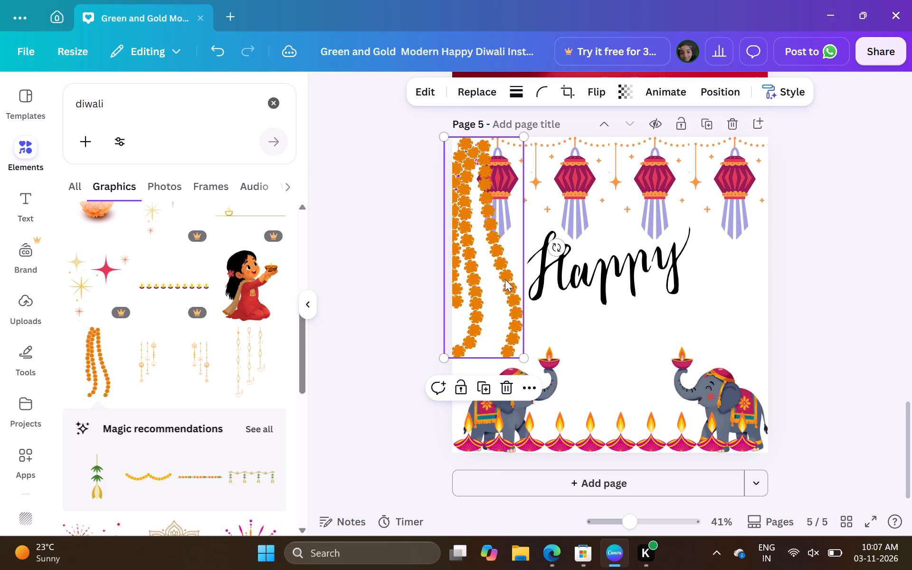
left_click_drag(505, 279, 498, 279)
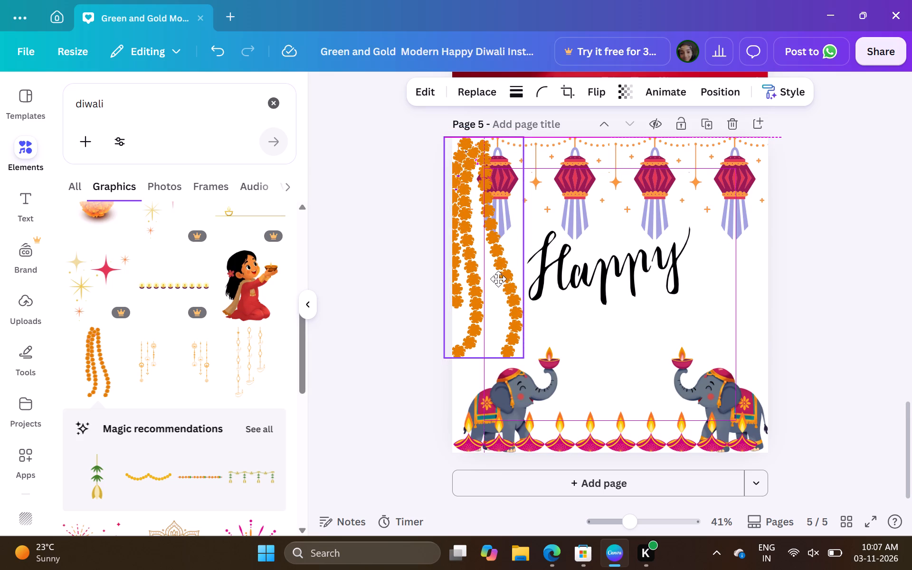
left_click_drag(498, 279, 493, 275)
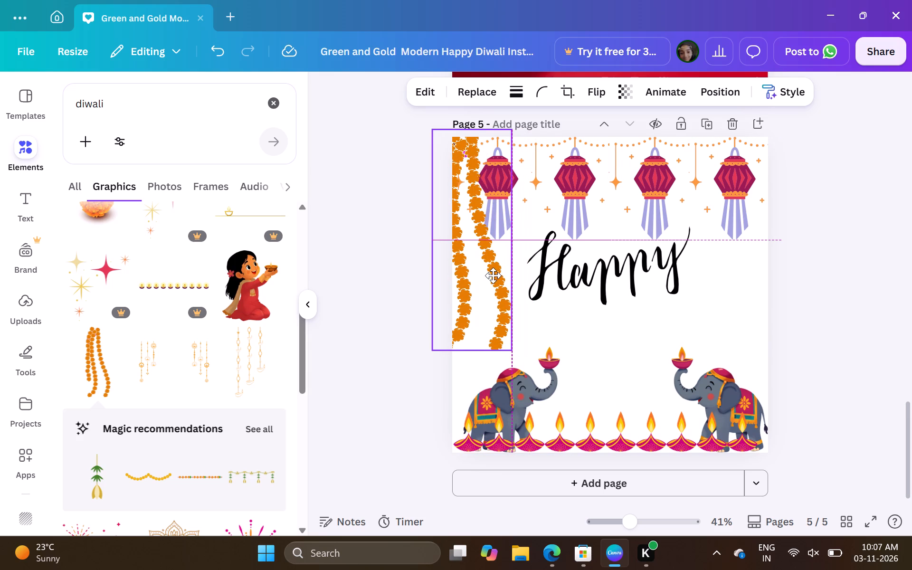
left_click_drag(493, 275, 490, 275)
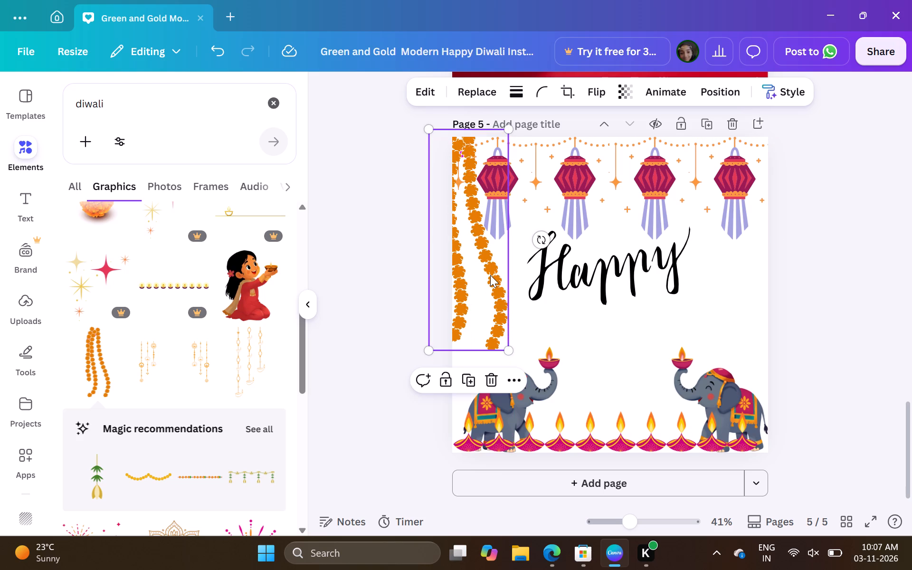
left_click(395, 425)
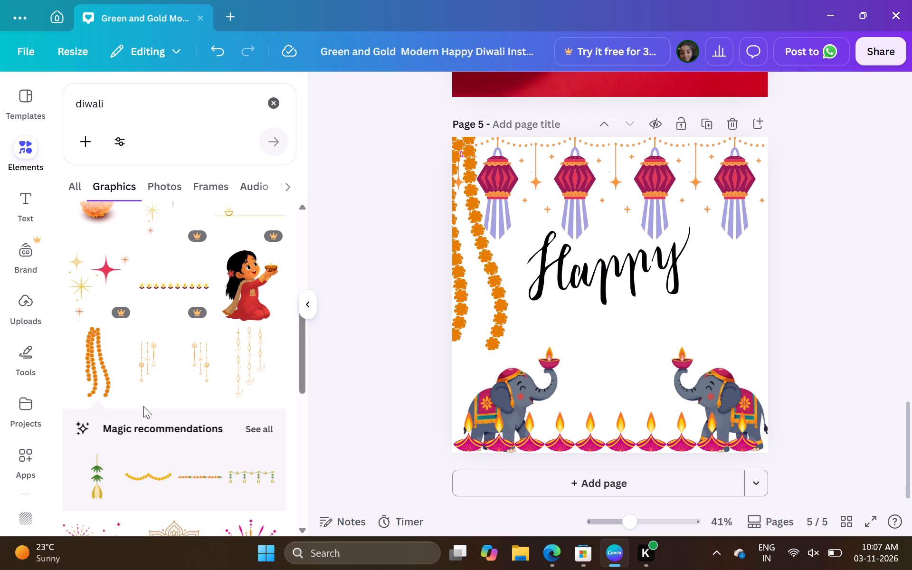
Add a second marigold garland, flip it horizontally and hang it partly off the page's upper-right edge.
left_click(114, 371)
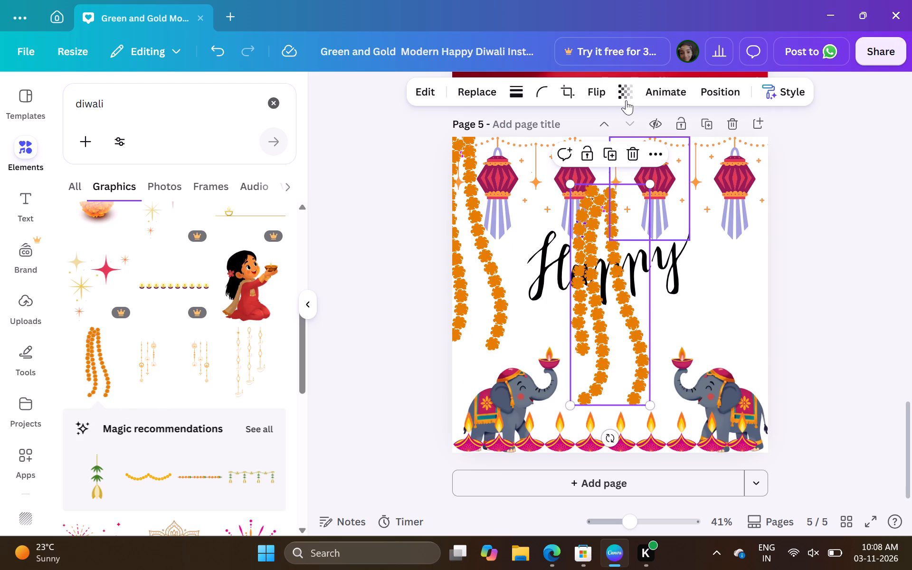
left_click(598, 91)
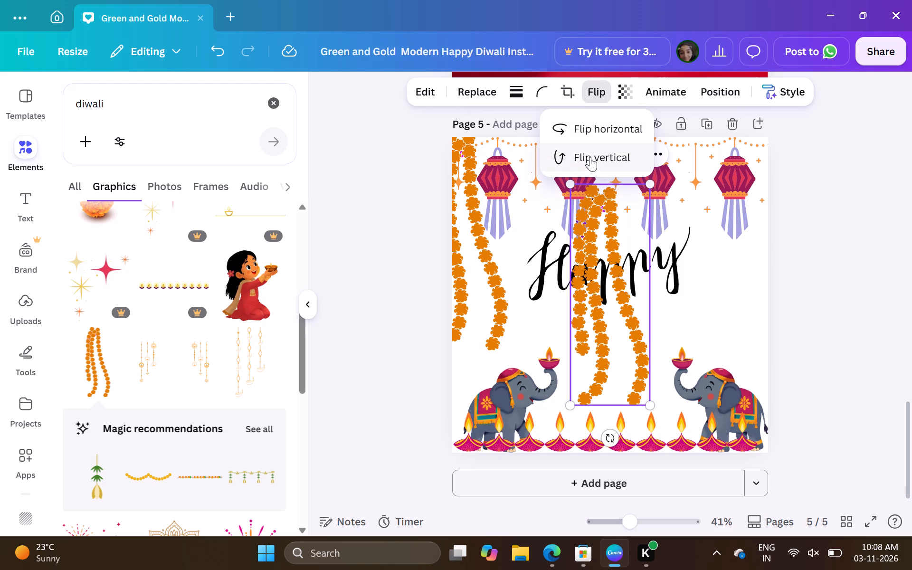
left_click(586, 130)
left_click_drag(628, 313, 763, 261)
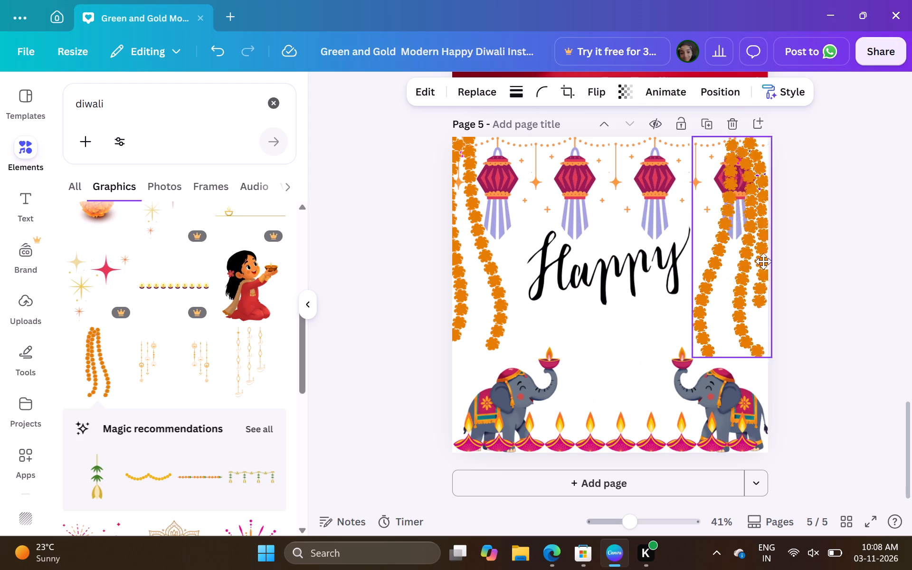
left_click_drag(763, 261, 763, 264)
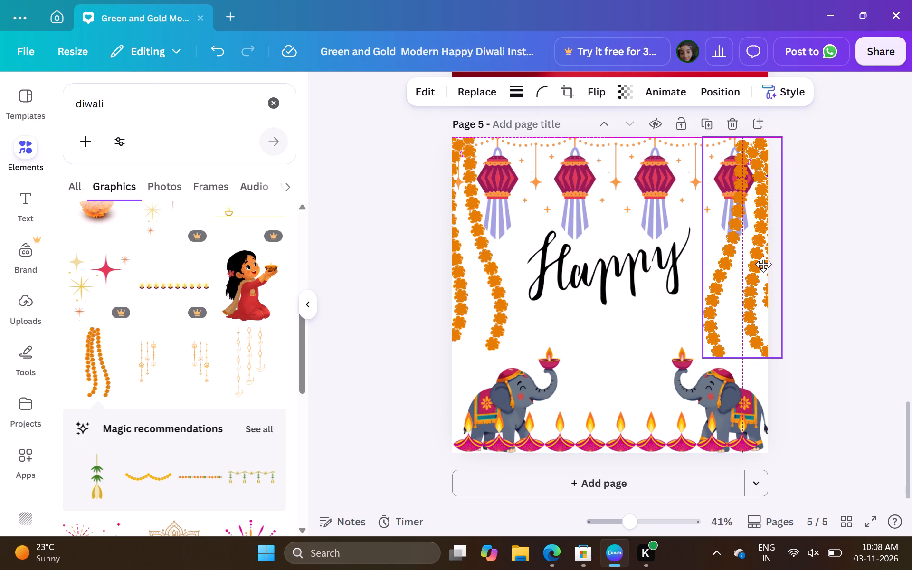
left_click_drag(763, 264, 763, 265)
left_click_drag(763, 265, 780, 264)
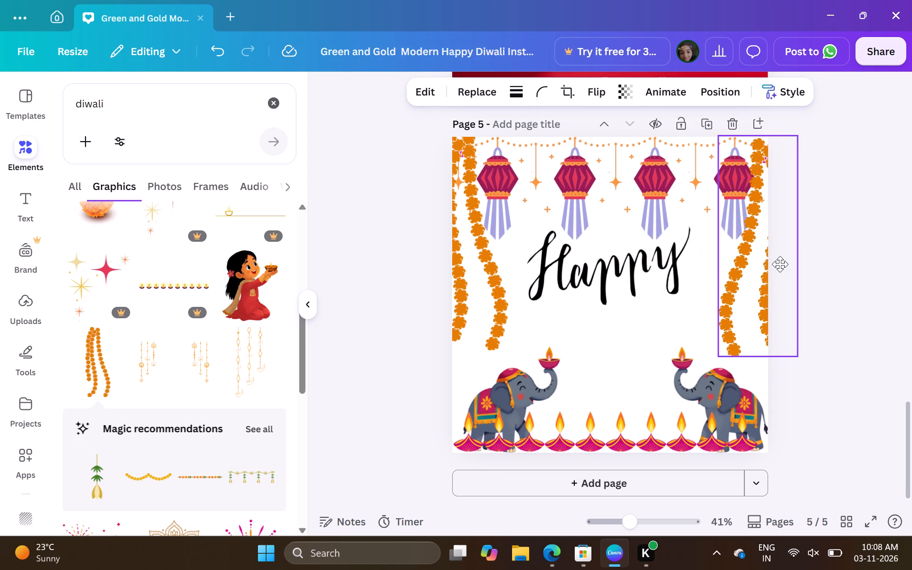
left_click_drag(780, 264, 769, 266)
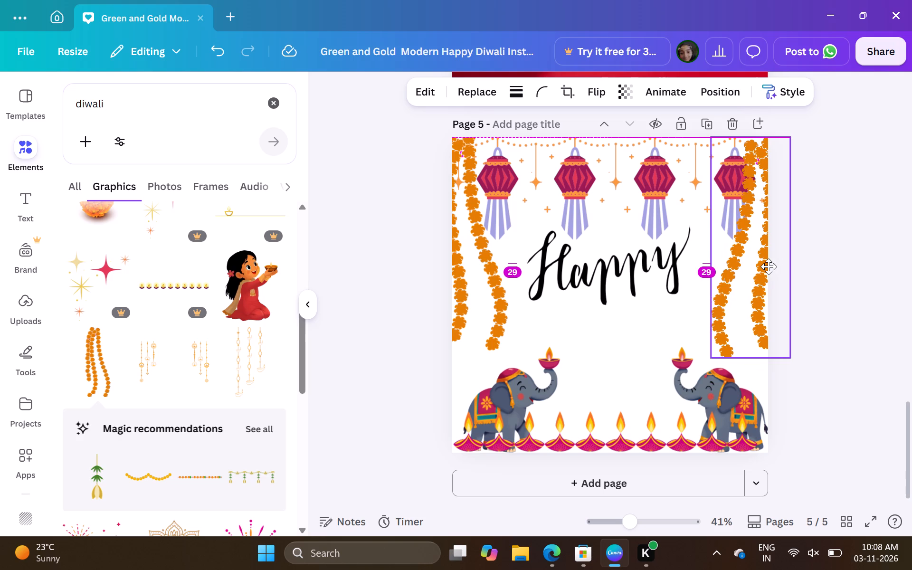
left_click_drag(769, 266, 773, 267)
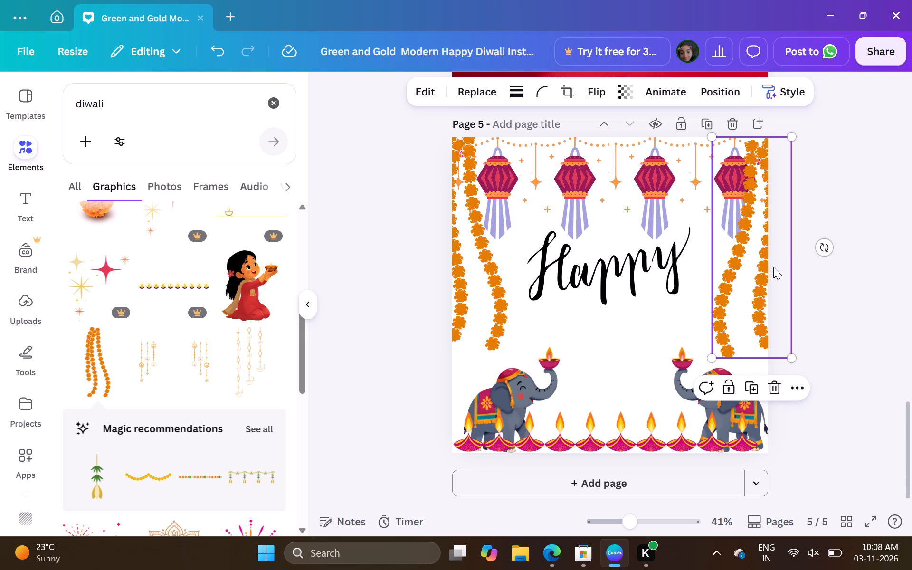
left_click(643, 355)
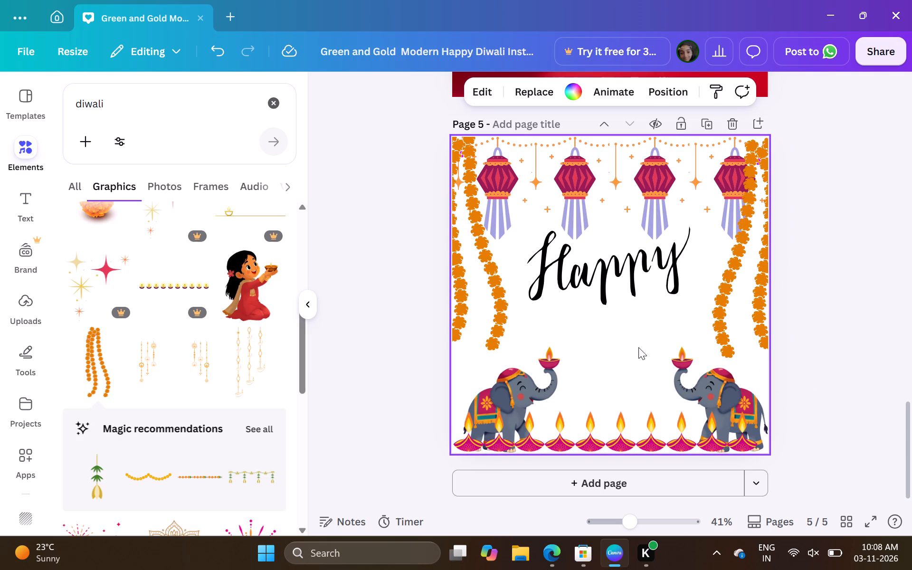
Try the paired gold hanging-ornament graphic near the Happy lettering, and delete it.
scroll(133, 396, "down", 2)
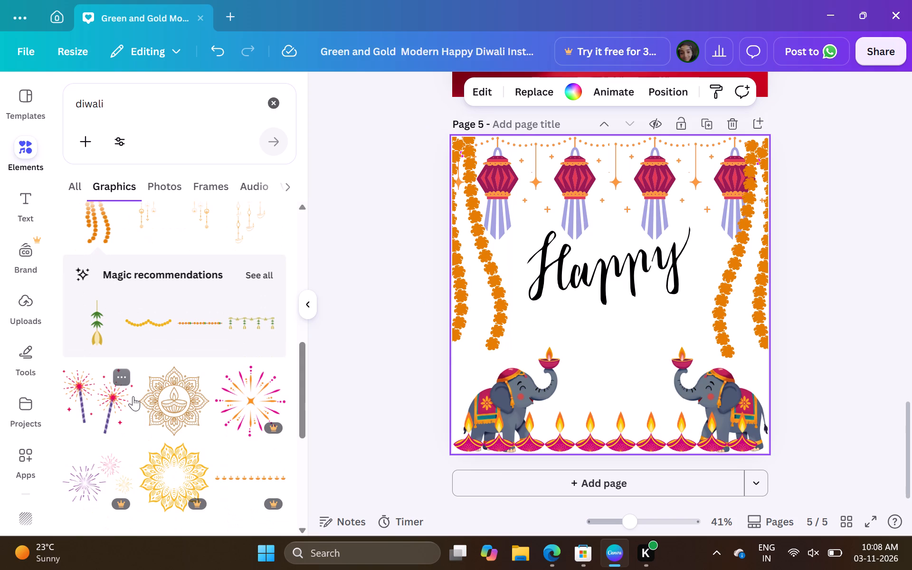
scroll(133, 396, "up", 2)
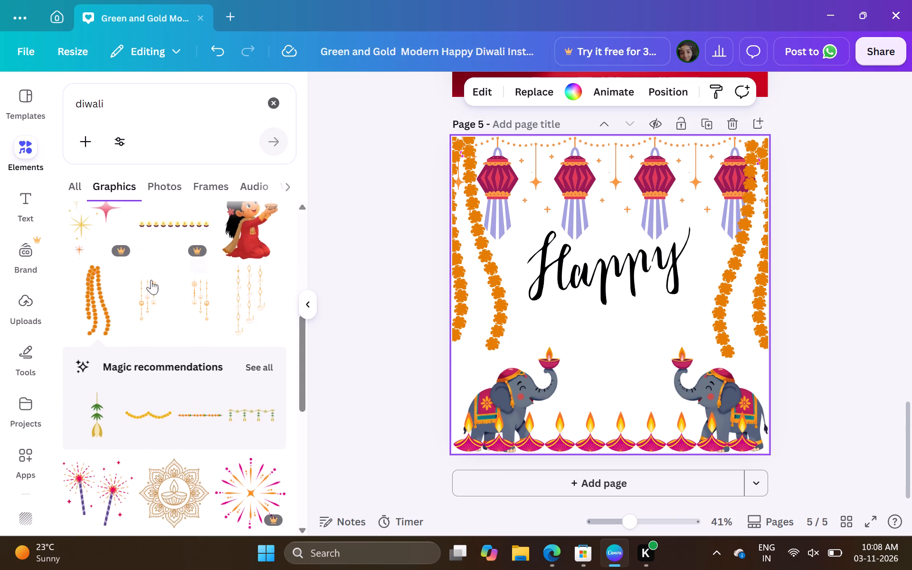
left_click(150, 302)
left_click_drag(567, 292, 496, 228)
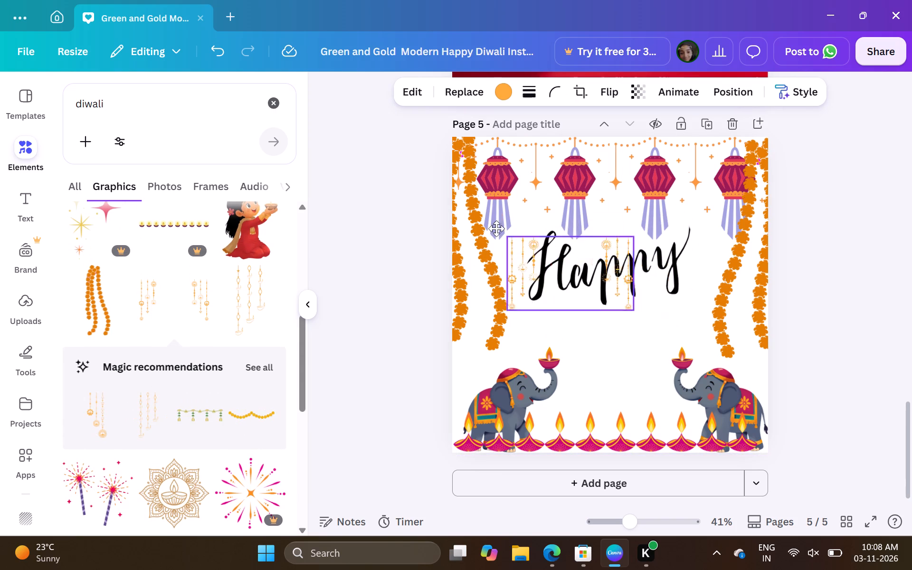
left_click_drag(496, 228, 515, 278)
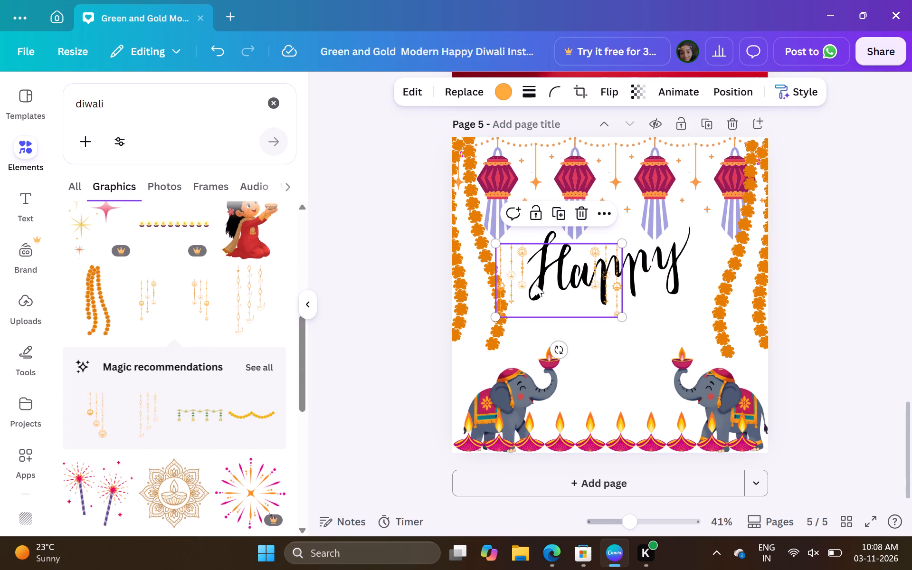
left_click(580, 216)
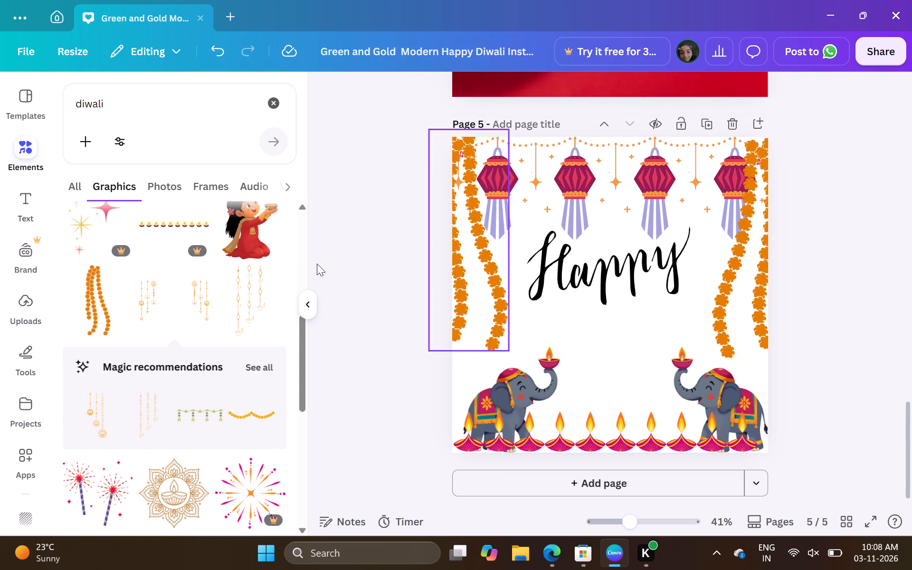
Add the gold graphic of three hanging diya strings to page 5.
left_click(235, 310)
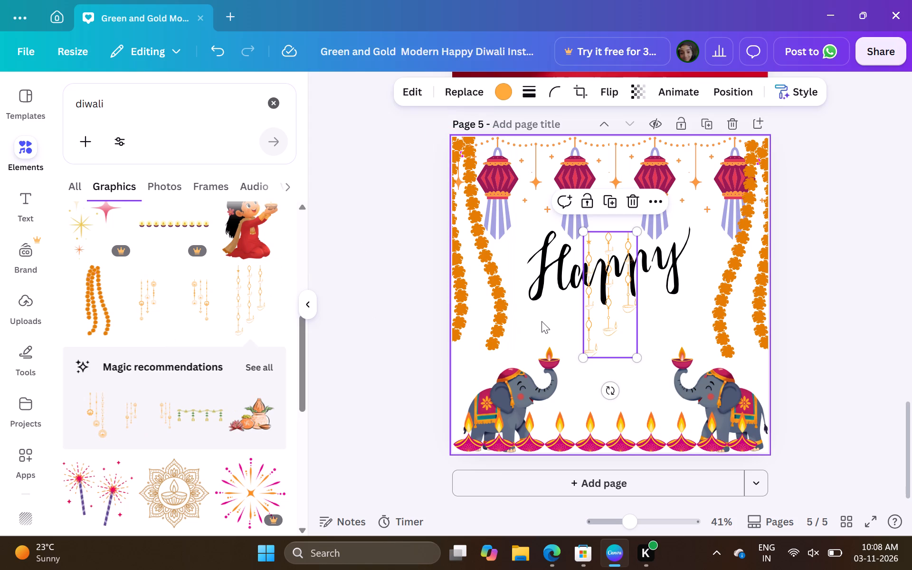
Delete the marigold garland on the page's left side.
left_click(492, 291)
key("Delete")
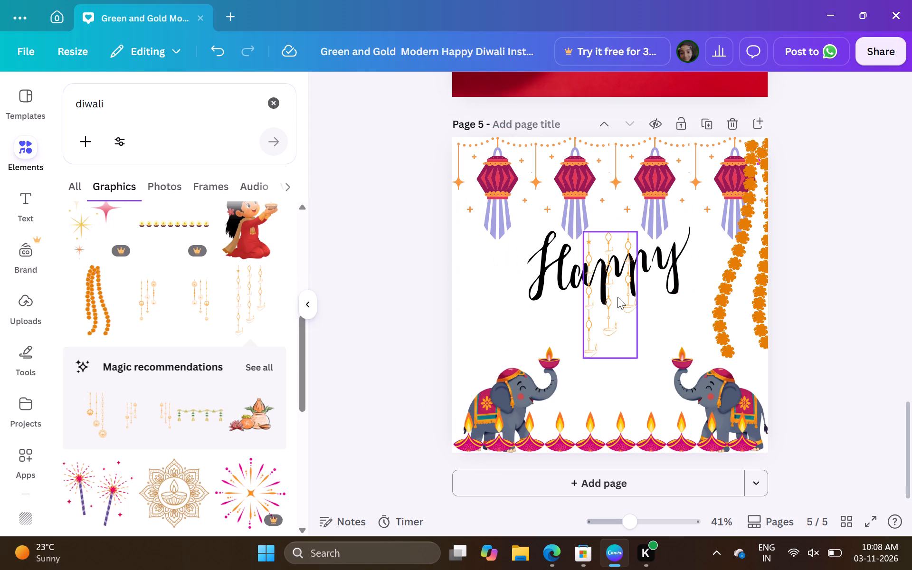
Try the gold hanging diya strings enlarged in the page's upper-left corner, and delete them.
left_click_drag(617, 297, 484, 198)
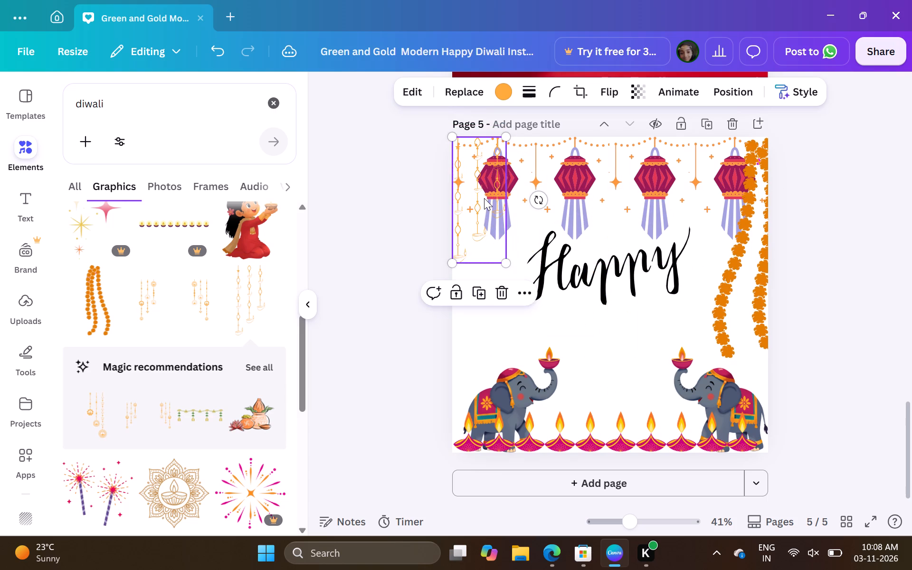
left_click_drag(503, 260, 549, 358)
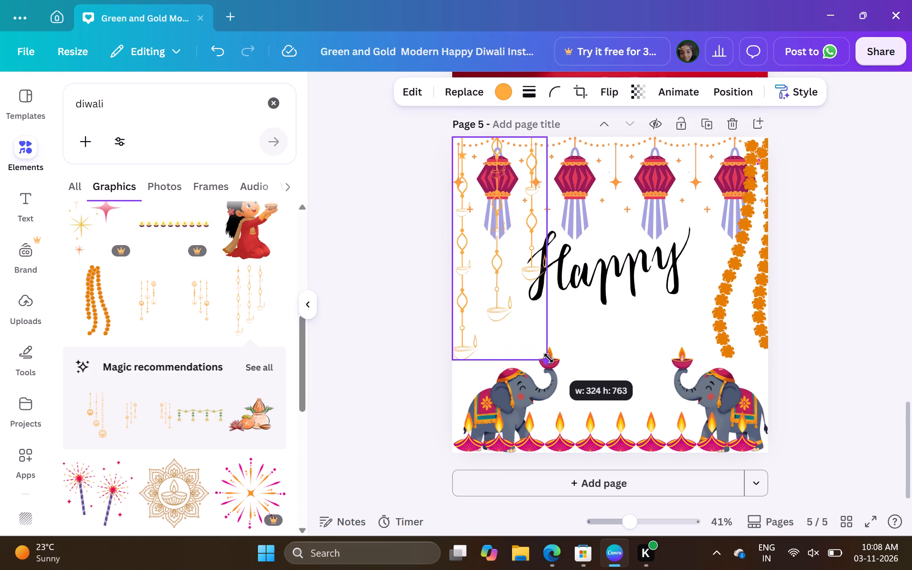
left_click_drag(549, 358, 507, 289)
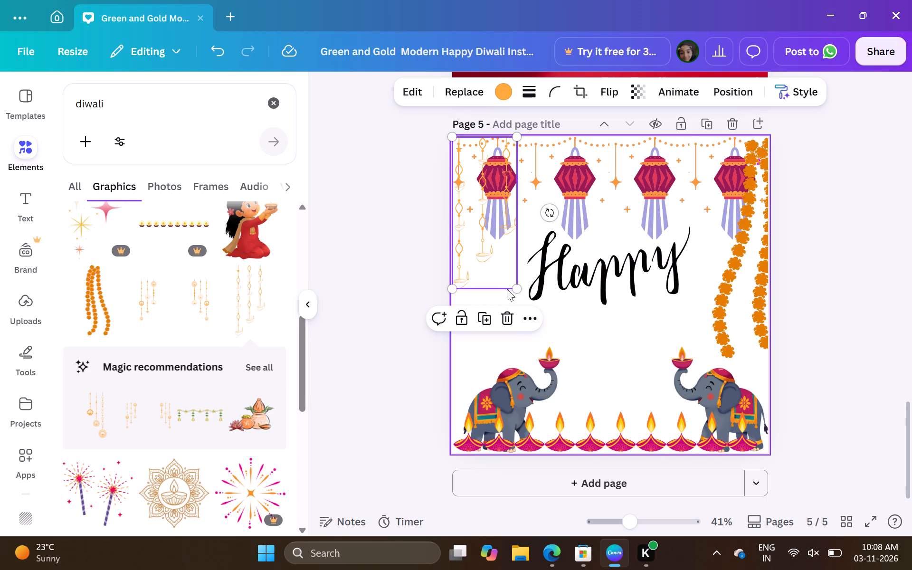
key("Delete")
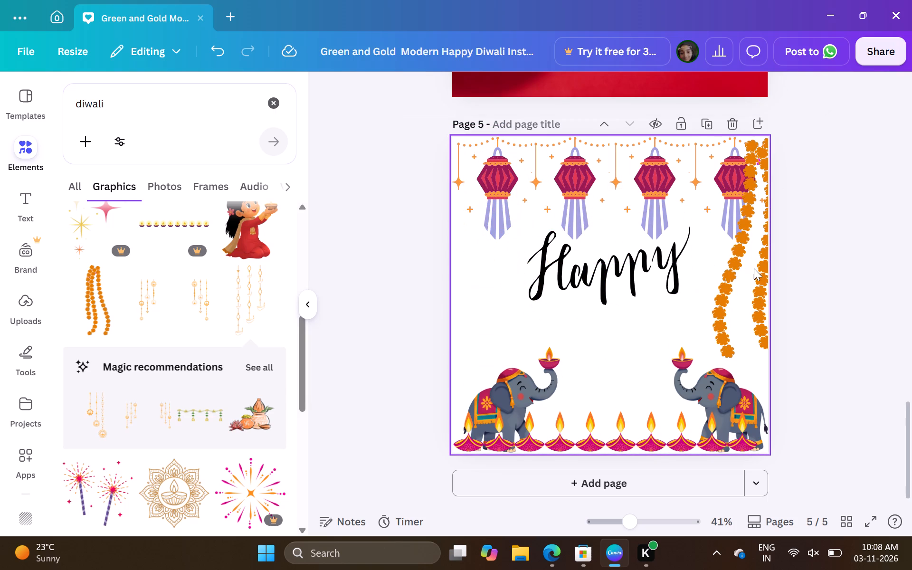
Delete the remaining marigold garland on the page's right side.
left_click(754, 268)
key("Delete")
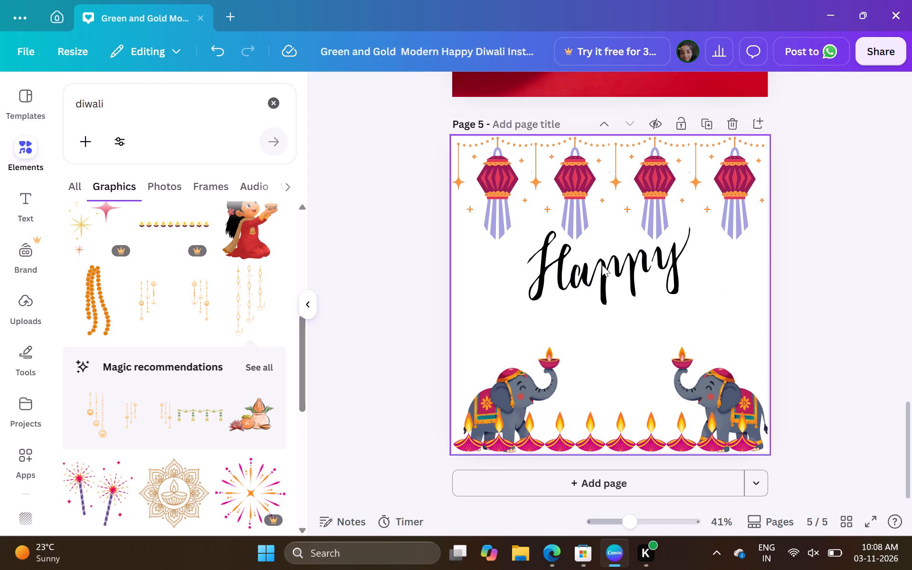
Add the pink, orange and purple Diwali lettering graphic and centre it just beneath the Happy lettering.
scroll(199, 429, "down", 3)
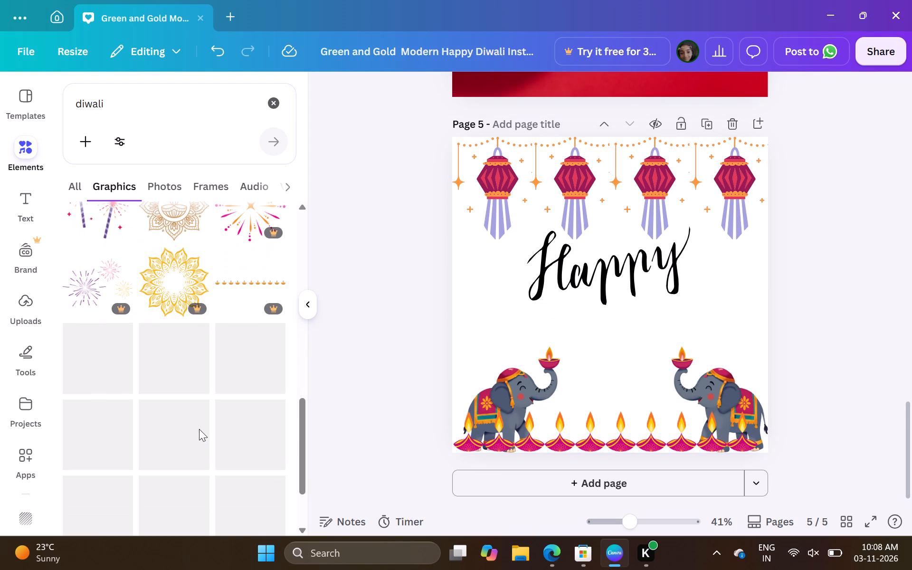
scroll(199, 429, "down", 1)
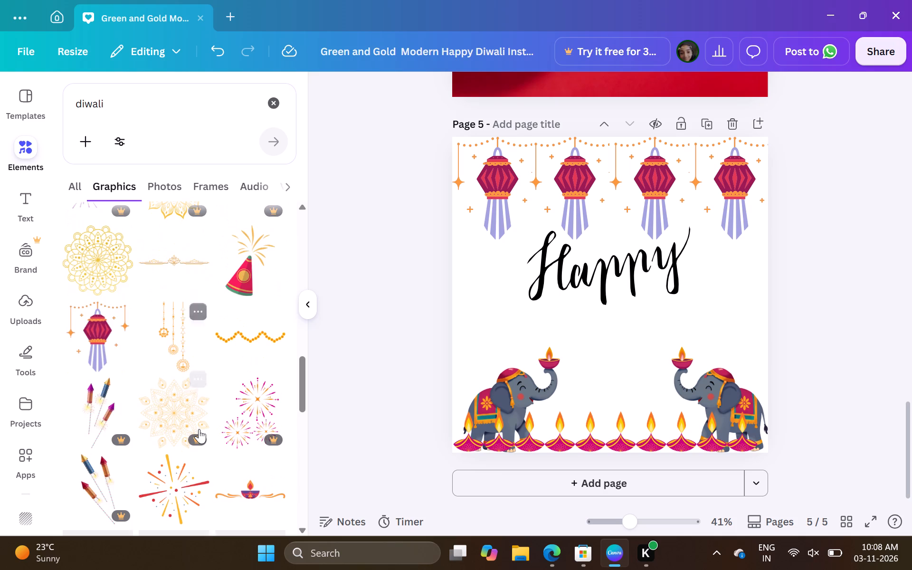
scroll(199, 429, "down", 2)
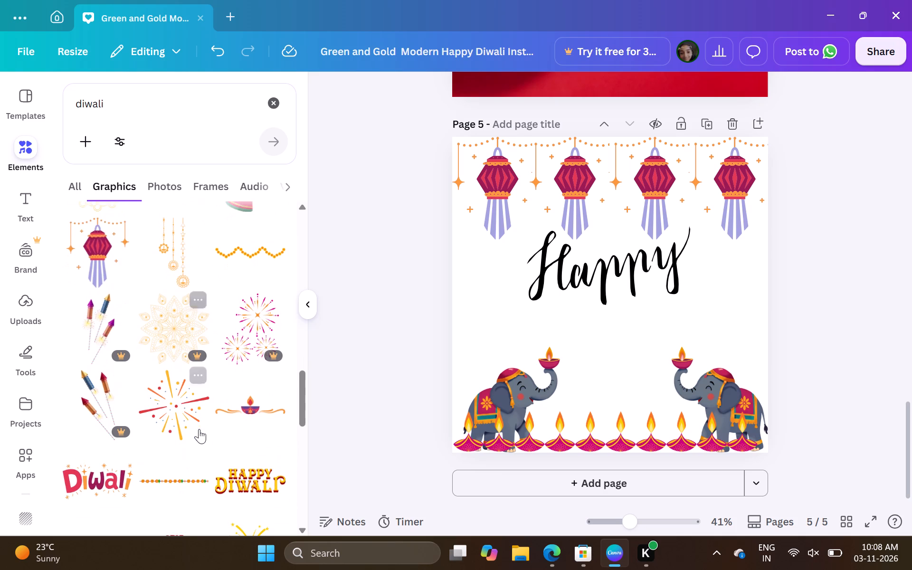
scroll(199, 429, "down", 2)
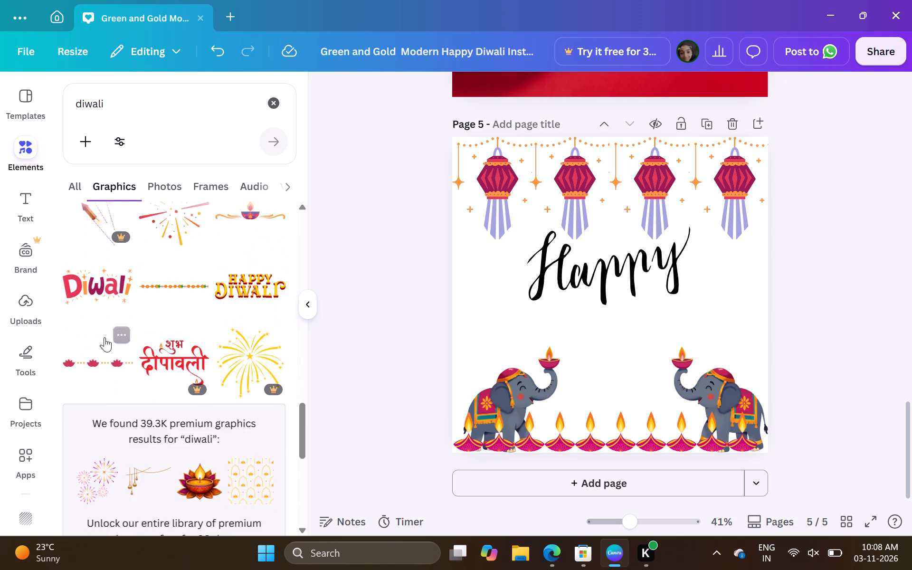
left_click(109, 299)
left_click_drag(609, 311, 612, 341)
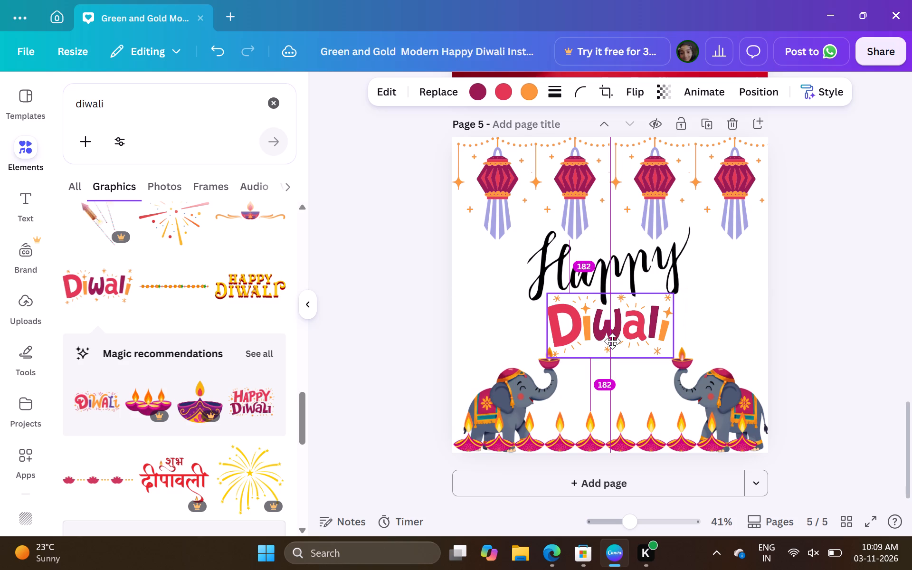
left_click_drag(612, 341, 612, 341)
left_click(380, 328)
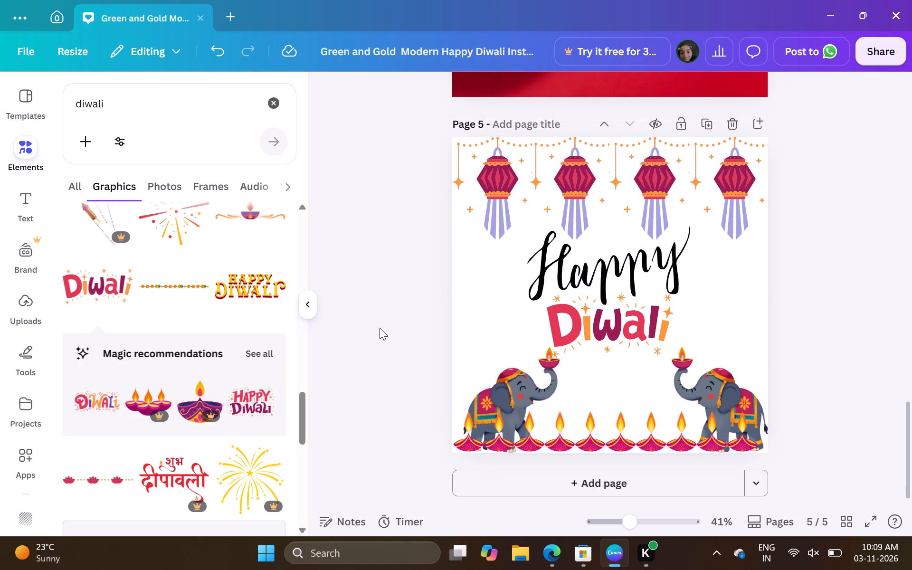
Add the graphic of three golden stars, shrink it and place it beside the Diwali lettering, above the left elephant.
scroll(236, 357, "down", 1)
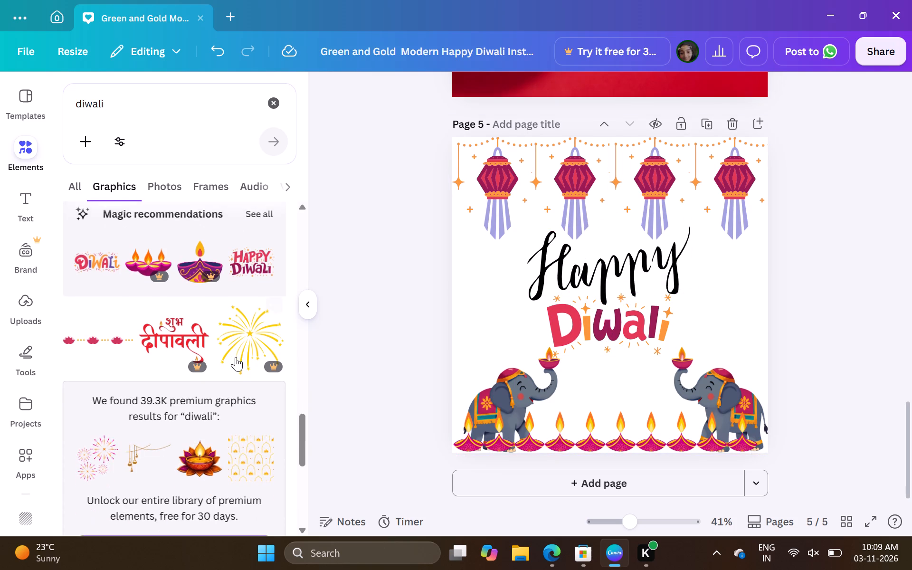
scroll(236, 357, "down", 3)
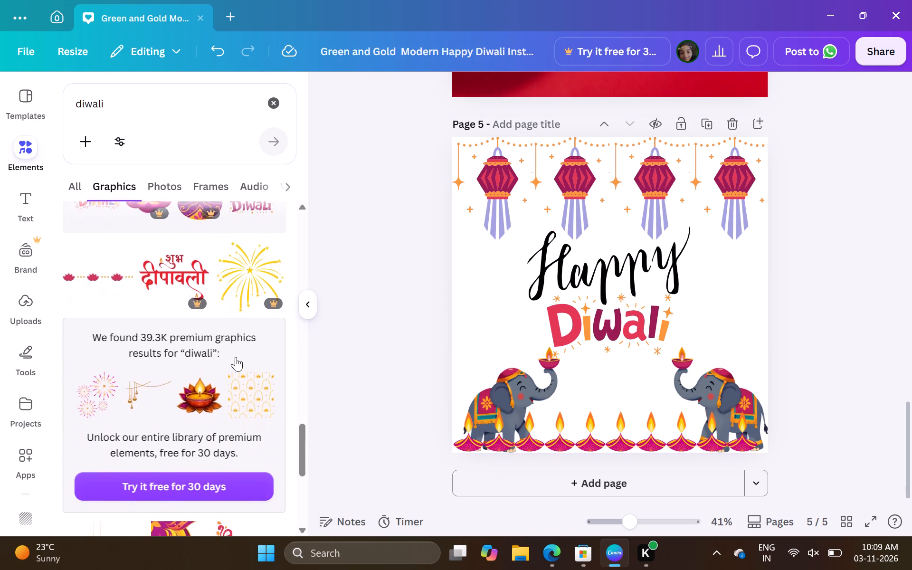
scroll(236, 357, "down", 1)
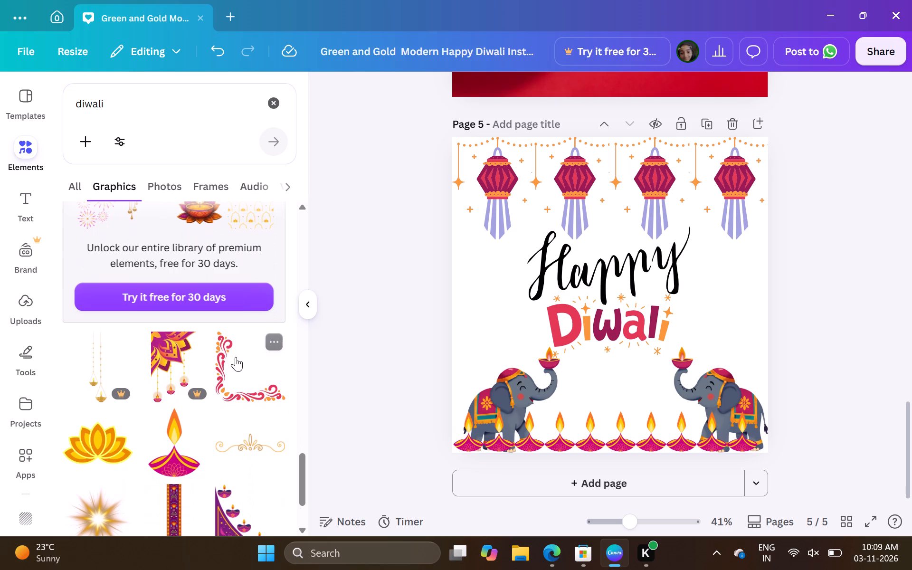
scroll(236, 357, "down", 2)
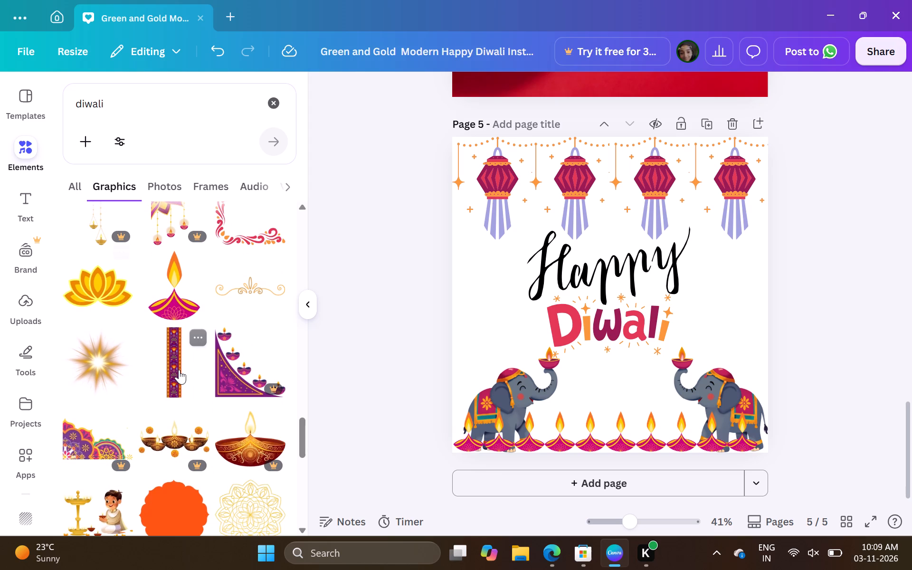
scroll(179, 370, "down", 2)
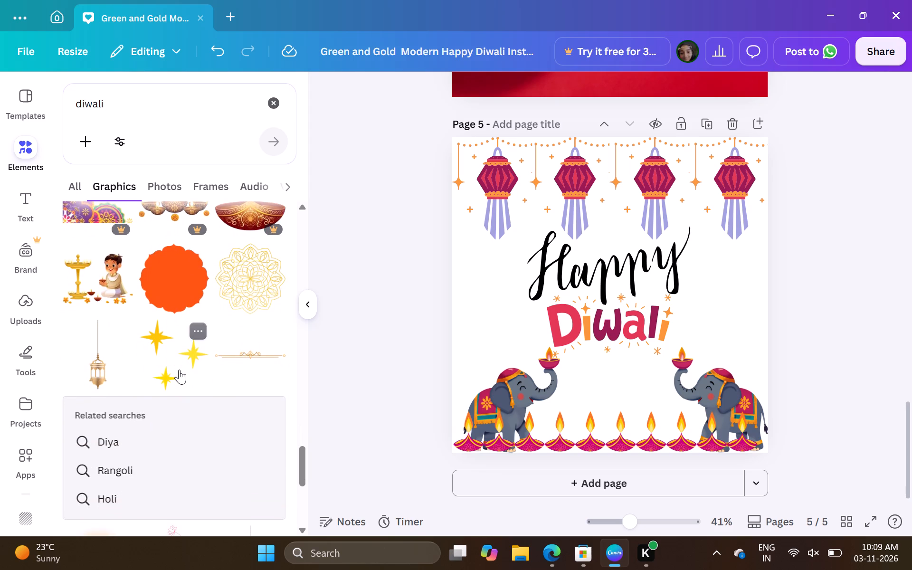
left_click(179, 370)
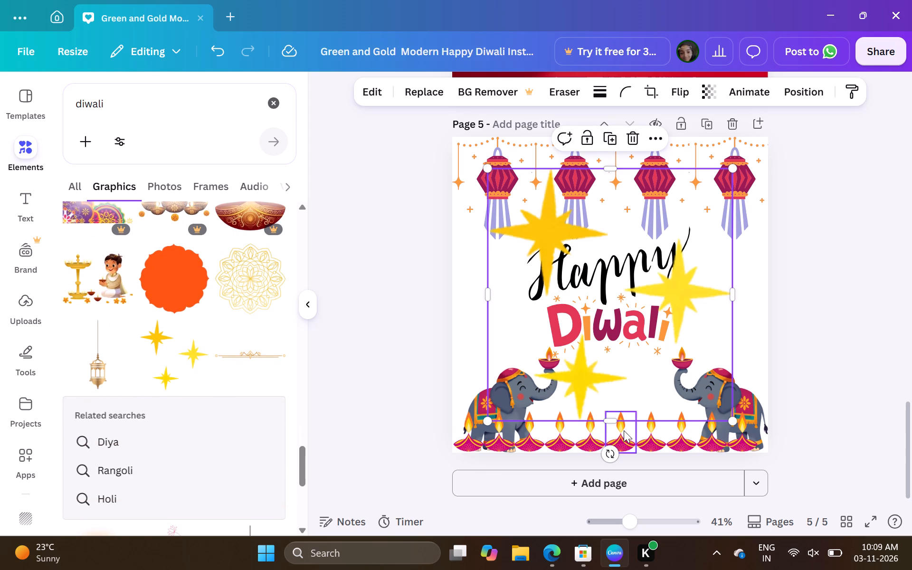
left_click_drag(730, 427, 635, 359)
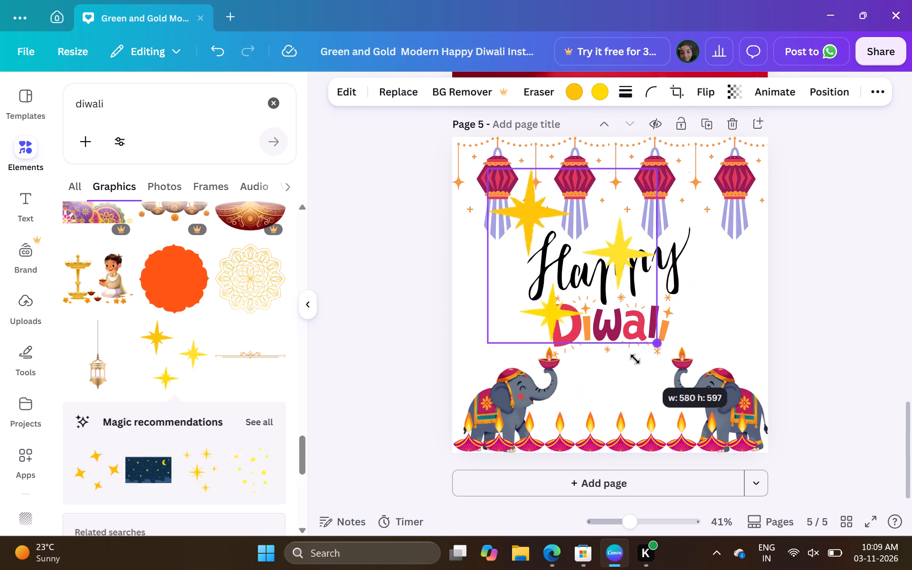
left_click_drag(635, 359, 550, 314)
left_click_drag(522, 216, 498, 321)
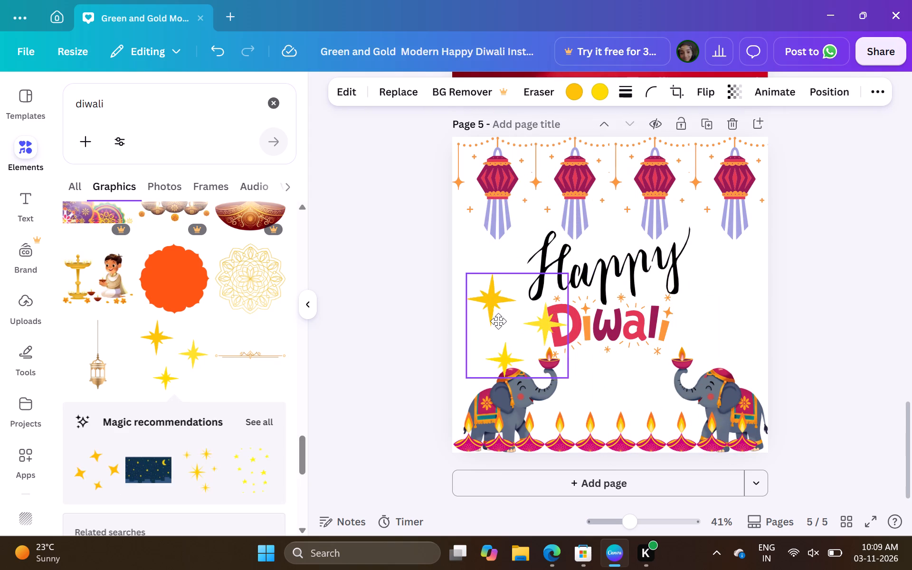
left_click_drag(498, 321, 488, 313)
left_click_drag(555, 367, 535, 358)
left_click_drag(498, 311, 497, 320)
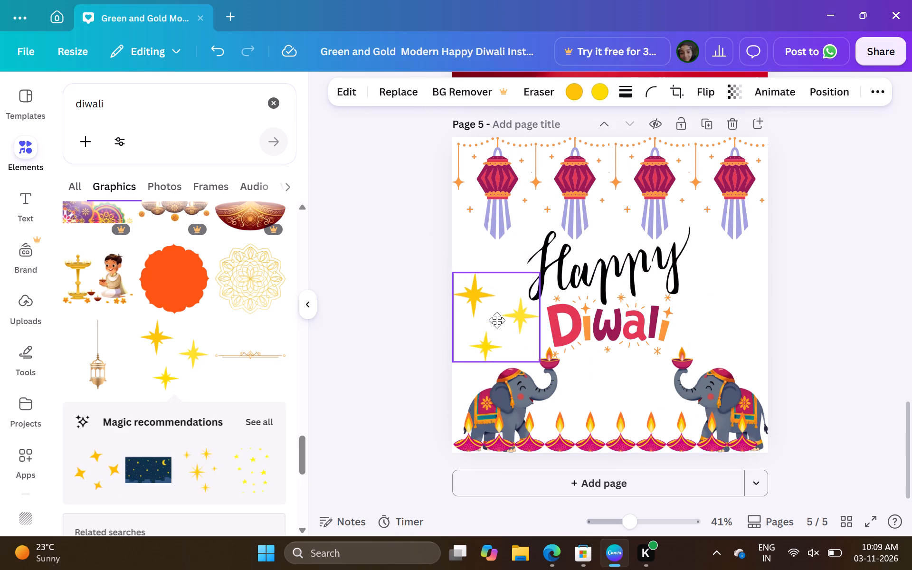
left_click_drag(497, 320, 497, 323)
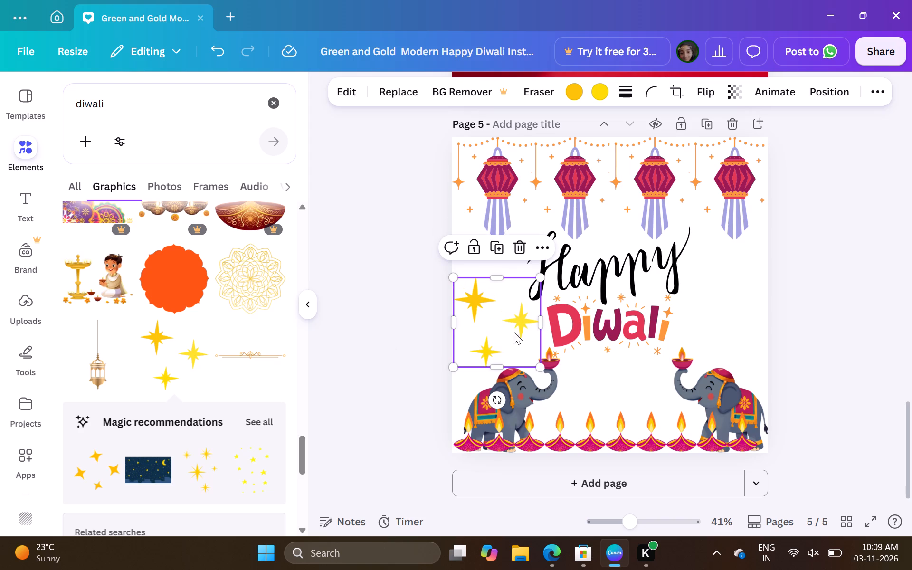
Shrink the three-star graphic further and move it to the right of the Happy lettering, below the last lantern.
left_click_drag(498, 316, 621, 376)
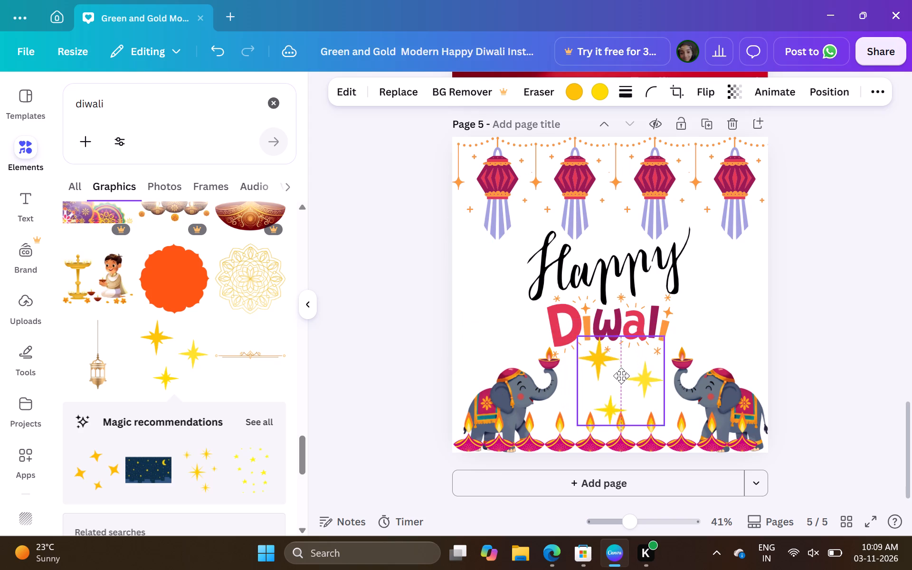
left_click_drag(621, 376, 623, 379)
left_click_drag(668, 431, 655, 421)
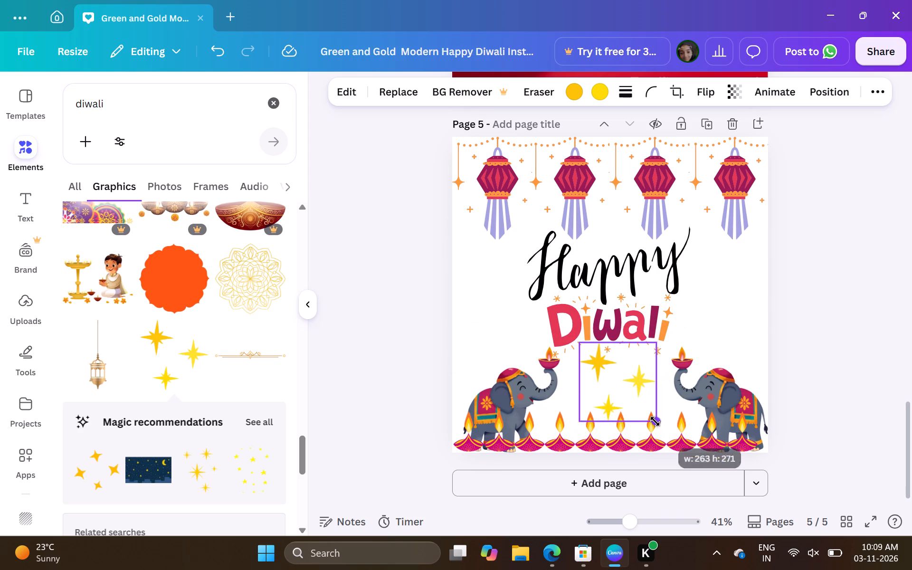
left_click_drag(655, 421, 624, 396)
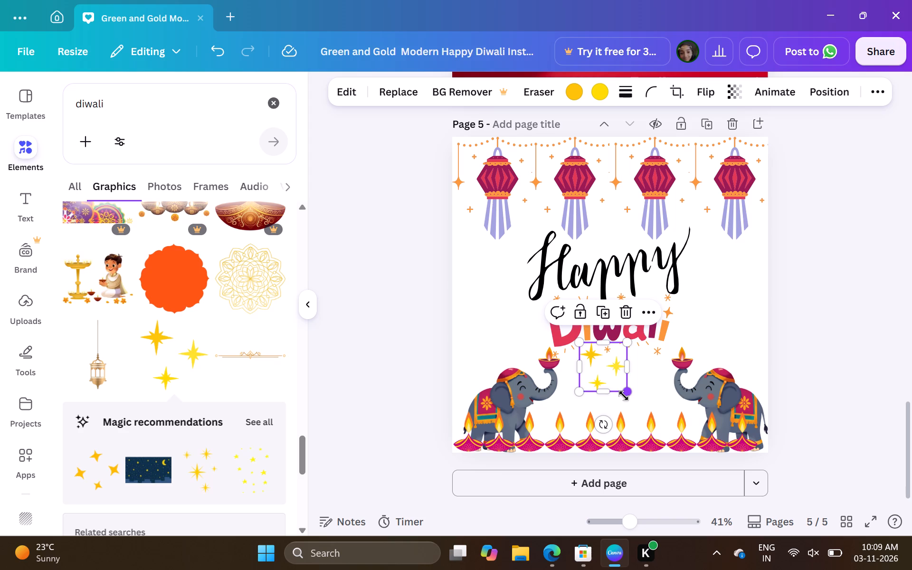
left_click_drag(602, 368, 714, 266)
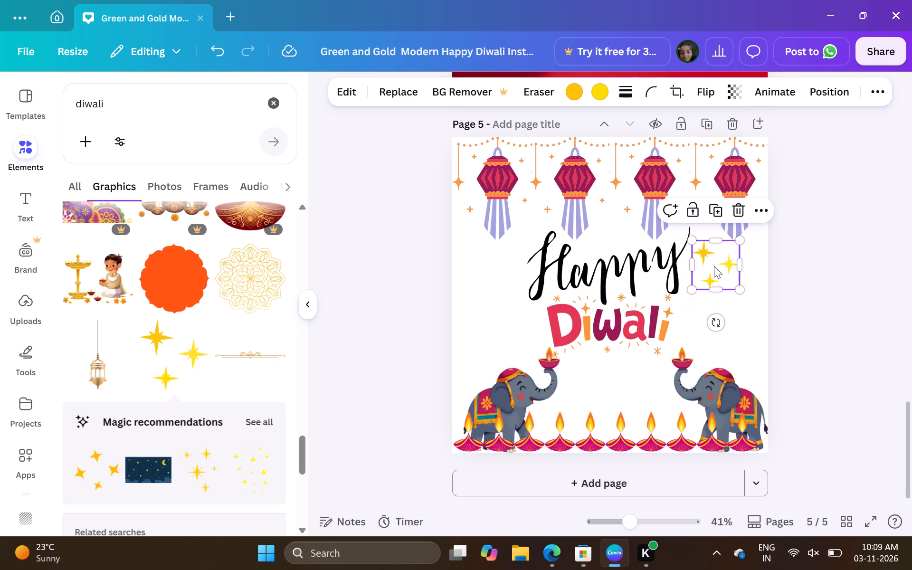
Browse the diwali graphics results for further decorations to use on page 5.
scroll(233, 303, "down", 6)
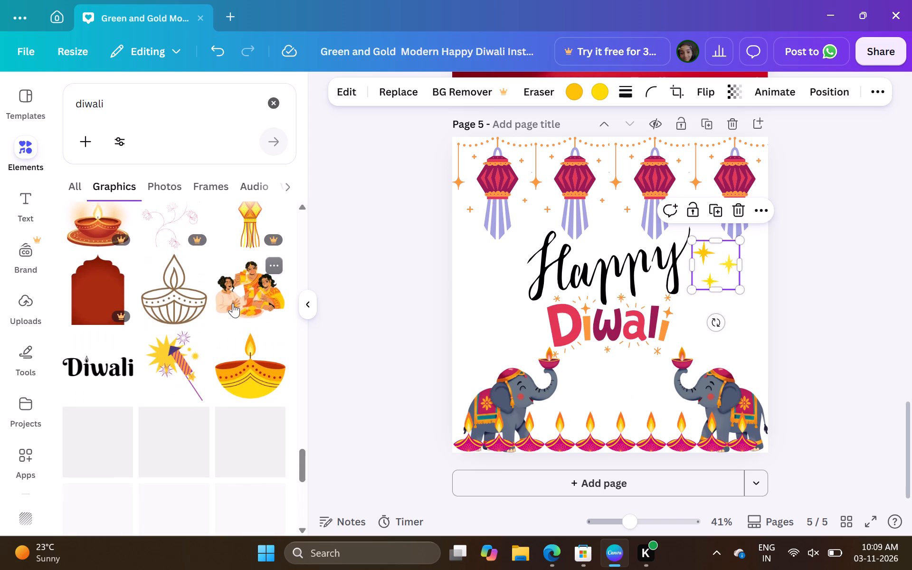
scroll(233, 303, "down", 1)
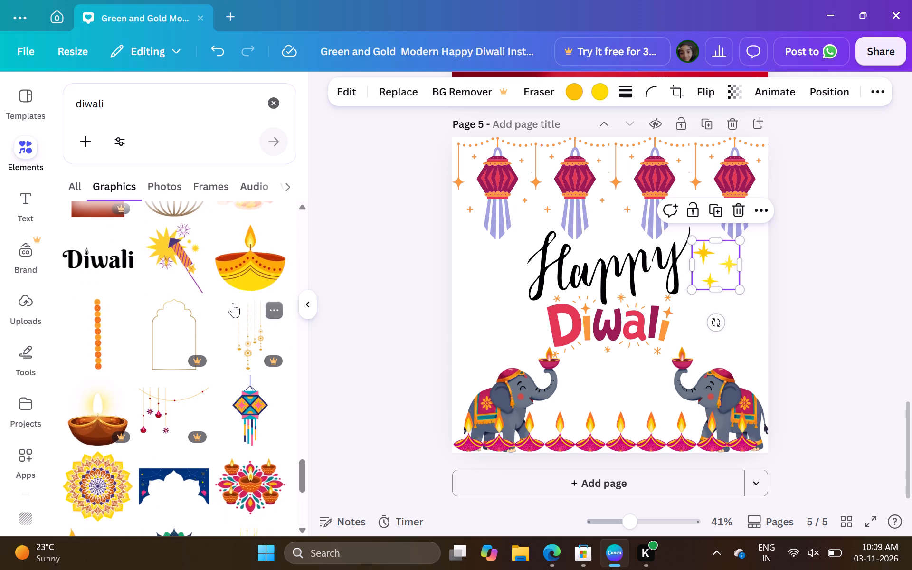
scroll(233, 303, "down", 5)
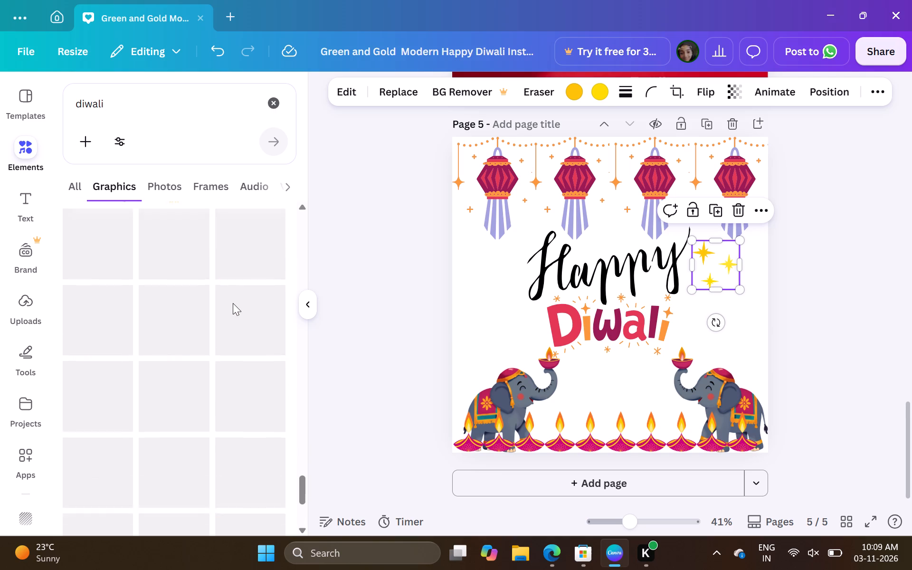
scroll(233, 303, "up", 1)
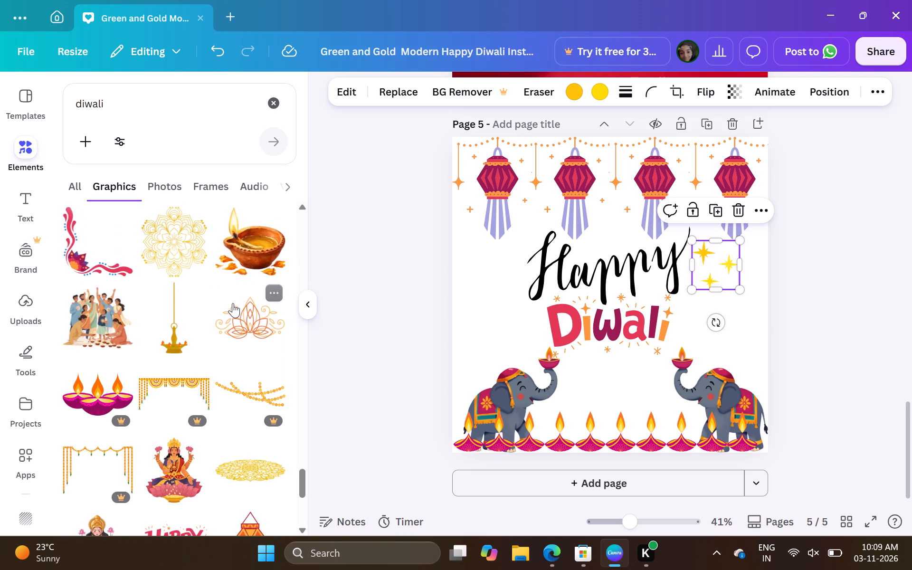
scroll(233, 303, "down", 2)
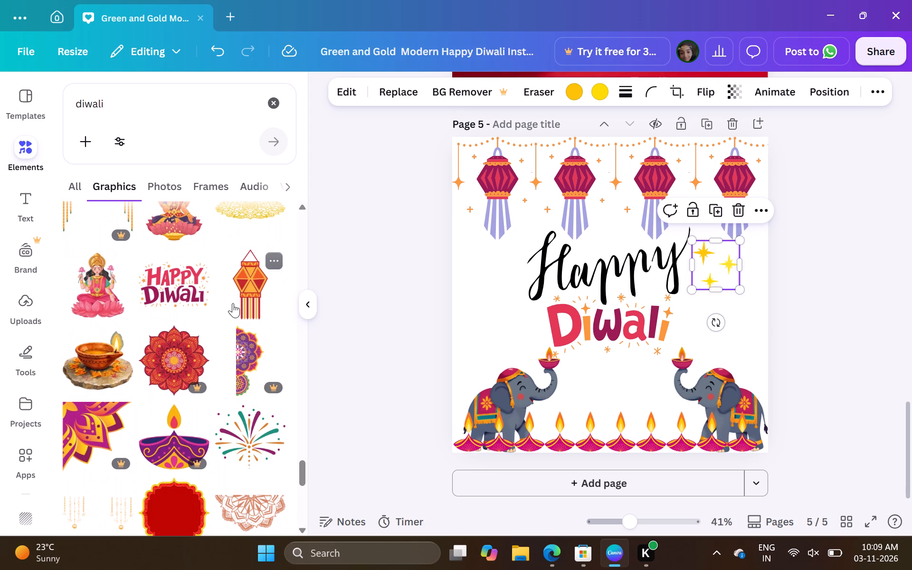
scroll(217, 407, "down", 4)
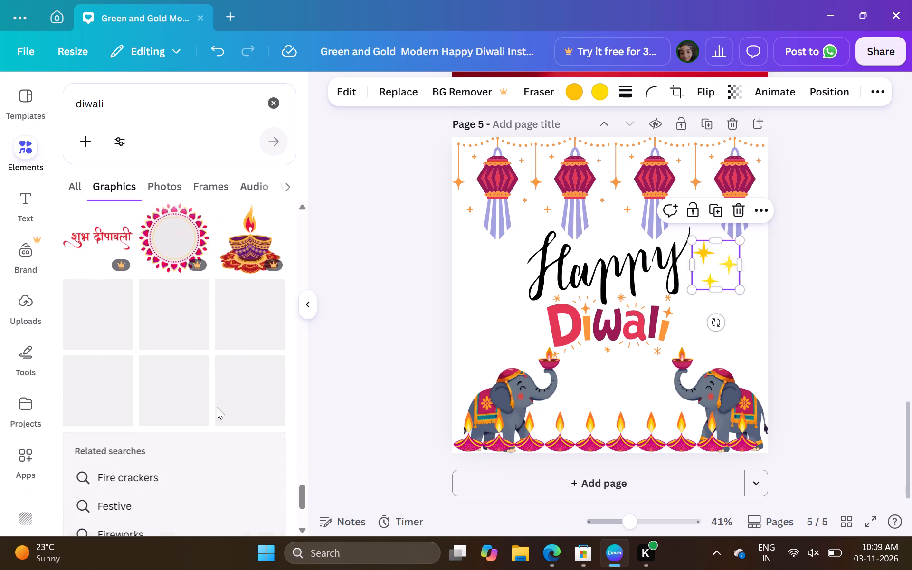
scroll(217, 407, "up", 6)
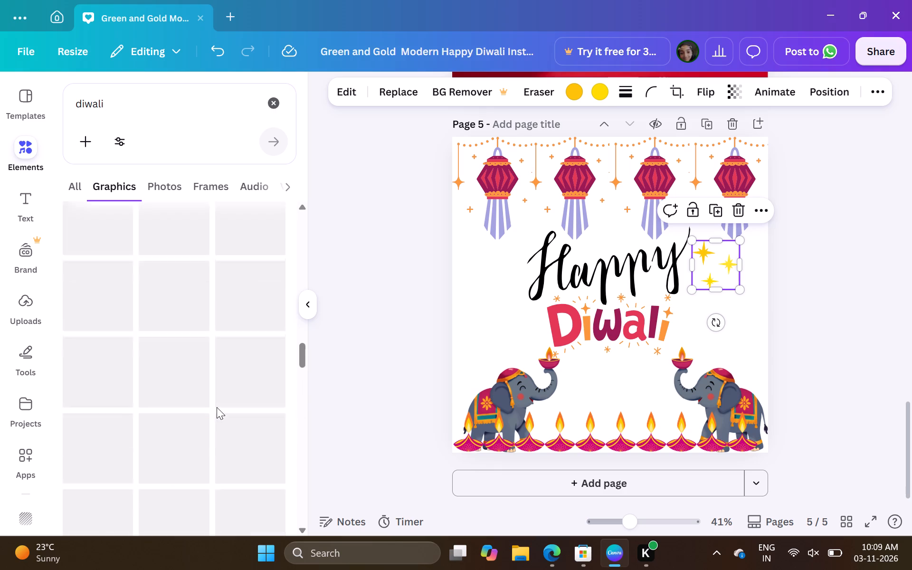
scroll(217, 407, "up", 2)
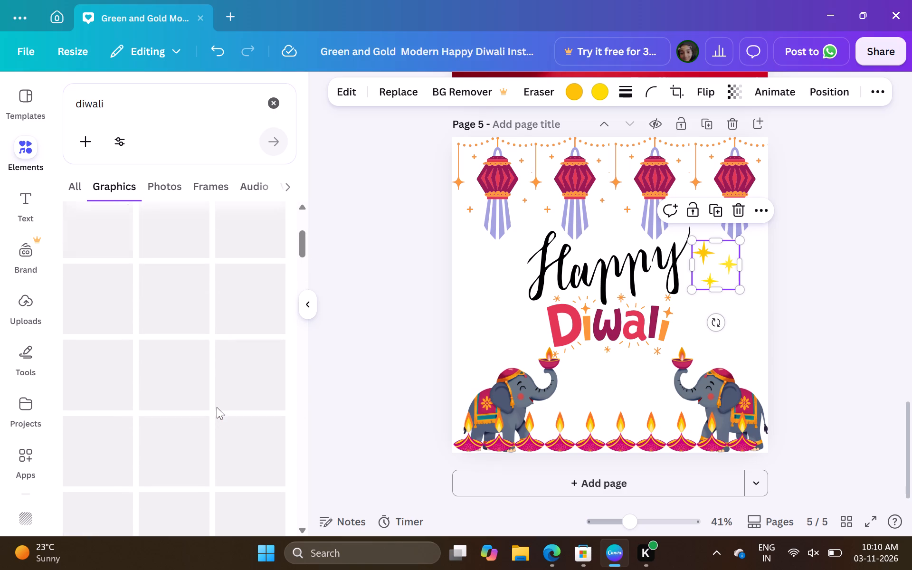
scroll(217, 407, "up", 2)
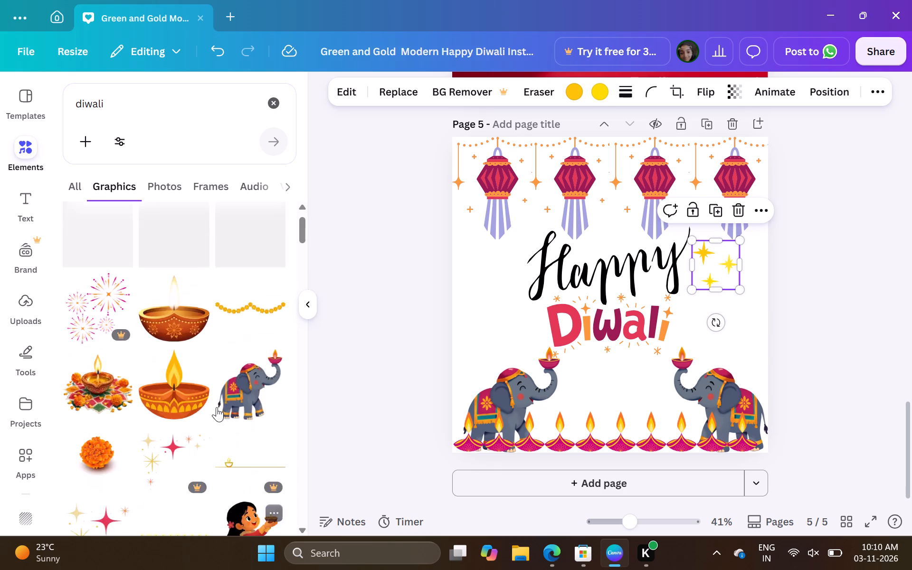
scroll(217, 407, "down", 1)
scroll(217, 407, "up", 2)
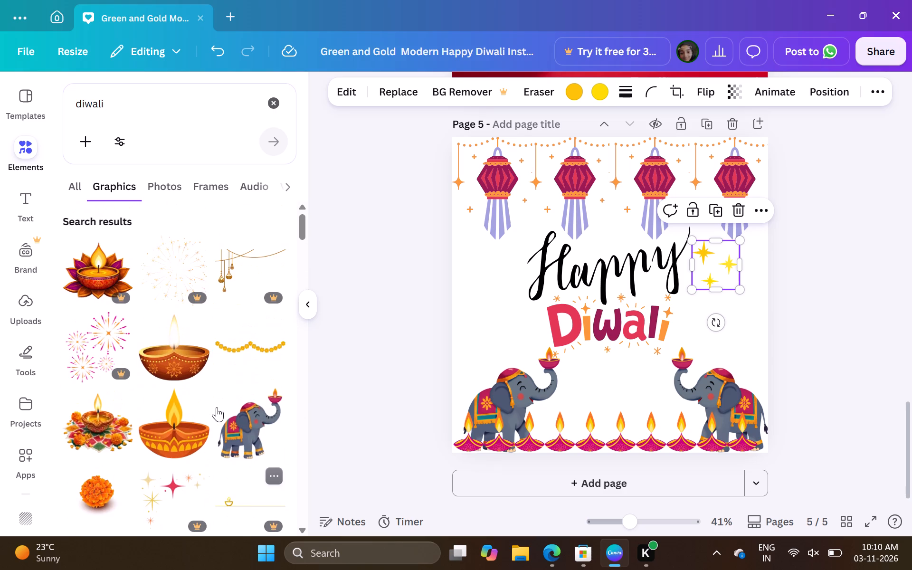
Clear the diwali search and look through the recently used elements.
scroll(217, 407, "up", 1)
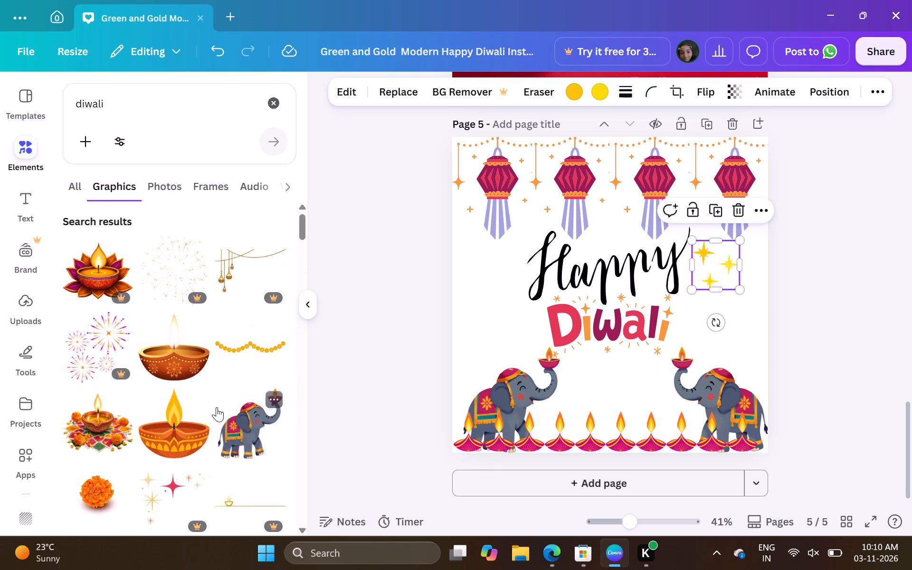
scroll(217, 407, "down", 2)
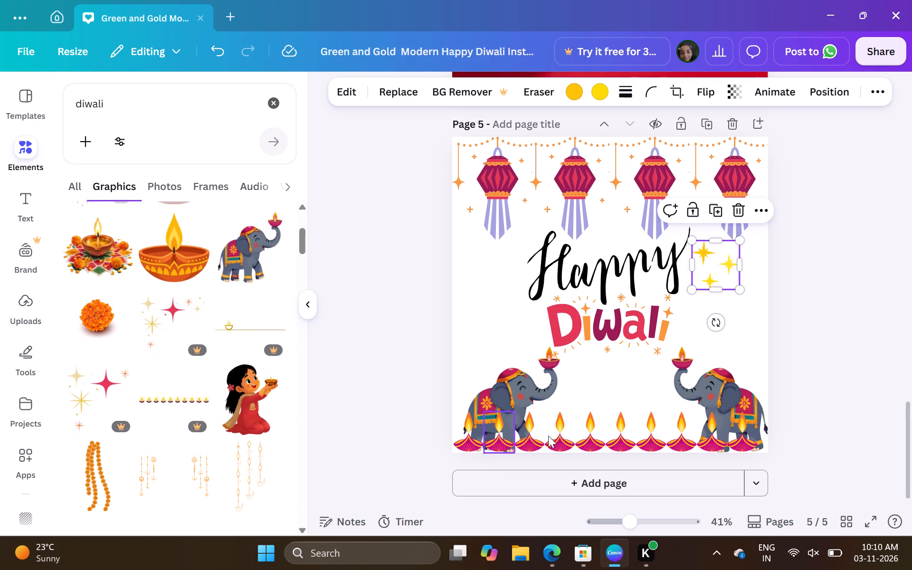
left_click(272, 106)
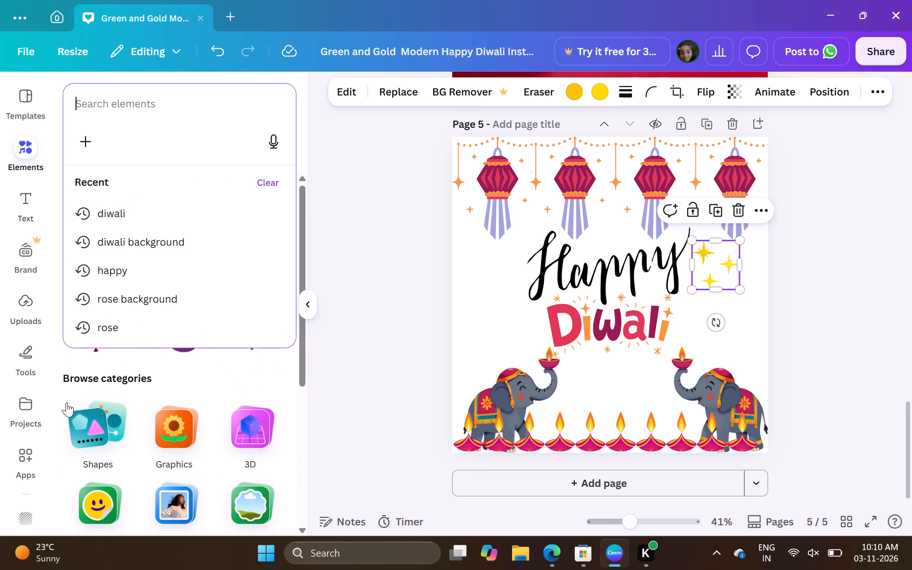
left_click(63, 441)
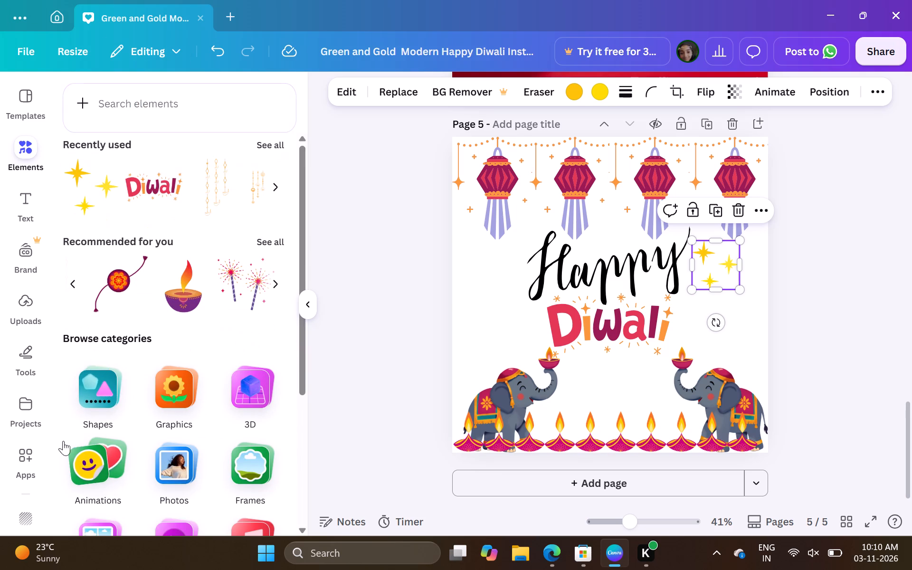
left_click(268, 141)
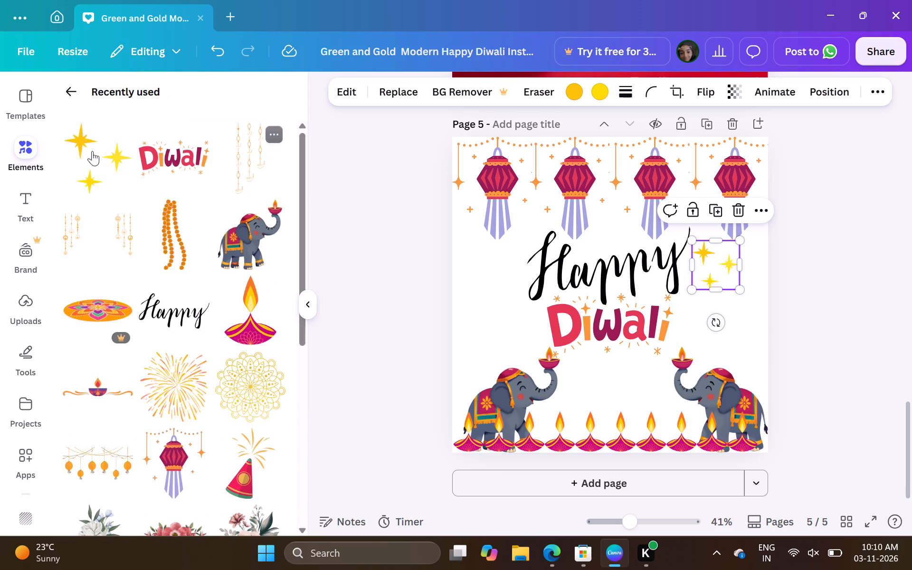
left_click(72, 88)
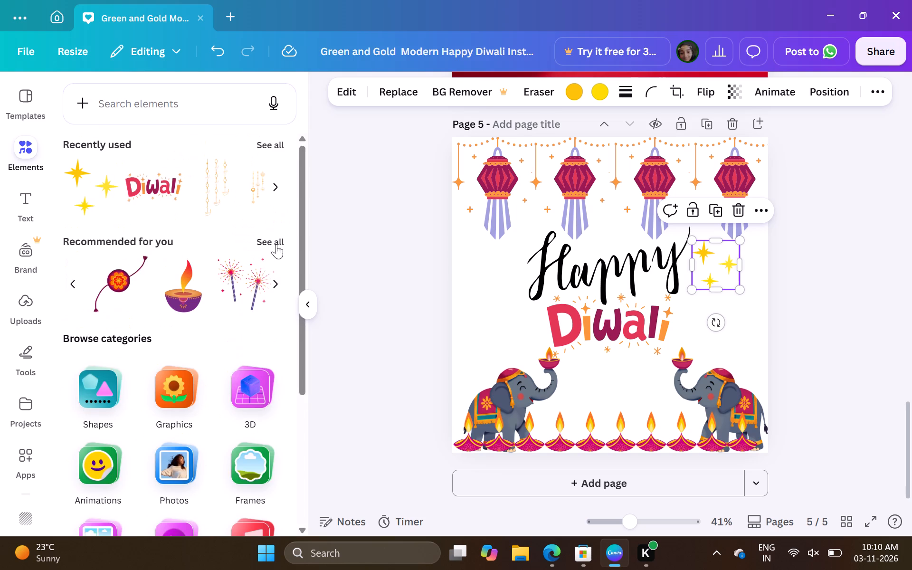
Add the pair of sparklers from the magic recommendations, shrink it and place it between the two elephants, below the Diwali lettering.
left_click(272, 239)
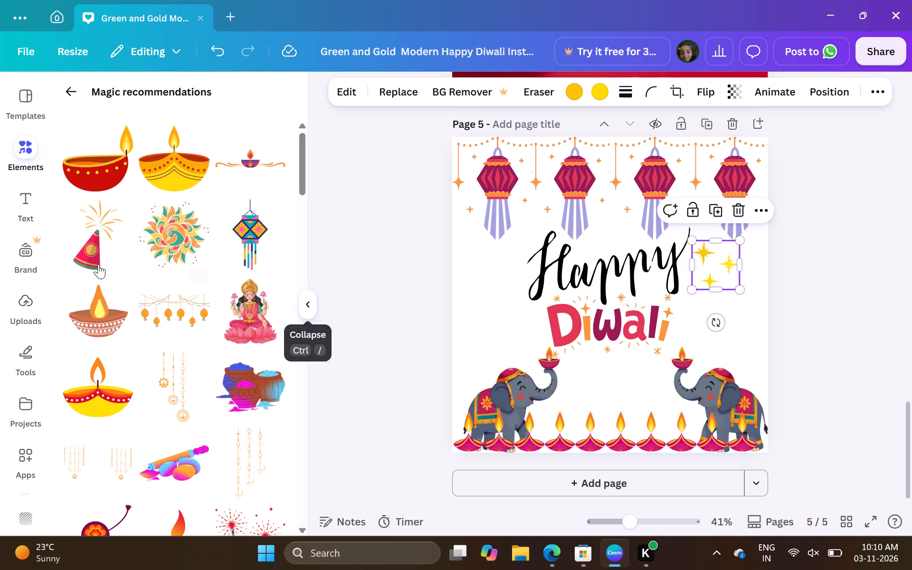
scroll(161, 369, "down", 3)
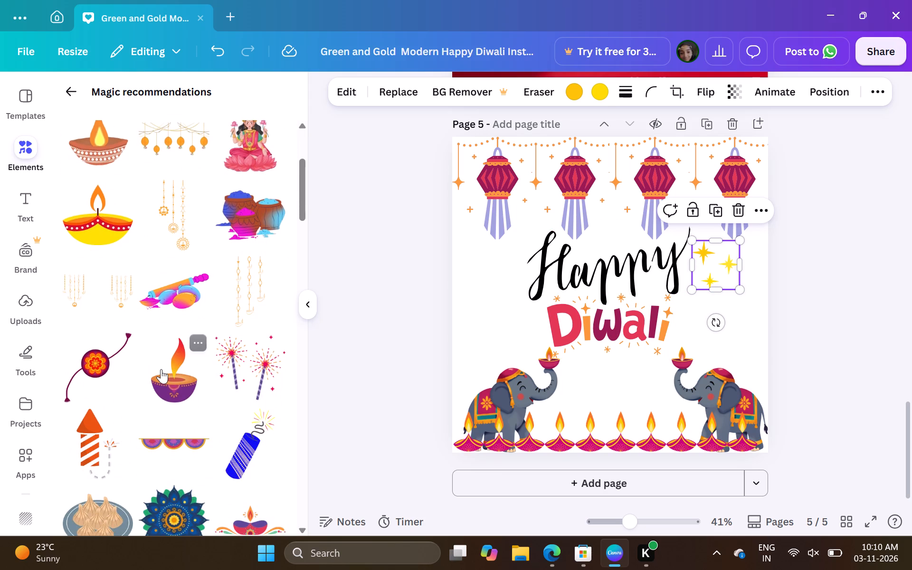
scroll(161, 369, "down", 1)
left_click(267, 304)
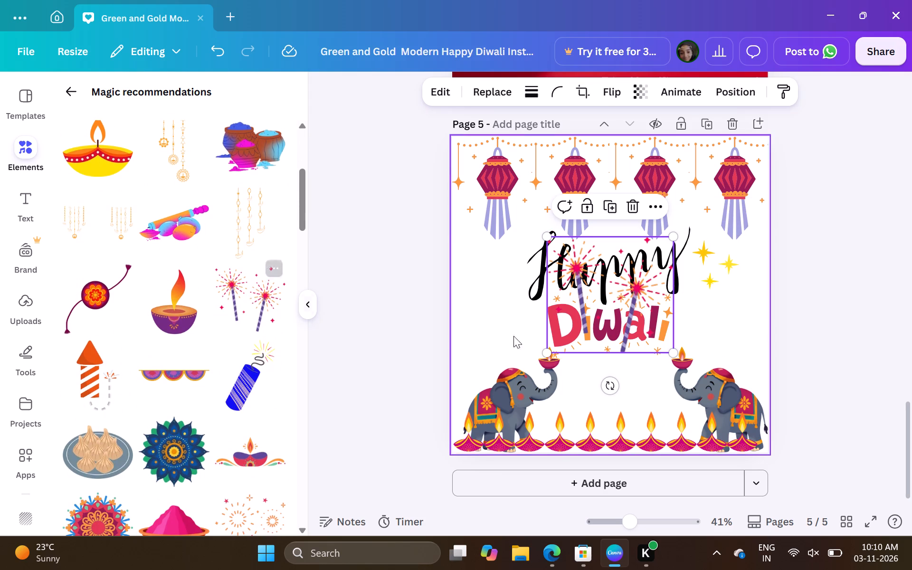
left_click_drag(675, 347, 655, 341)
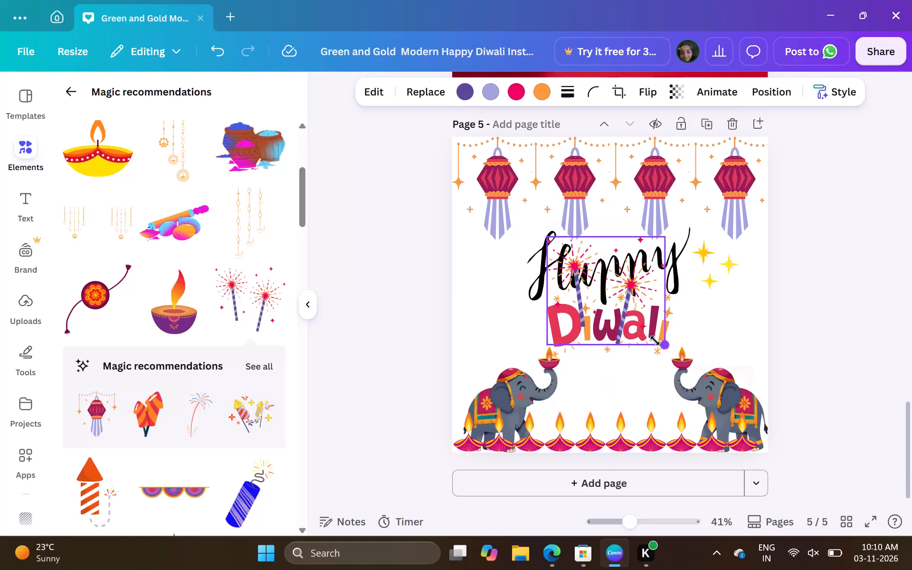
left_click_drag(655, 341, 624, 329)
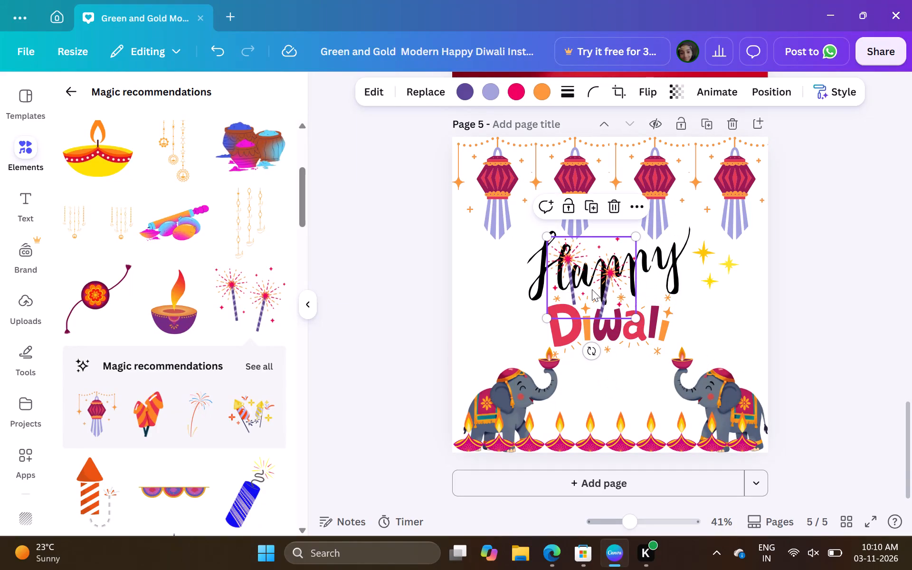
left_click_drag(592, 289, 612, 393)
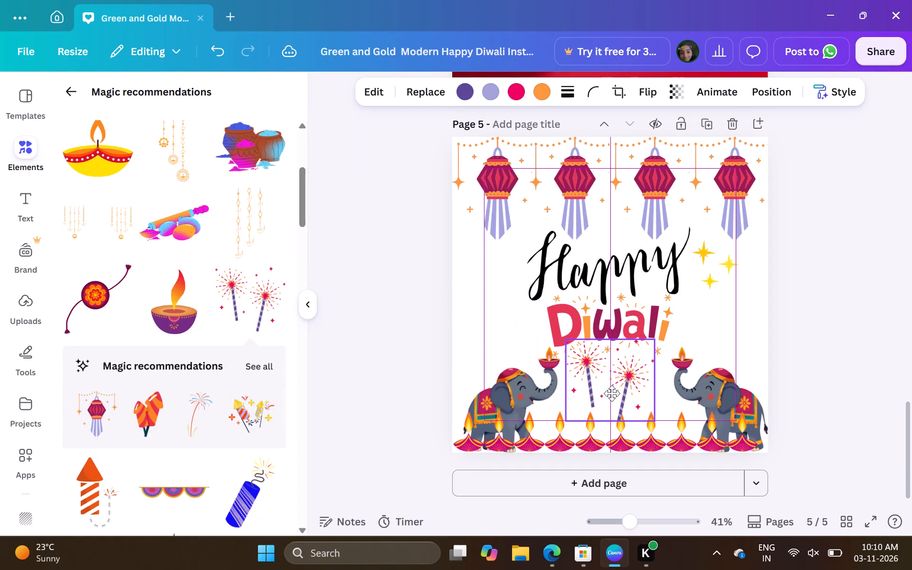
left_click_drag(612, 393, 620, 399)
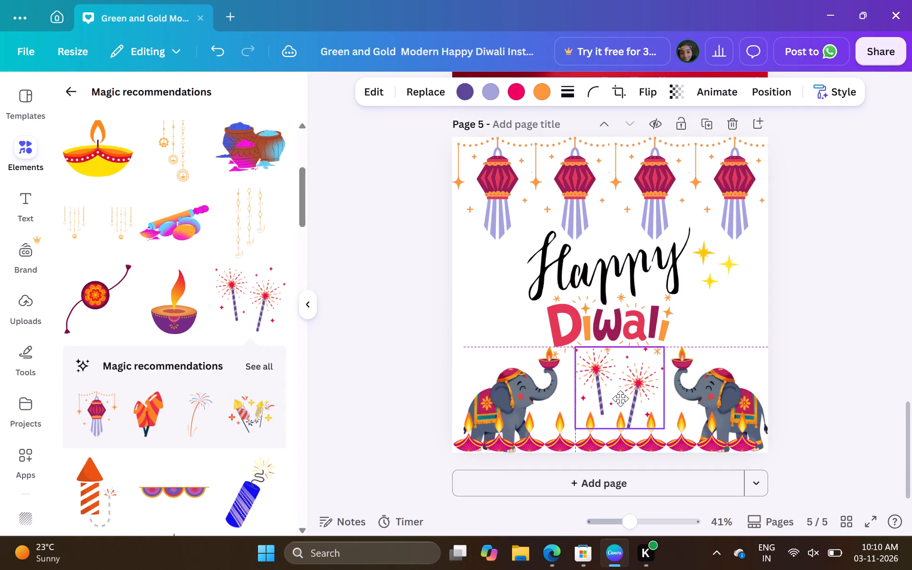
left_click_drag(620, 399, 627, 403)
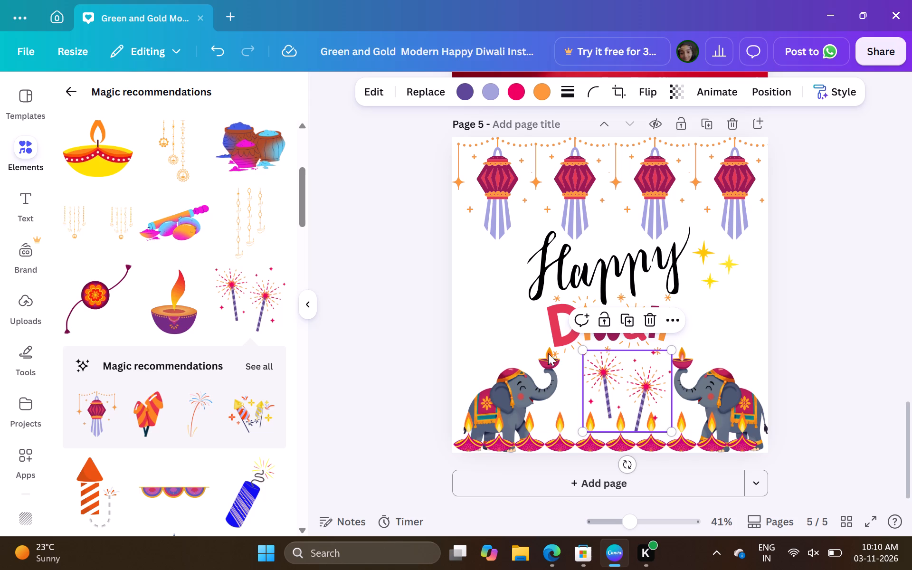
left_click(421, 385)
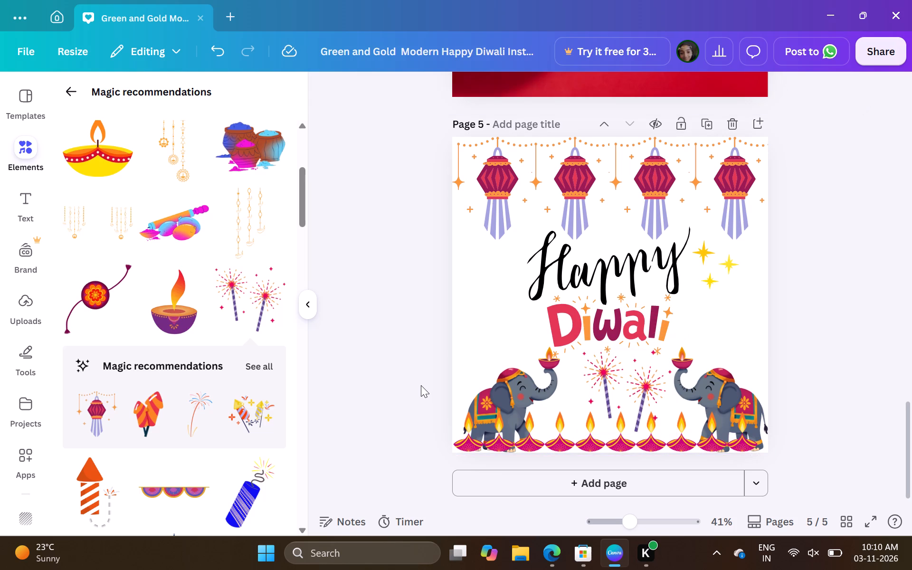
Add the green and red Happy Diwali lettering graphic from the magic recommendations and move it above the left elephant.
scroll(162, 399, "down", 1)
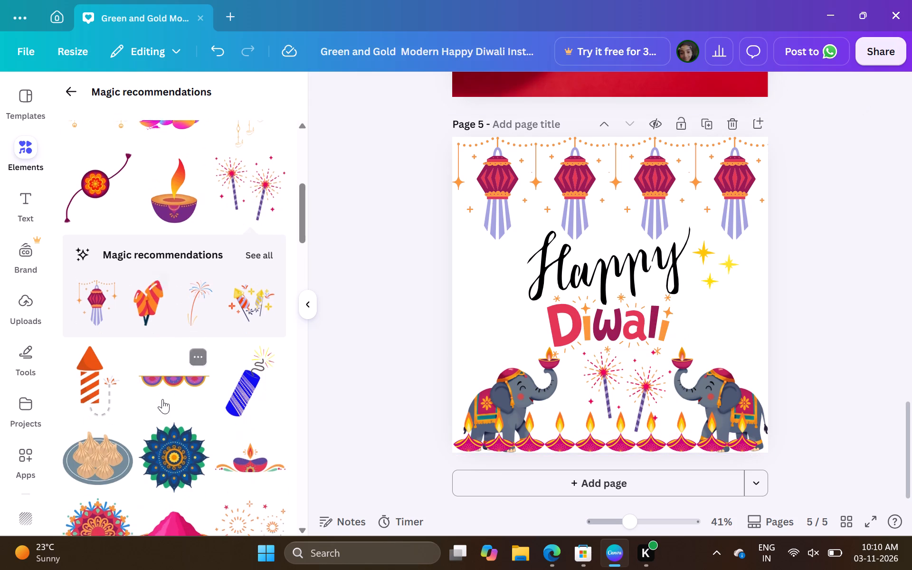
scroll(162, 399, "down", 4)
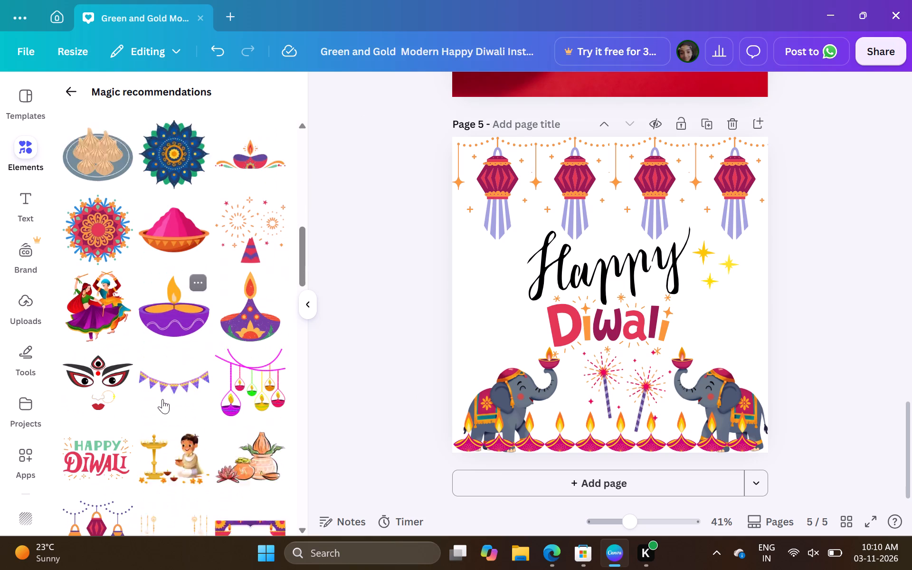
scroll(162, 399, "down", 1)
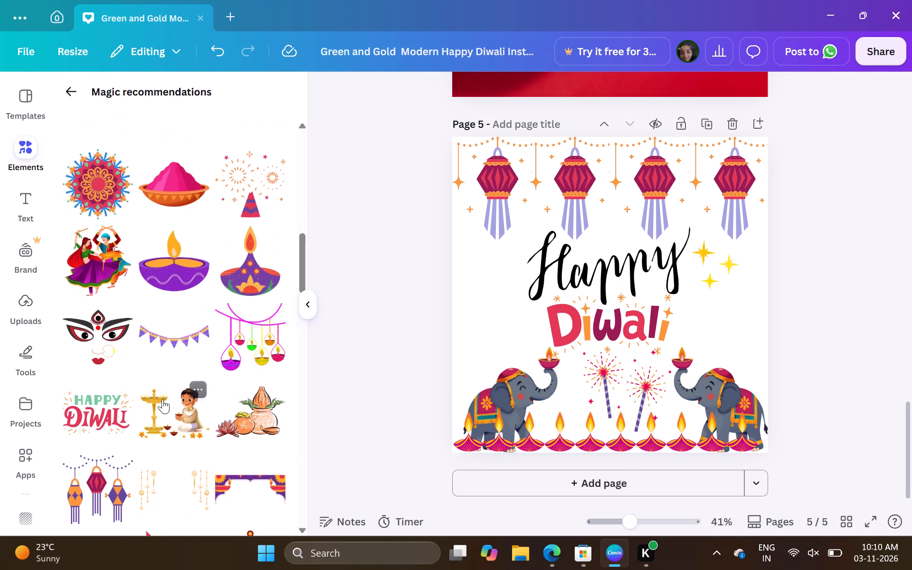
scroll(162, 399, "down", 1)
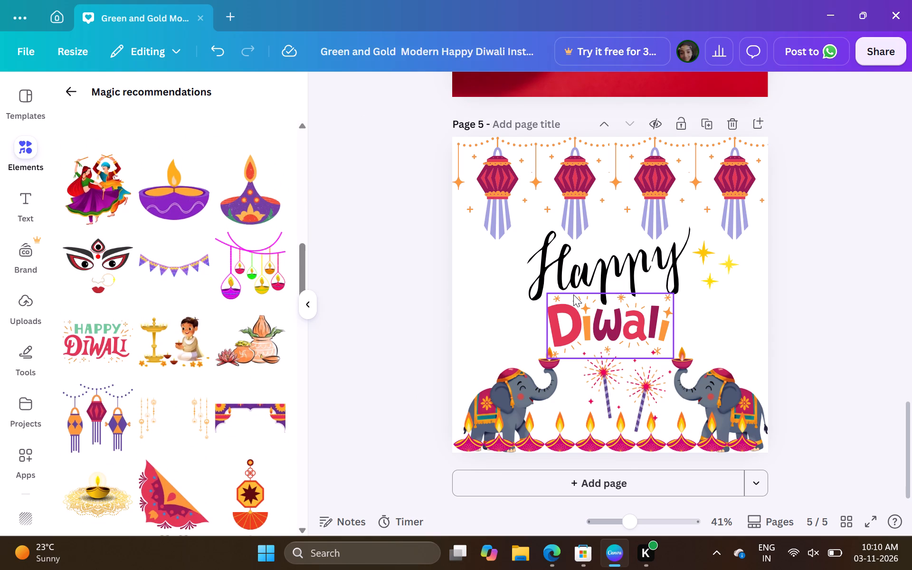
left_click(95, 342)
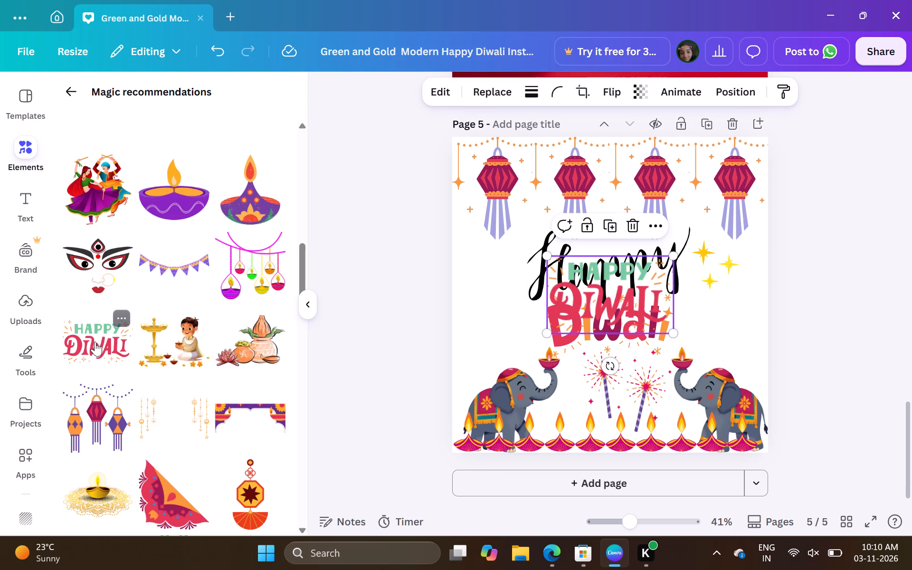
left_click_drag(608, 294, 528, 334)
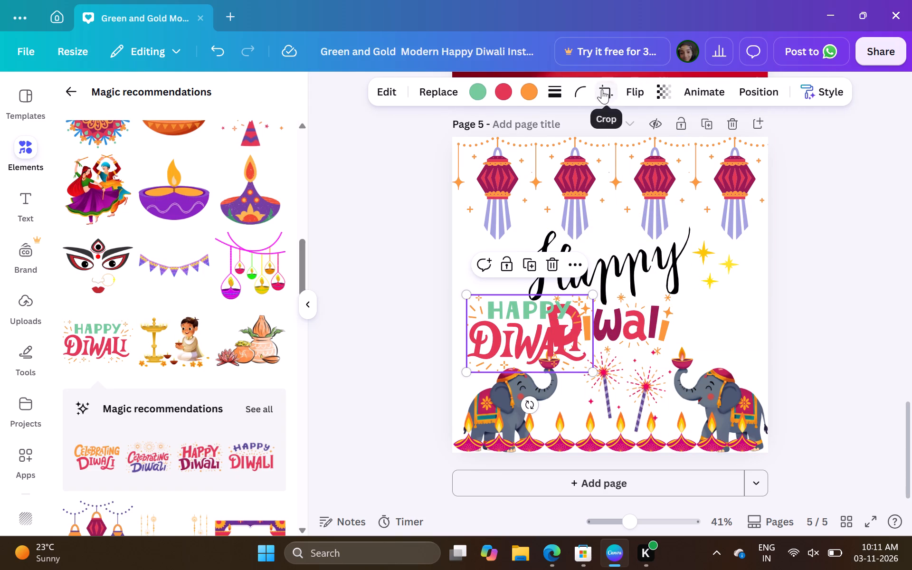
Crop the new Happy Diwali graphic freeform so that only the green HAPPY word is kept.
left_click(619, 92)
left_click(615, 92)
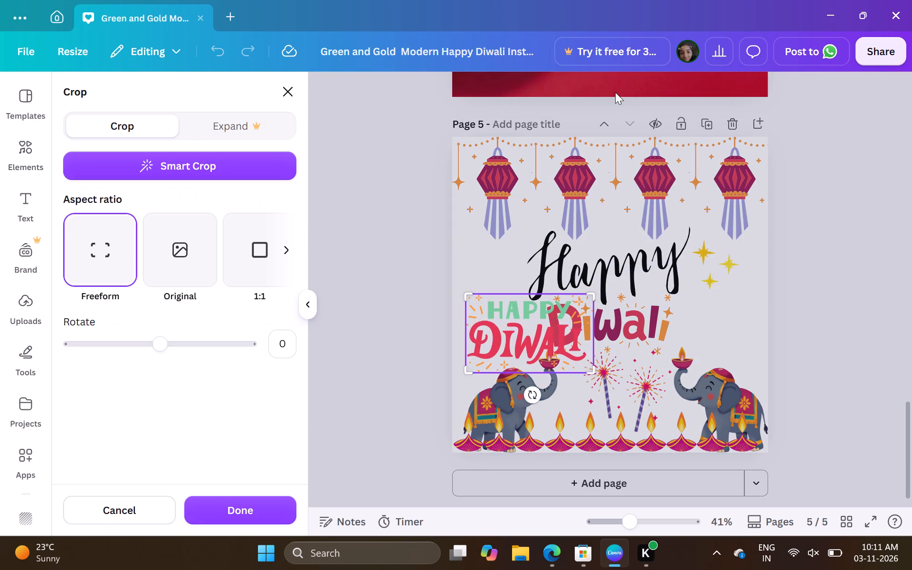
left_click_drag(472, 367, 482, 332)
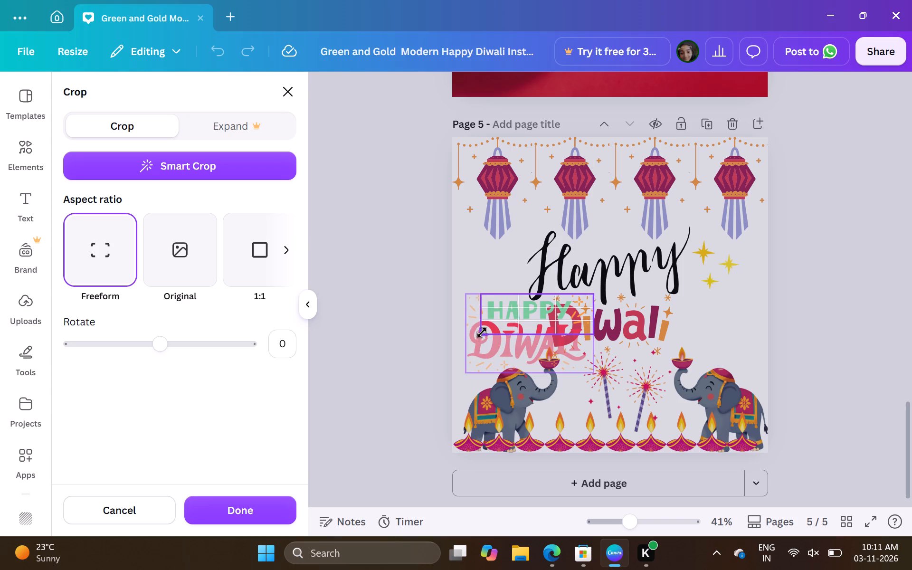
left_click_drag(482, 332, 486, 320)
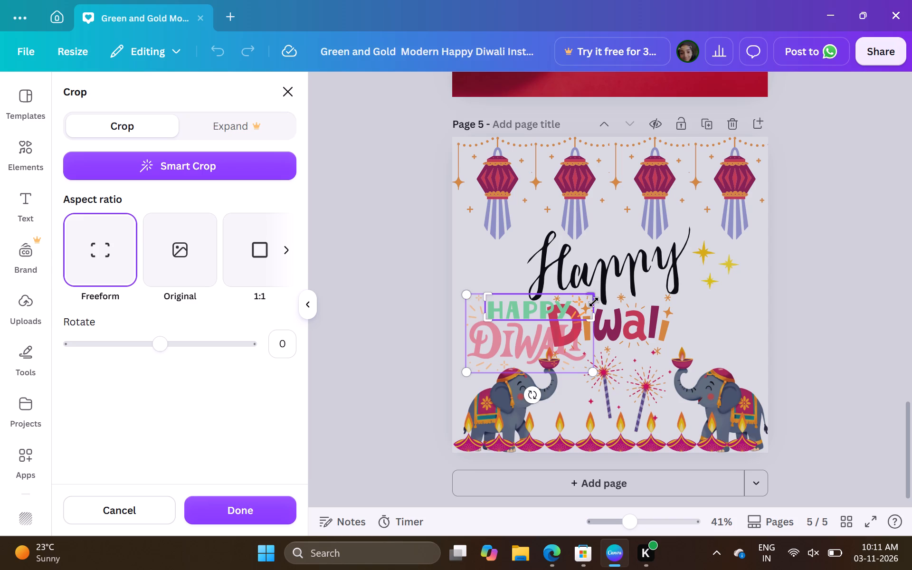
left_click_drag(594, 302, 573, 298)
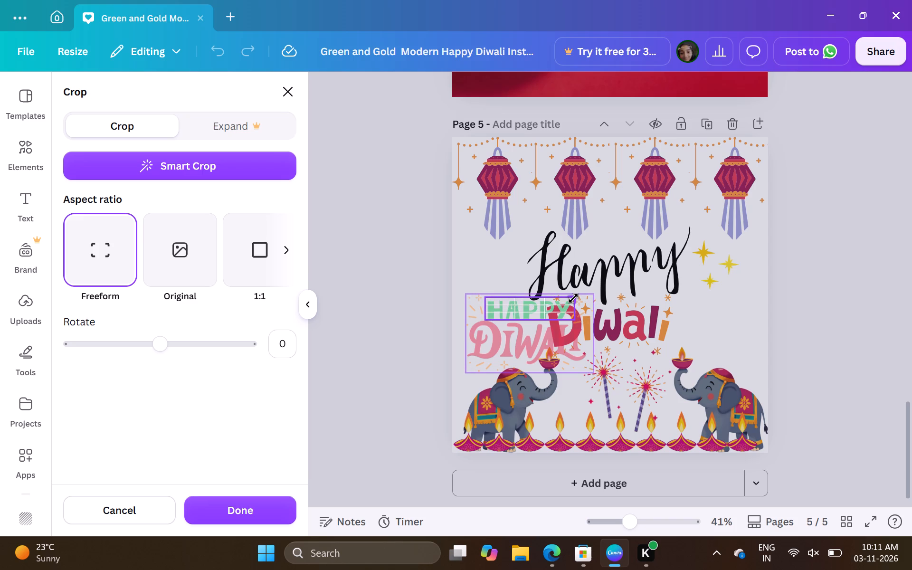
left_click_drag(573, 298, 573, 301)
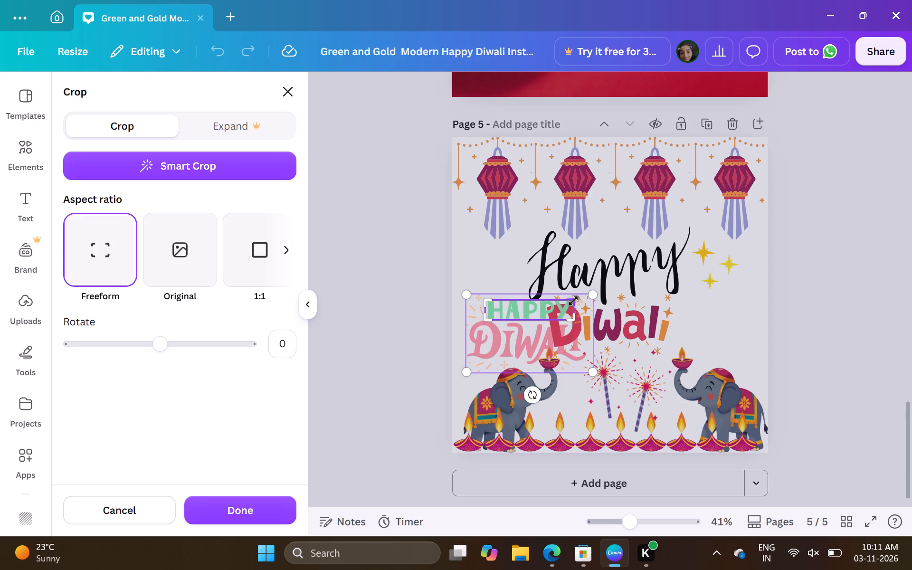
left_click(277, 514)
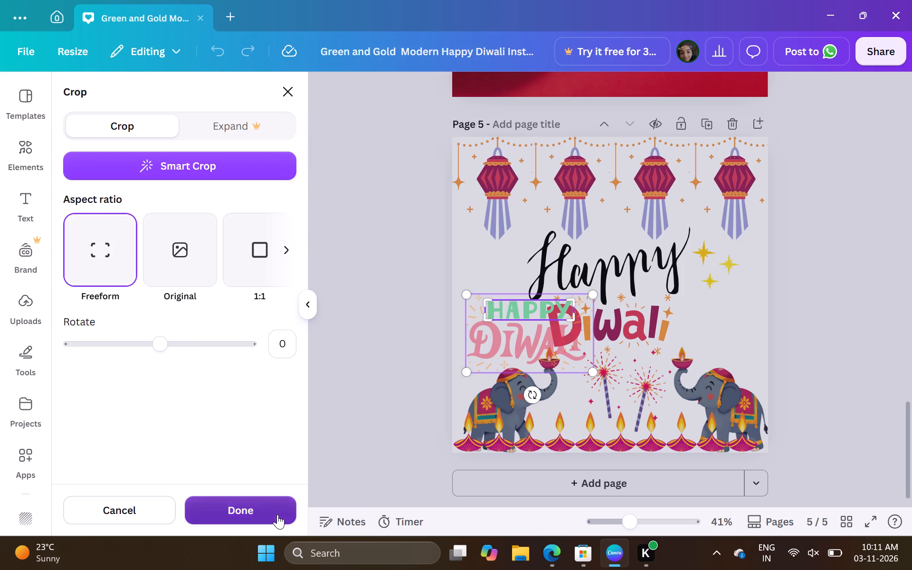
Move the green HAPPY word down beside the Diwali lettering and delete the black script Happy lettering.
left_click_drag(513, 307, 498, 332)
left_click(617, 248)
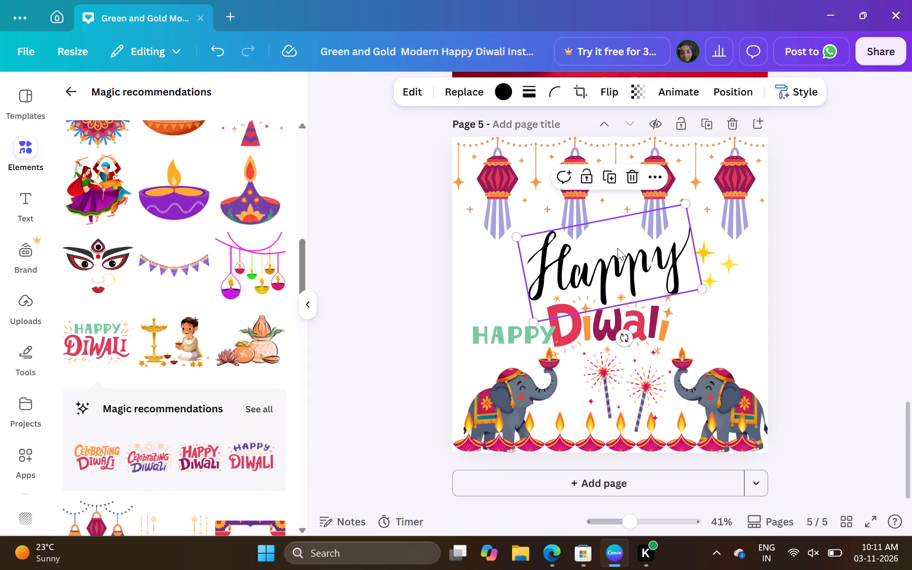
key("Delete")
Move the green HAPPY word above the Diwali lettering and enlarge it to roughly the width of the Diwali word.
left_click_drag(496, 332, 579, 265)
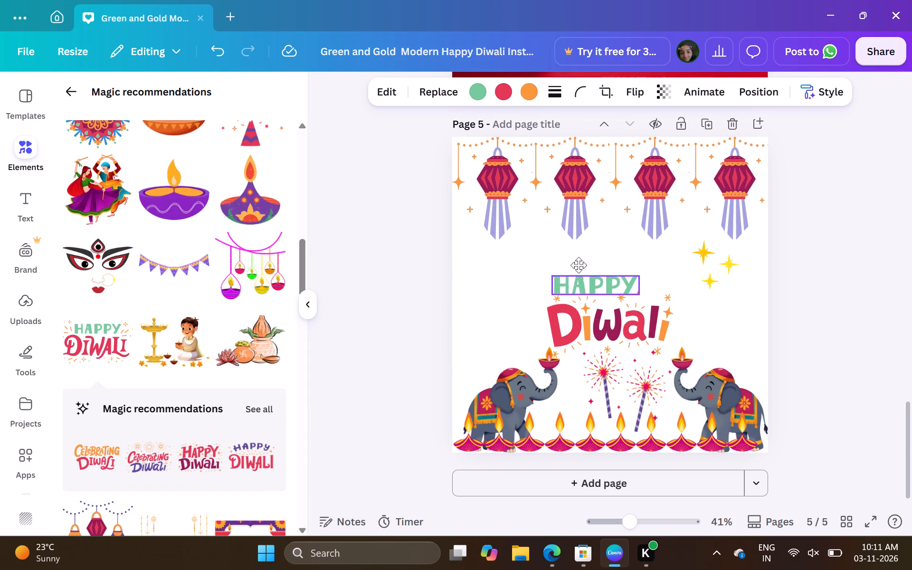
left_click_drag(579, 265, 578, 258)
left_click_drag(641, 268, 665, 288)
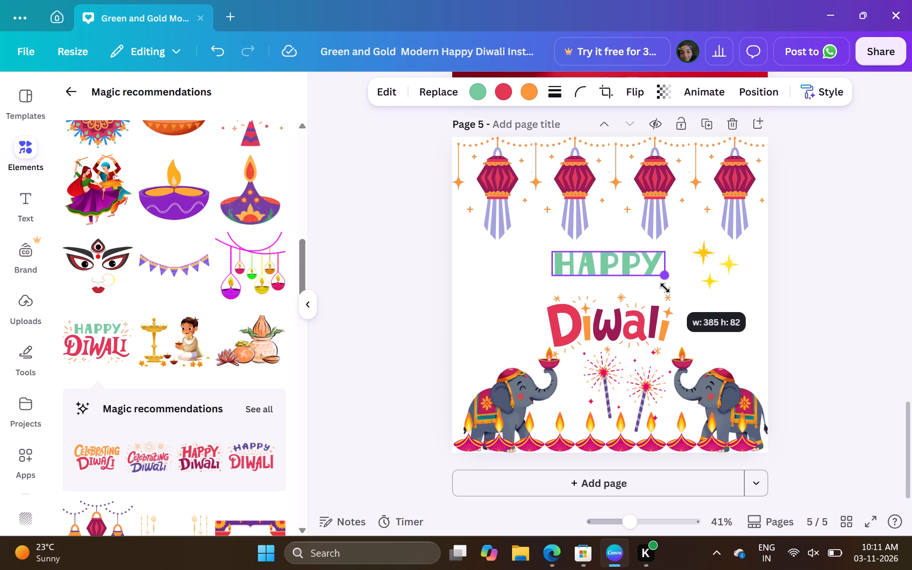
left_click_drag(665, 288, 670, 303)
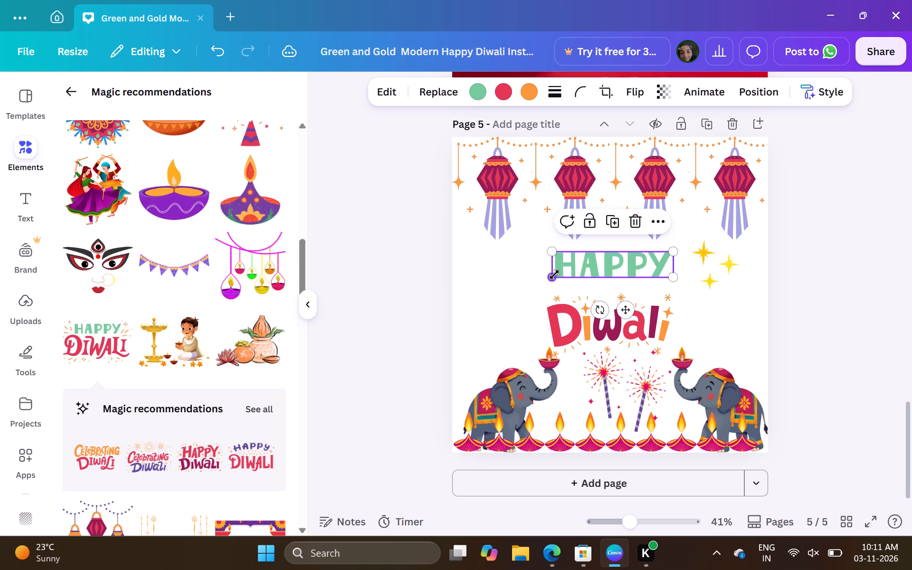
left_click_drag(554, 275, 546, 295)
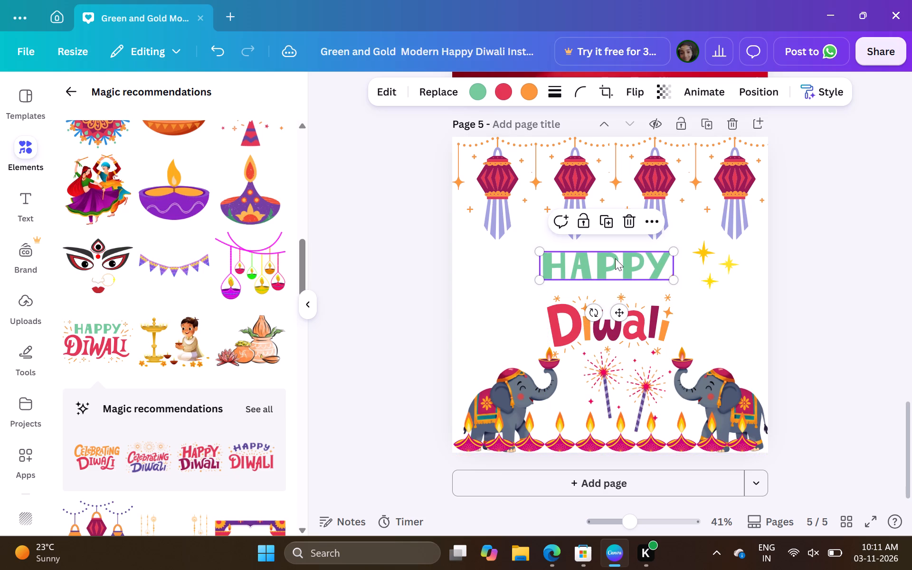
left_click(533, 247)
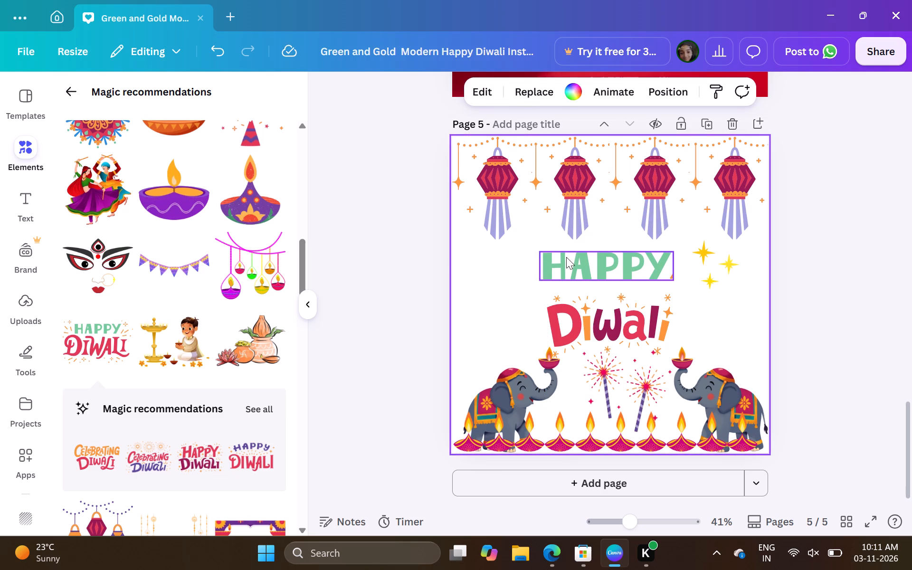
left_click(566, 257)
left_click_drag(539, 250, 545, 227)
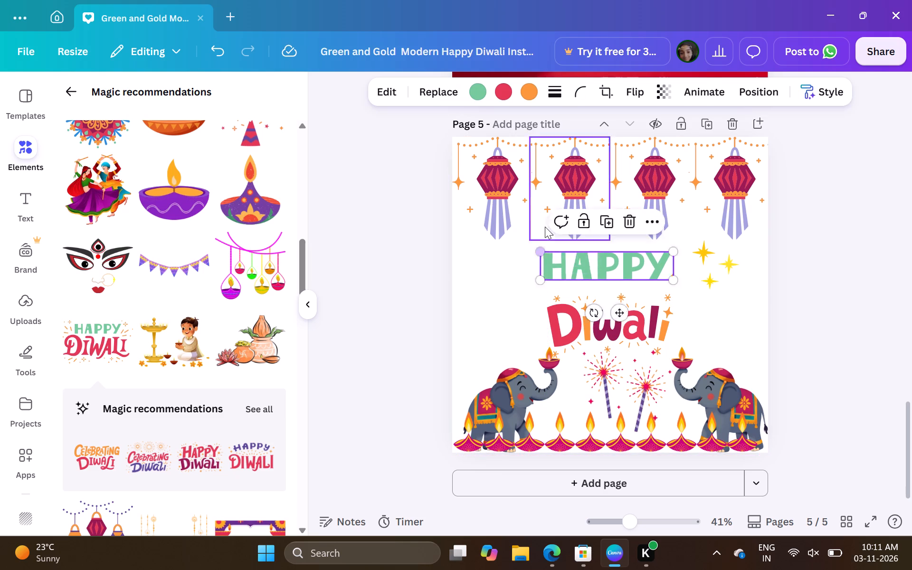
left_click_drag(633, 272, 634, 277)
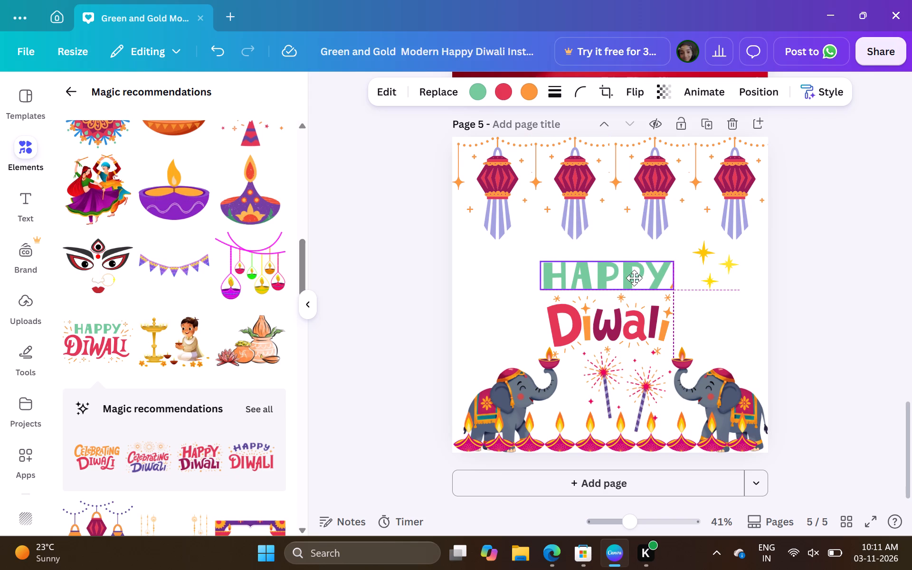
left_click_drag(634, 277, 640, 274)
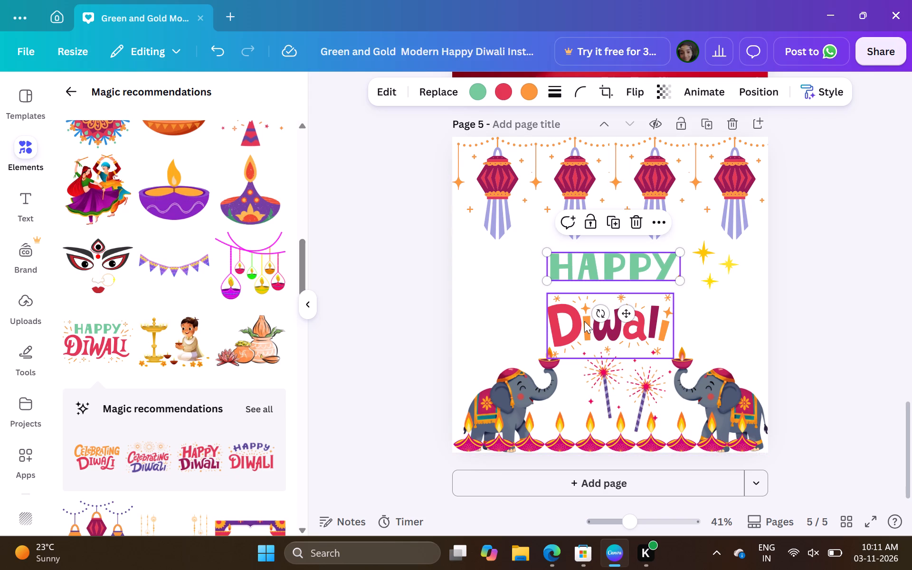
Move the Diwali lettering slightly up, closer beneath the green HAPPY word.
left_click(583, 321)
left_click_drag(583, 321, 583, 314)
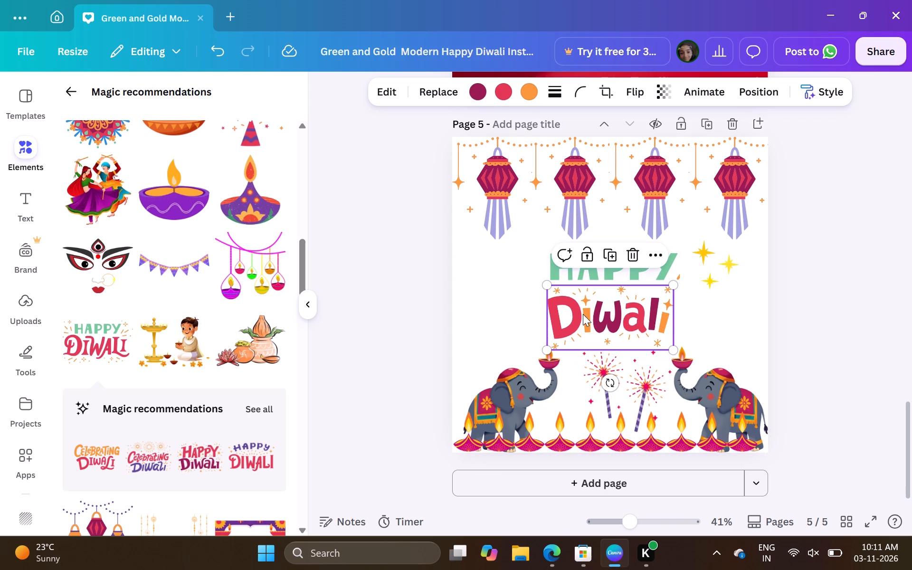
left_click(487, 316)
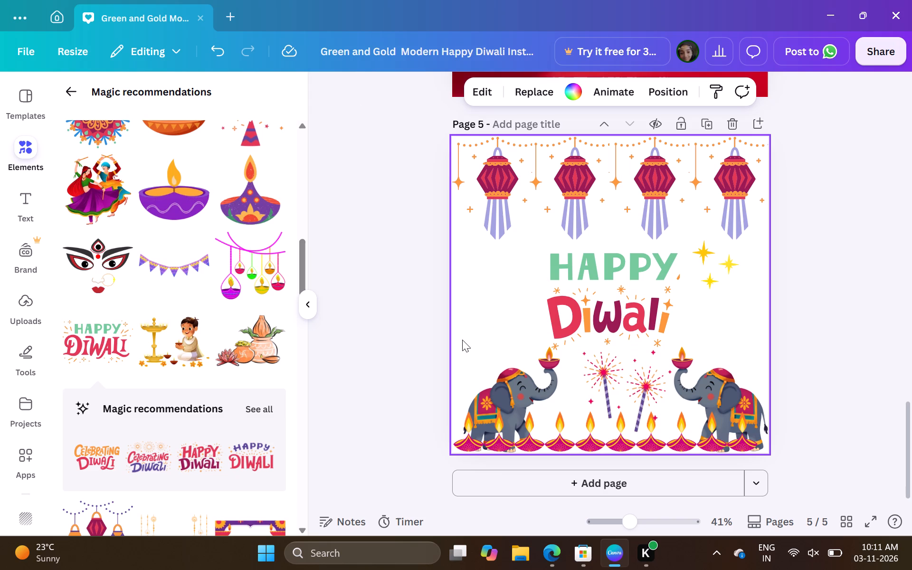
Add the cluster of five golden sparkle stars from the magic recommendations, shrink it and place it left of the Happy Diwali lettering, above the left elephant.
scroll(242, 432, "down", 2)
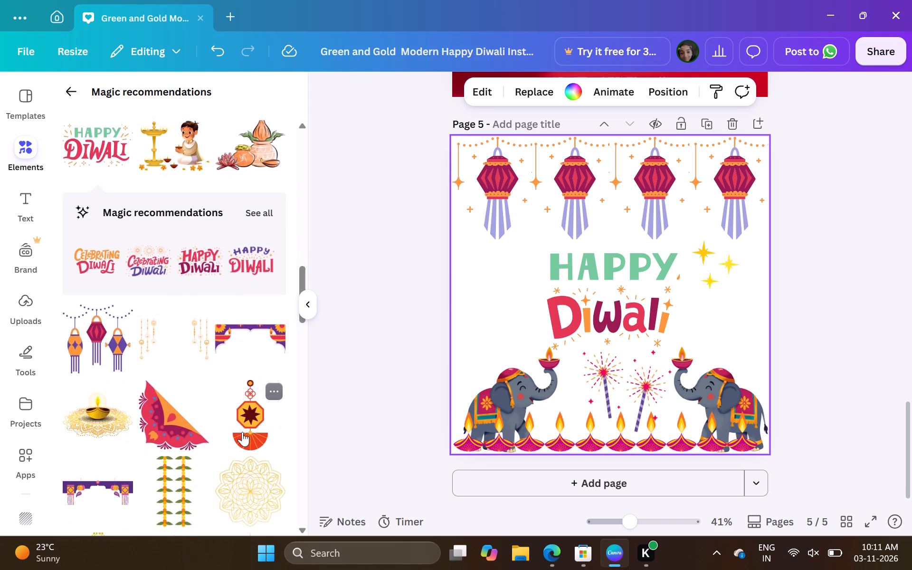
scroll(242, 432, "down", 2)
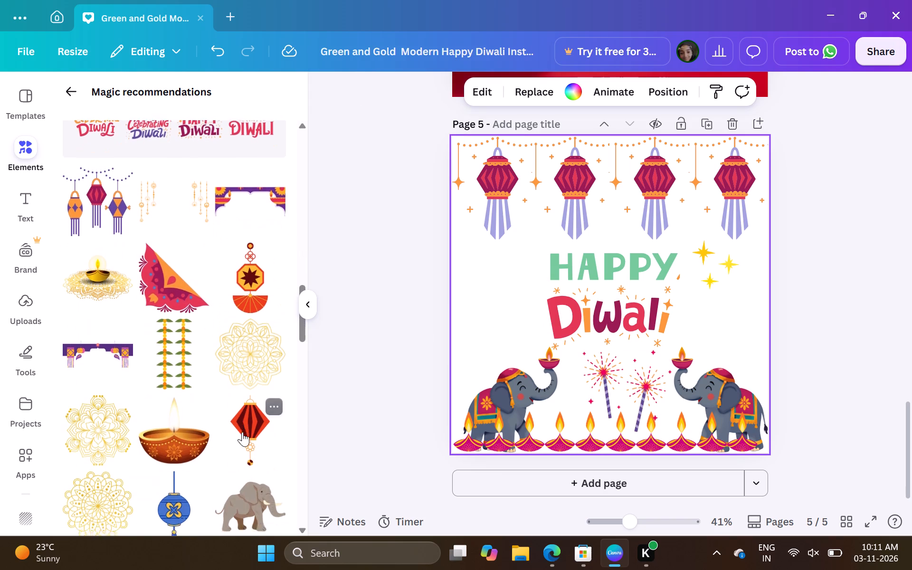
scroll(242, 432, "down", 1)
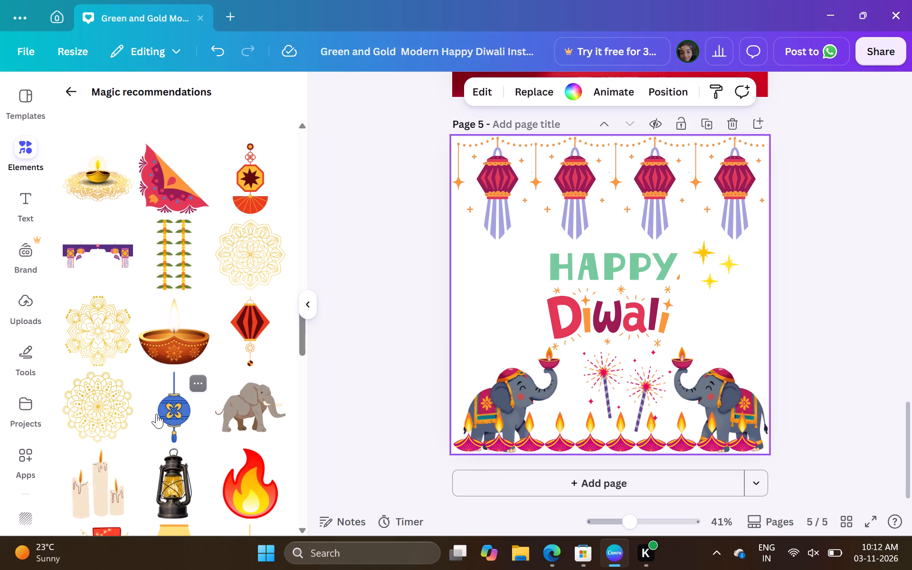
scroll(173, 414, "down", 2)
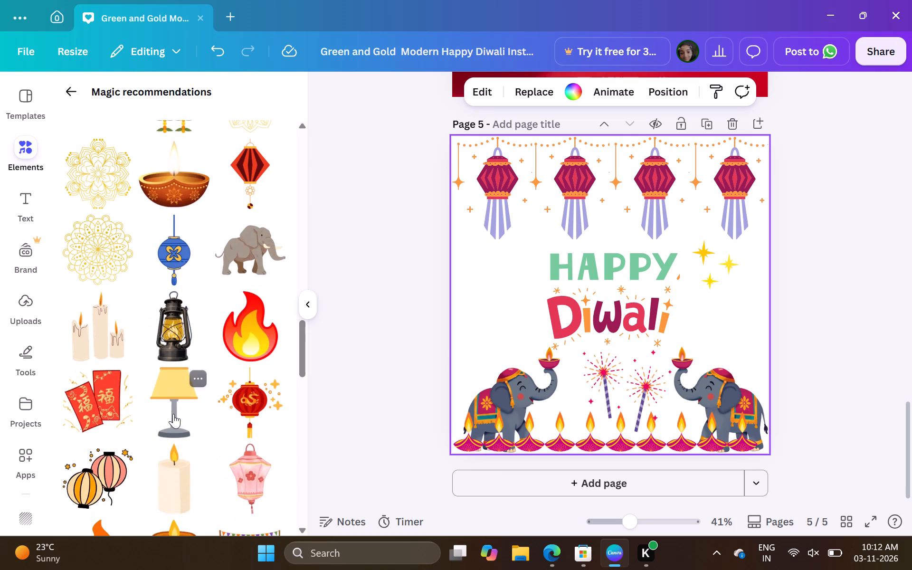
scroll(173, 414, "down", 1)
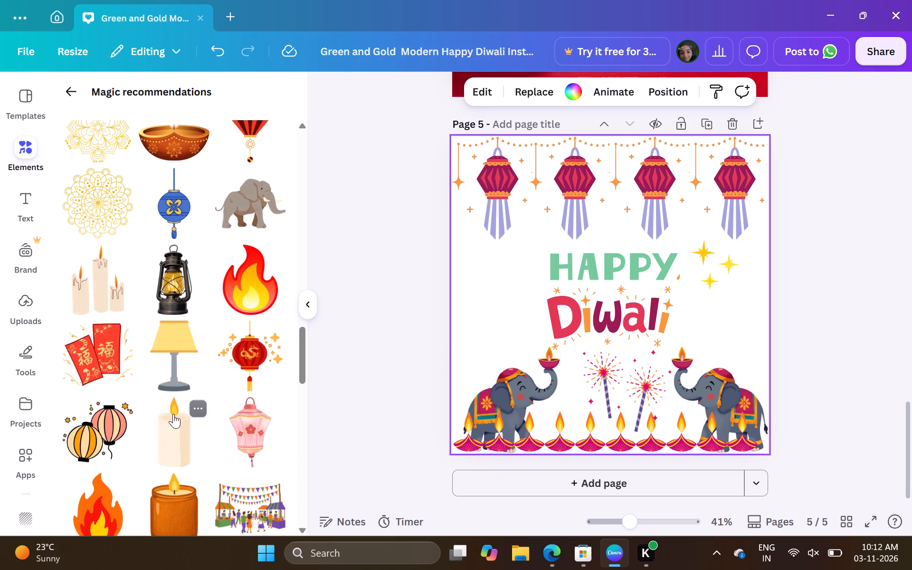
scroll(173, 414, "down", 1)
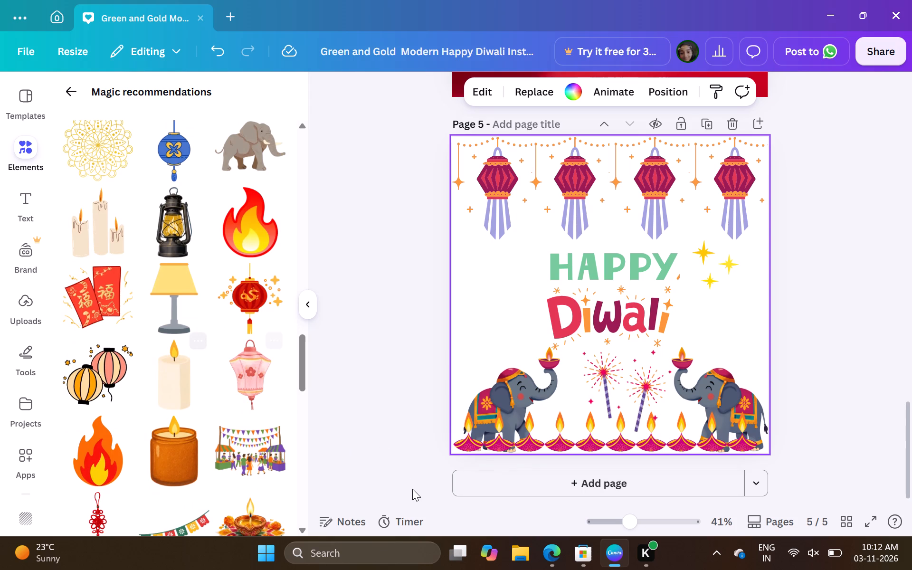
scroll(412, 489, "down", 2)
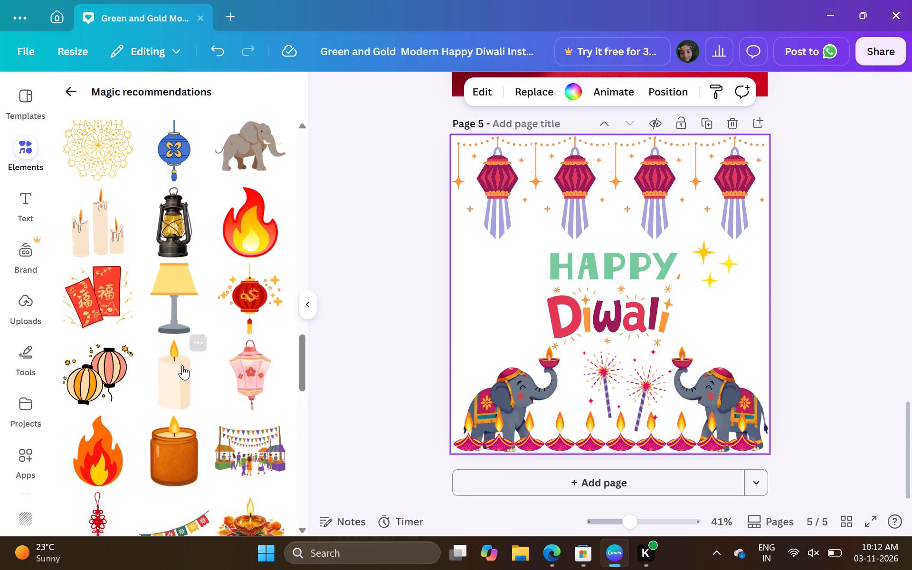
scroll(182, 365, "down", 5)
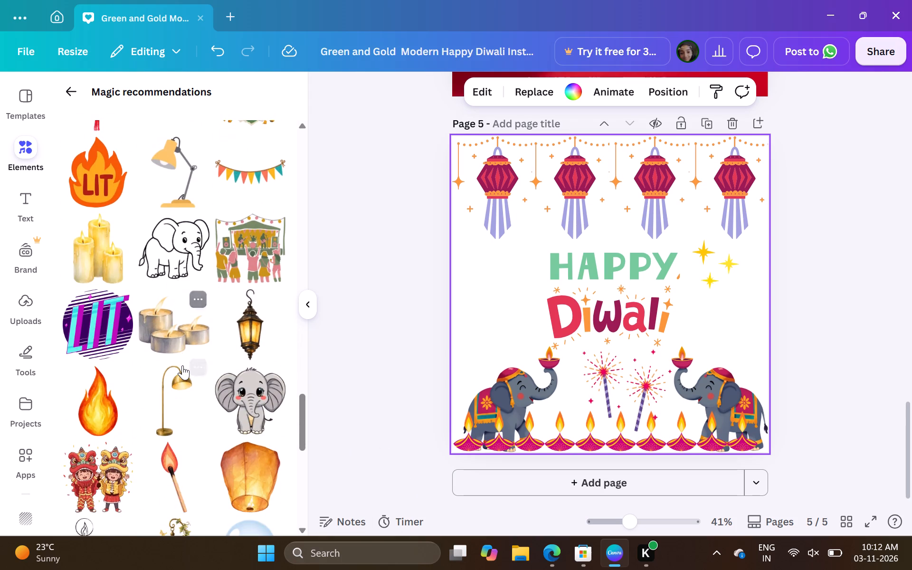
right_click(182, 365)
scroll(182, 365, "down", 3)
left_click(423, 182)
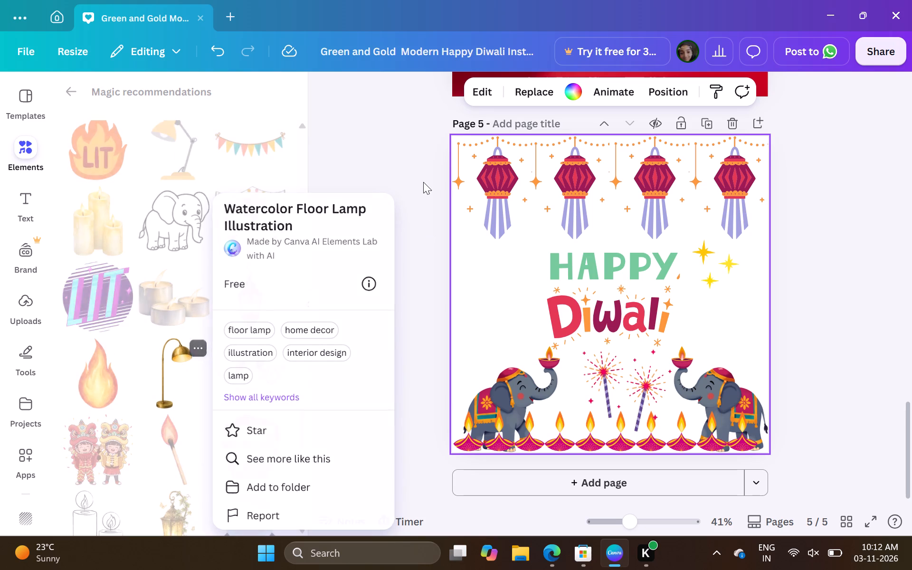
scroll(207, 301, "down", 3)
scroll(207, 301, "right", 1)
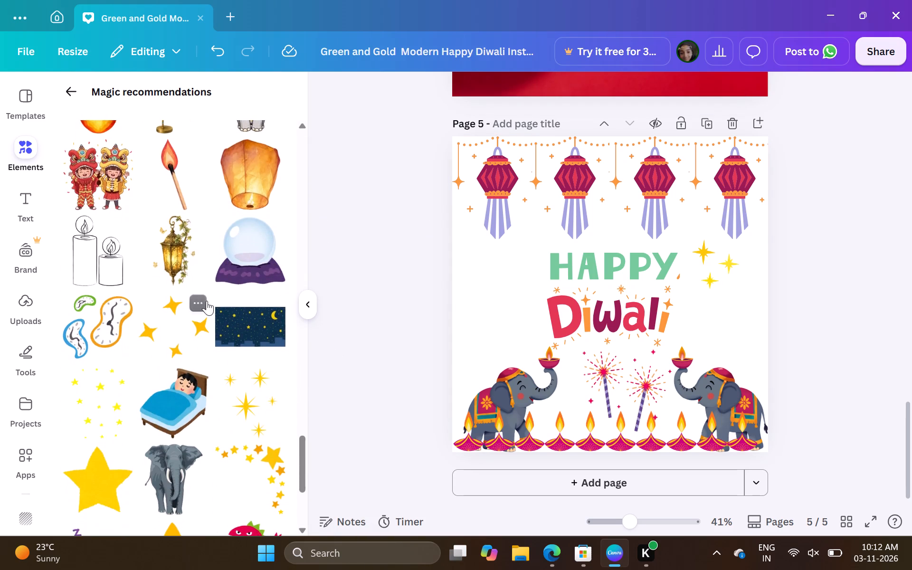
scroll(207, 301, "right", 1)
scroll(207, 301, "down", 2)
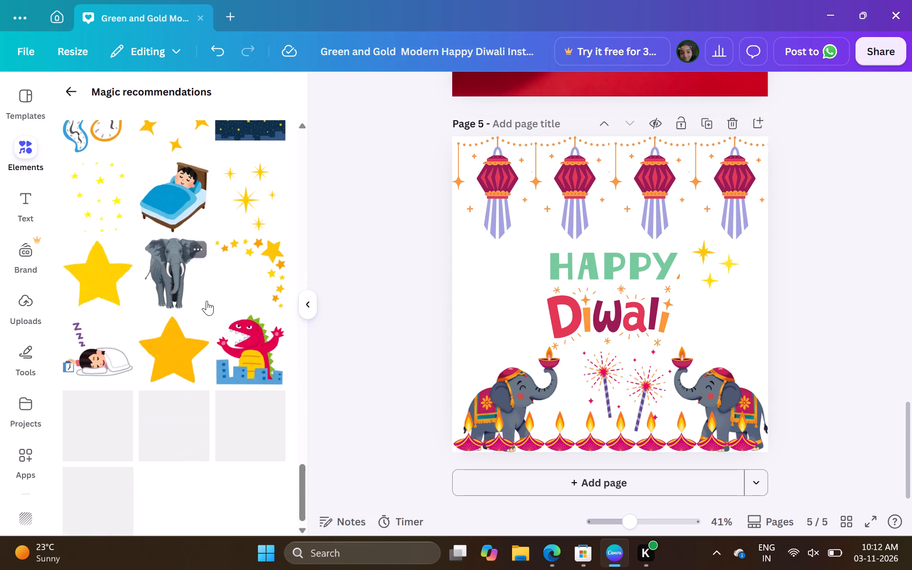
left_click(252, 204)
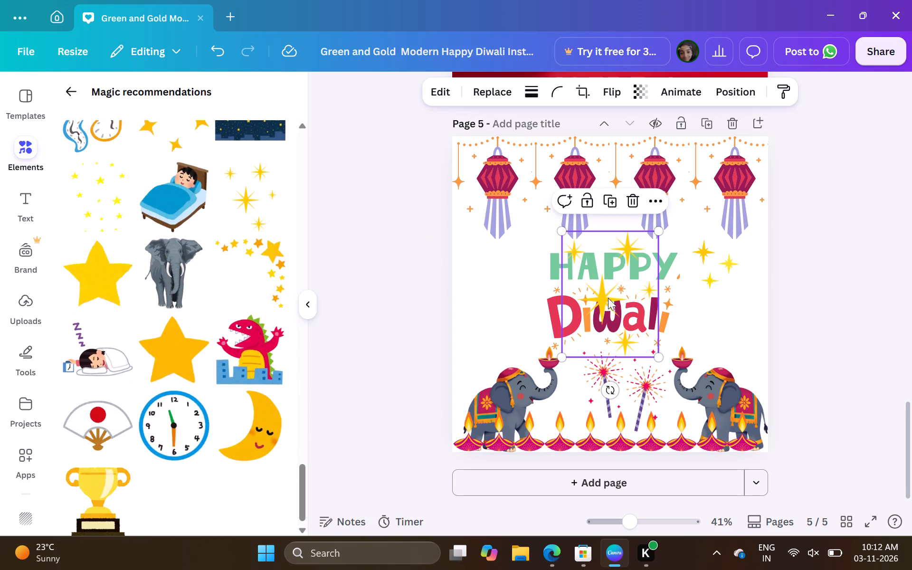
left_click_drag(609, 298, 498, 311)
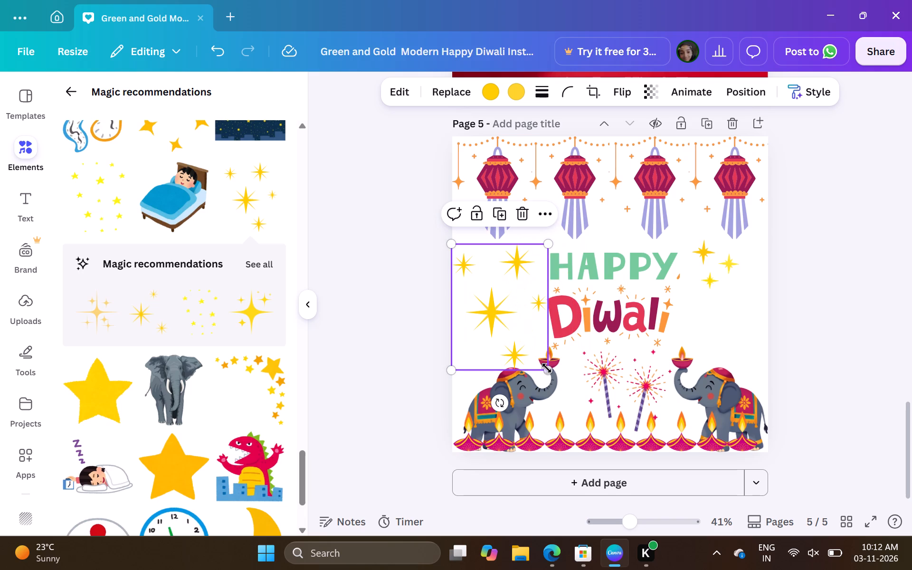
left_click_drag(549, 369, 518, 343)
left_click(483, 311)
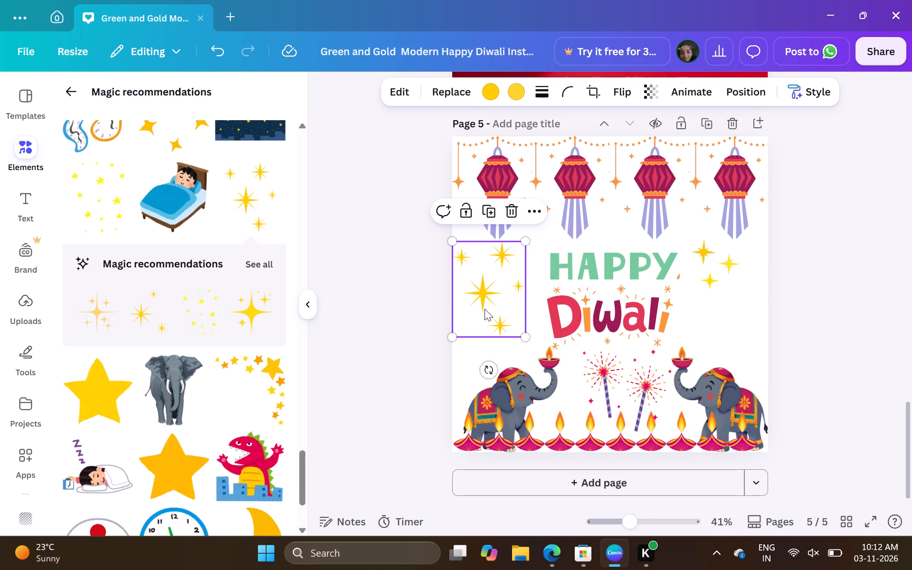
left_click(394, 350)
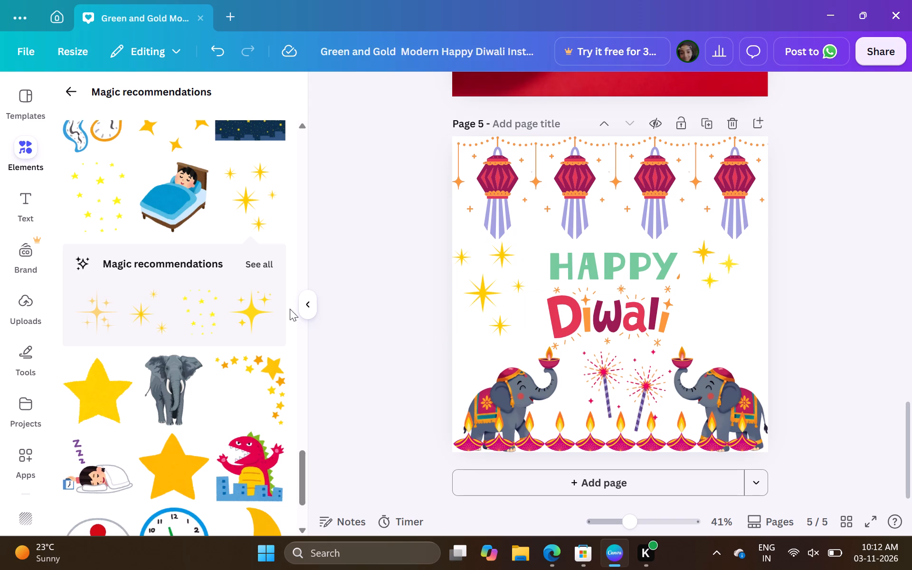
Look through the magic recommendations for another Diwali decoration to add to the page.
scroll(111, 391, "down", 4)
scroll(111, 391, "up", 7)
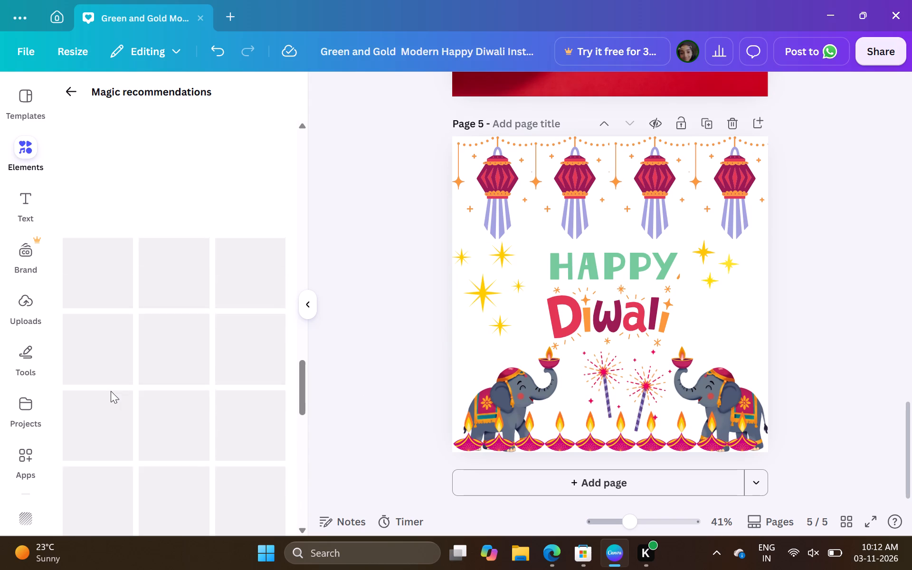
scroll(111, 391, "up", 4)
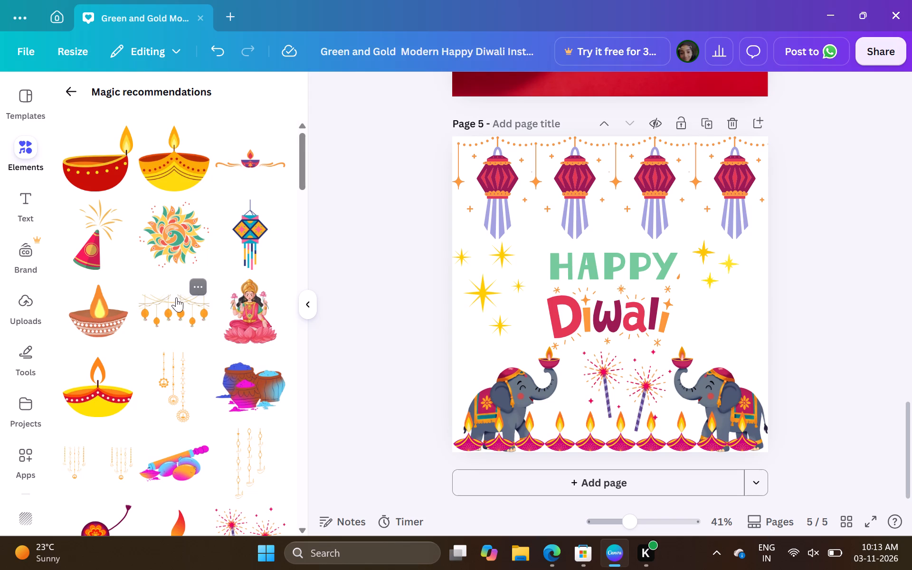
scroll(176, 297, "down", 3)
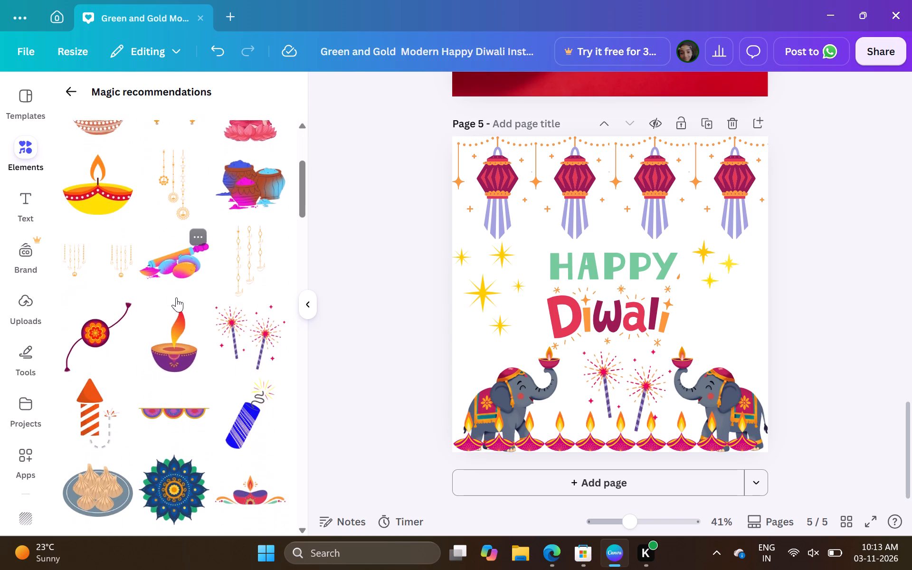
scroll(176, 297, "up", 2)
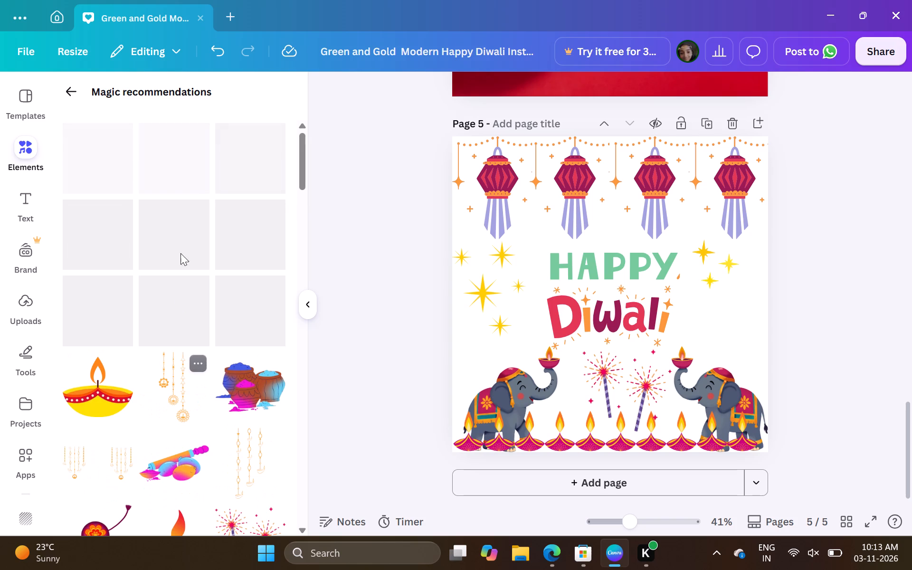
scroll(160, 343, "down", 2)
scroll(160, 343, "up", 2)
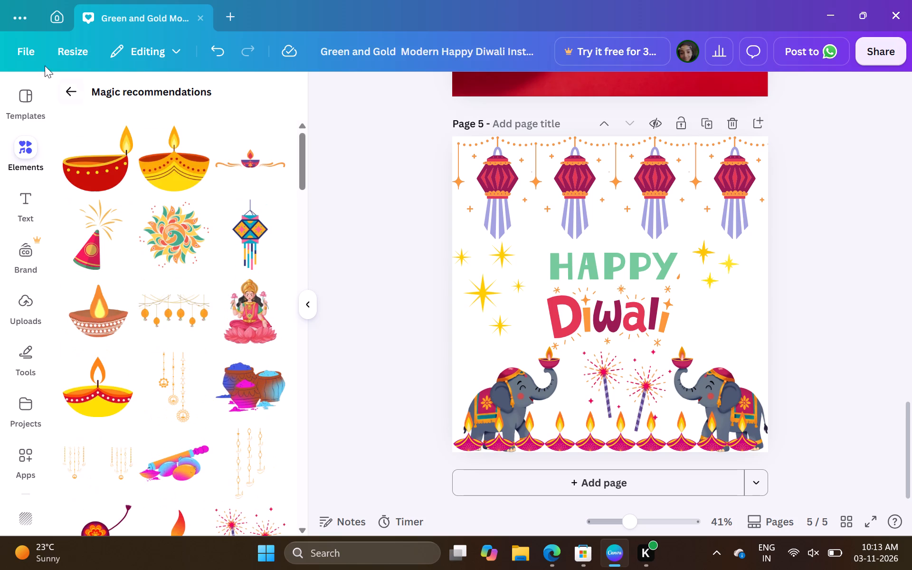
Search the elements library for "crackers" and show all matching graphics.
left_click(67, 78)
left_click(110, 108)
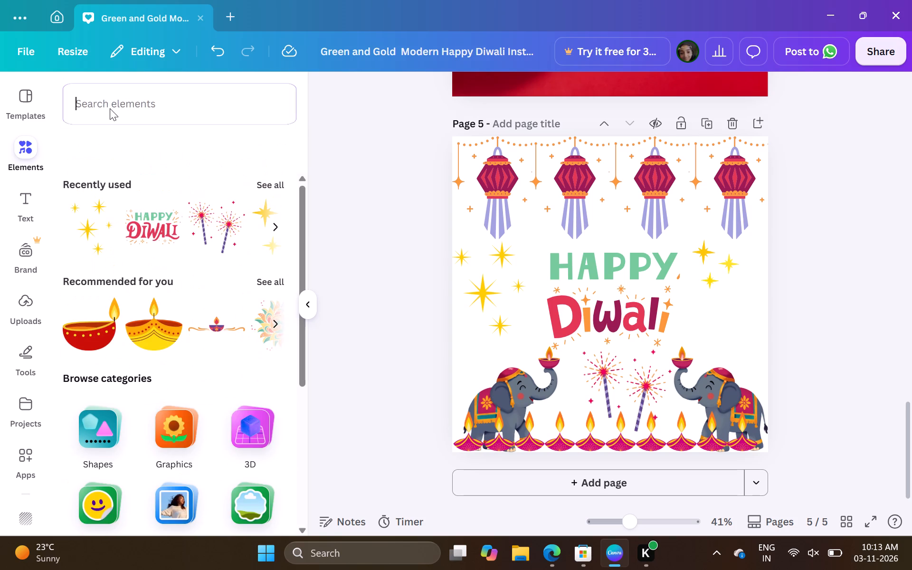
type("crackets")
key("BackSpace")
key("BackSpace")
type("rs")
key("Return")
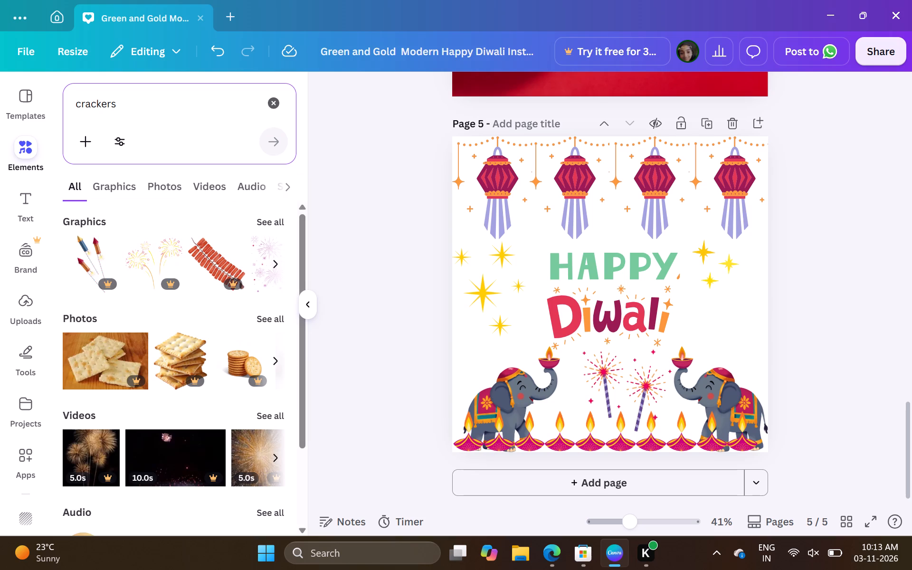
left_click(268, 214)
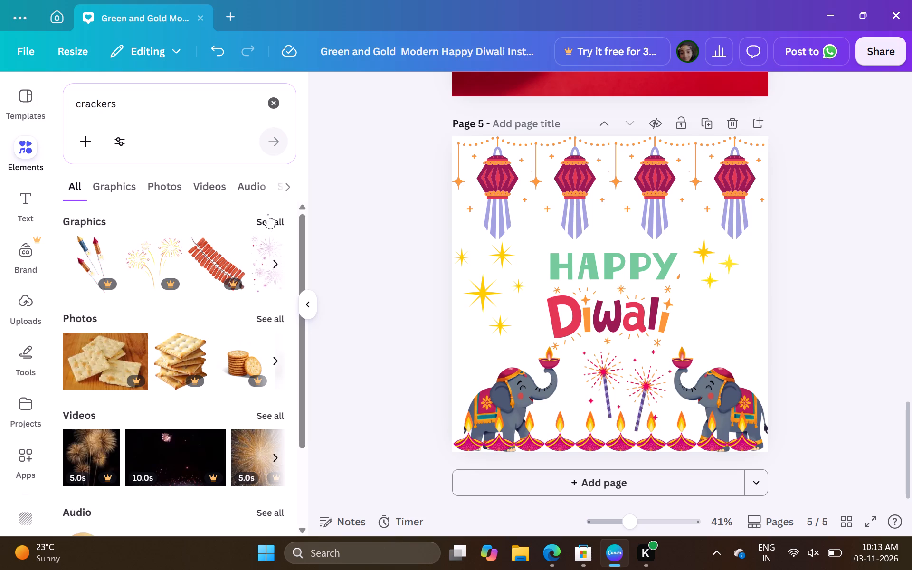
Look through the crackers graphics for a firecracker decoration, and open the related search "Fire crackers".
scroll(180, 302, "down", 1)
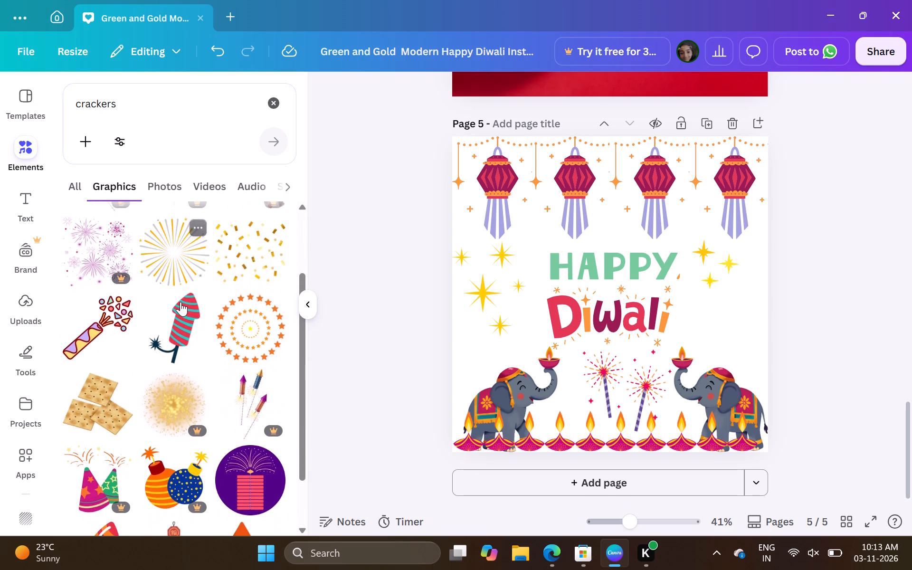
scroll(180, 302, "down", 1)
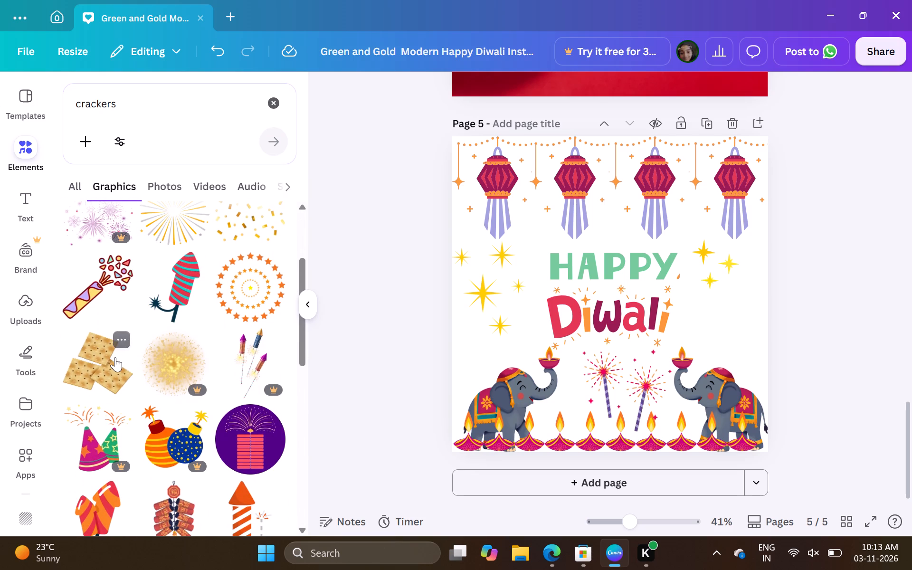
scroll(115, 357, "down", 2)
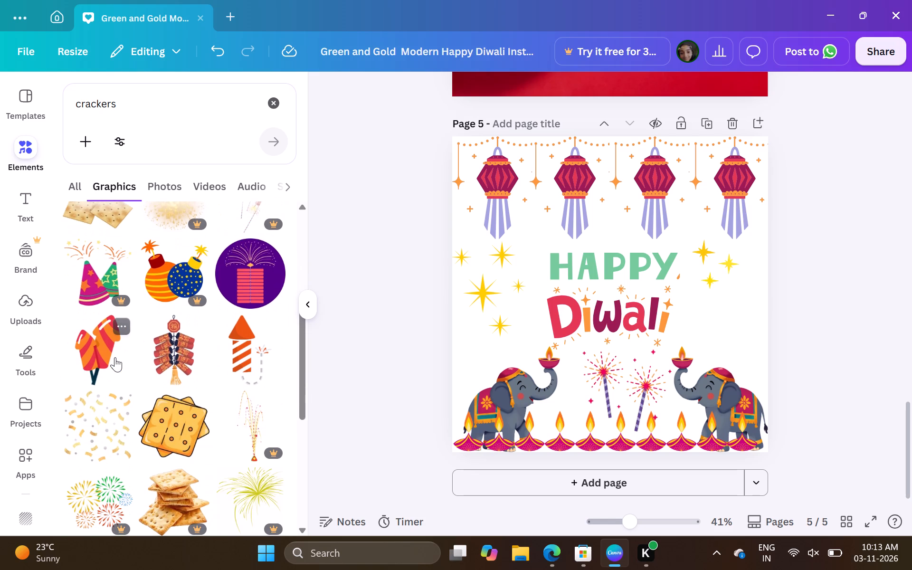
scroll(115, 357, "down", 2)
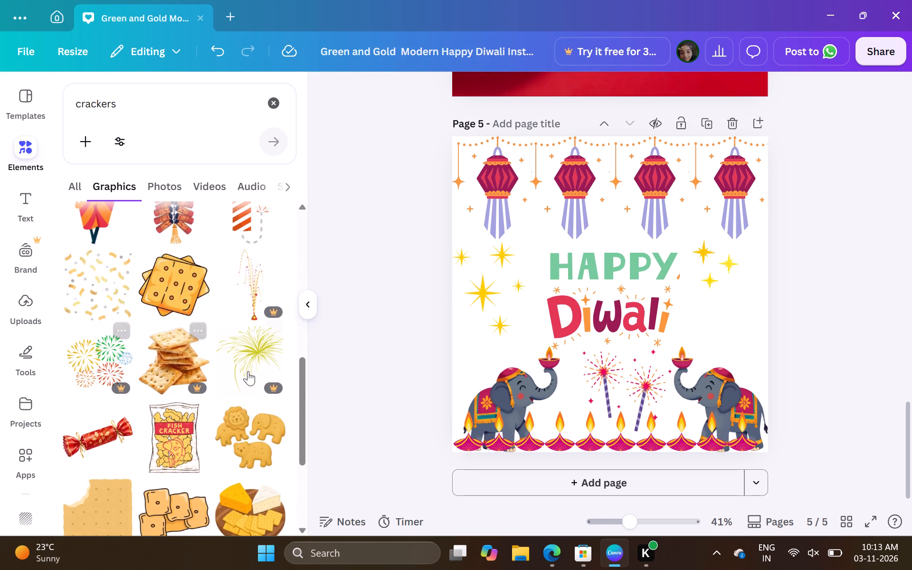
scroll(252, 373, "down", 1)
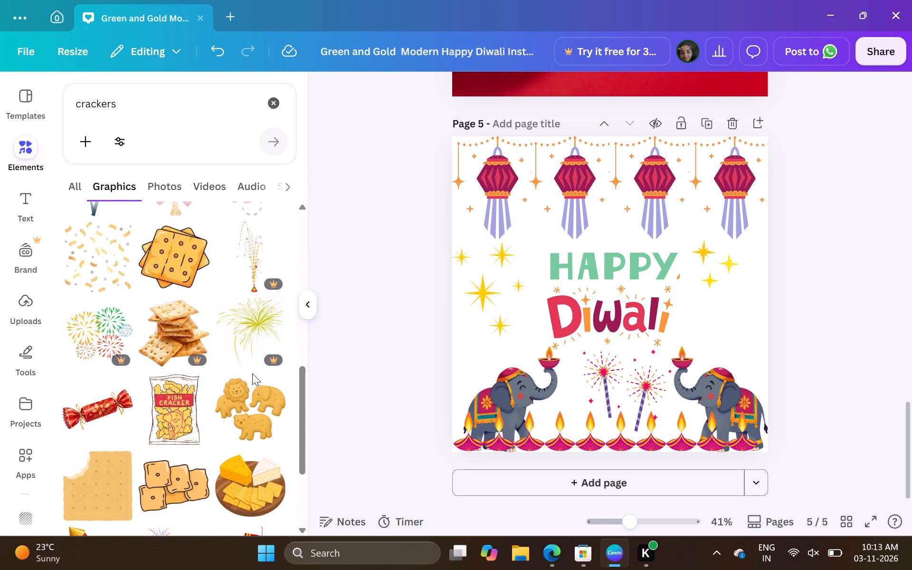
scroll(252, 373, "down", 2)
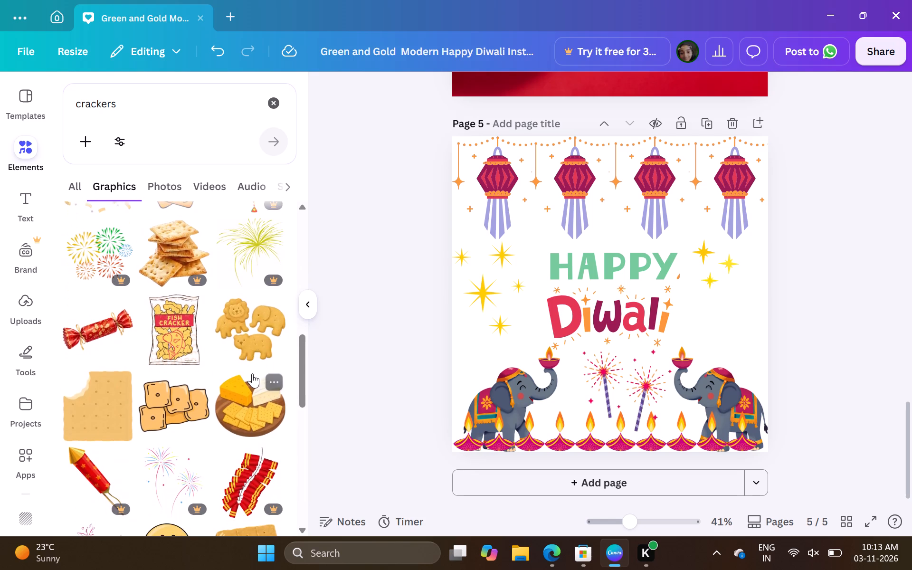
scroll(252, 373, "down", 1)
scroll(183, 437, "down", 1)
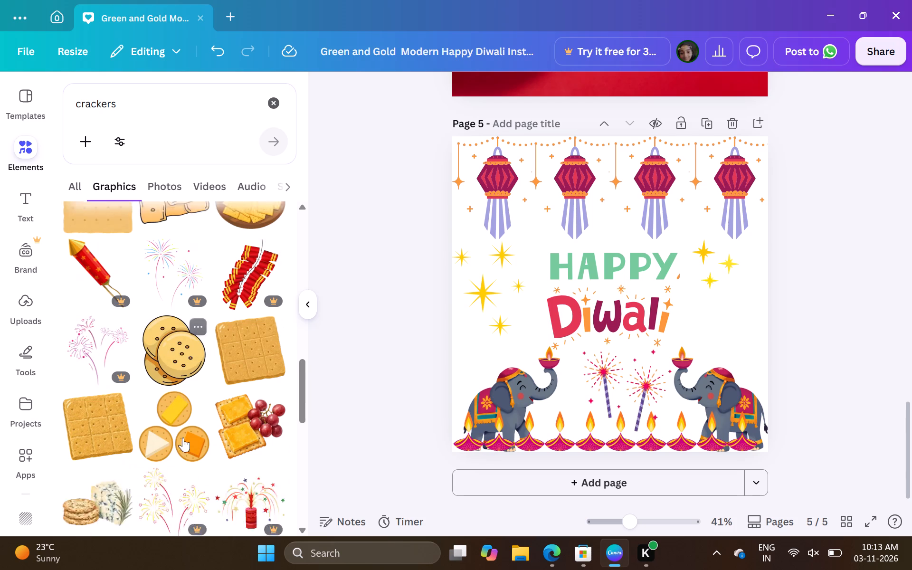
scroll(183, 437, "down", 4)
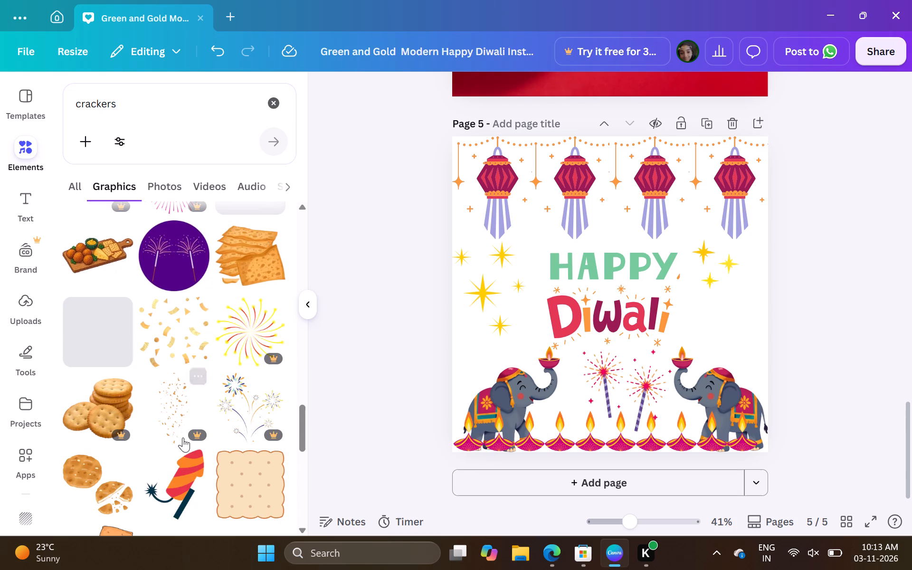
scroll(183, 437, "down", 1)
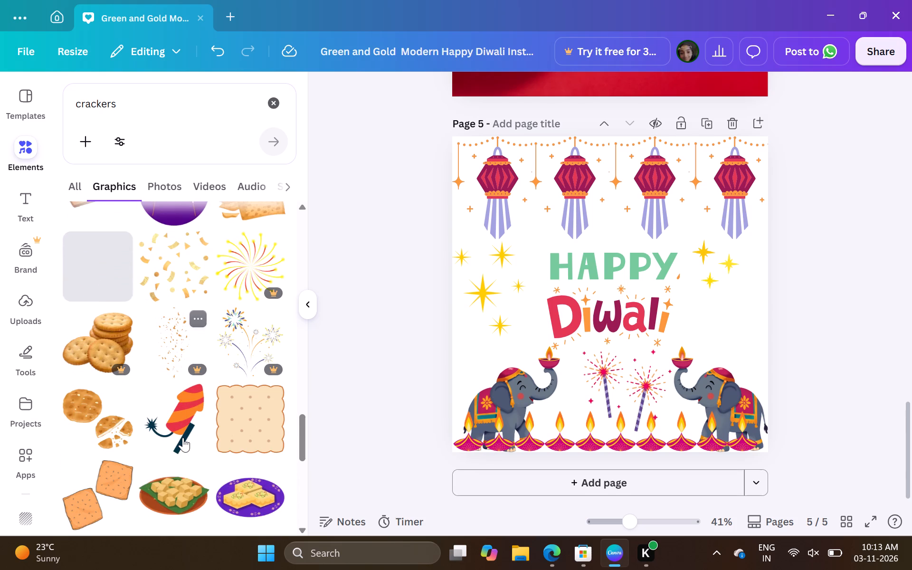
scroll(183, 437, "down", 3)
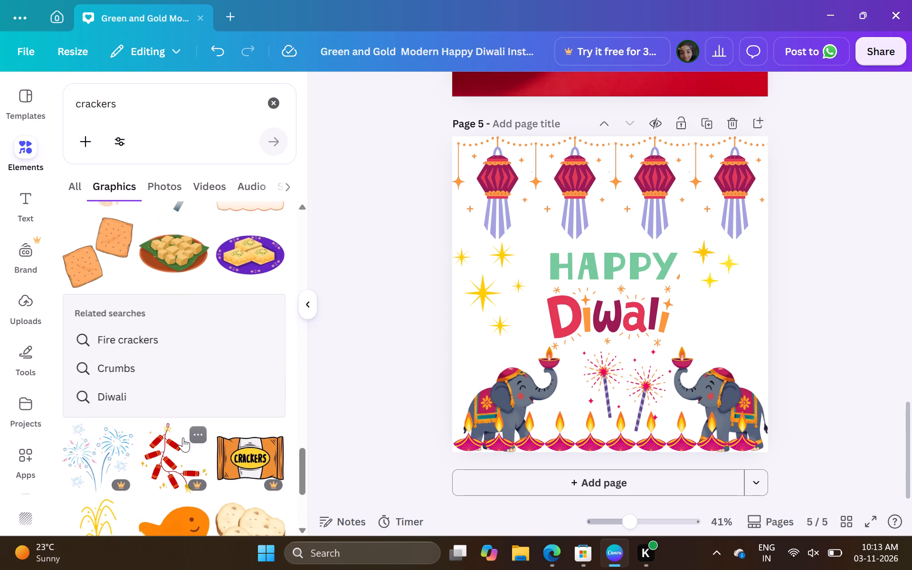
scroll(183, 437, "down", 1)
left_click(132, 254)
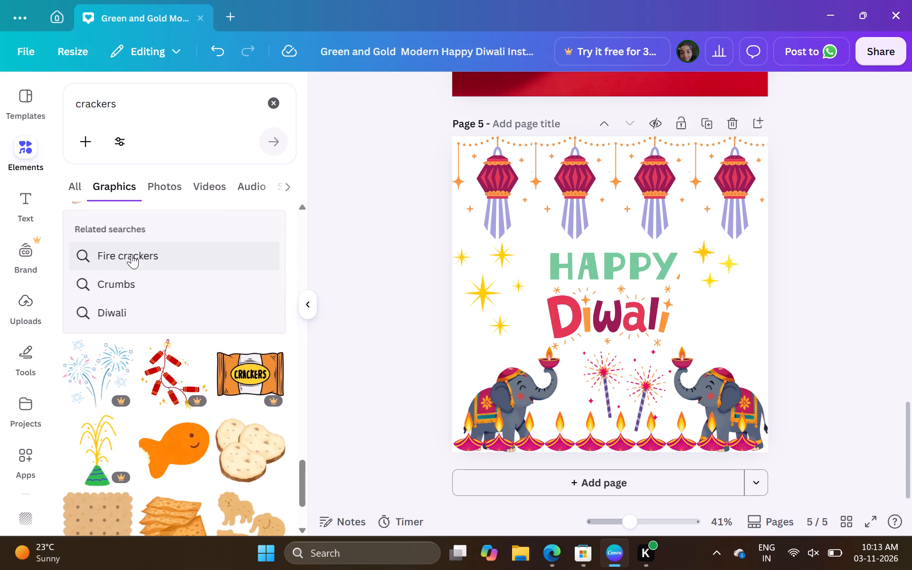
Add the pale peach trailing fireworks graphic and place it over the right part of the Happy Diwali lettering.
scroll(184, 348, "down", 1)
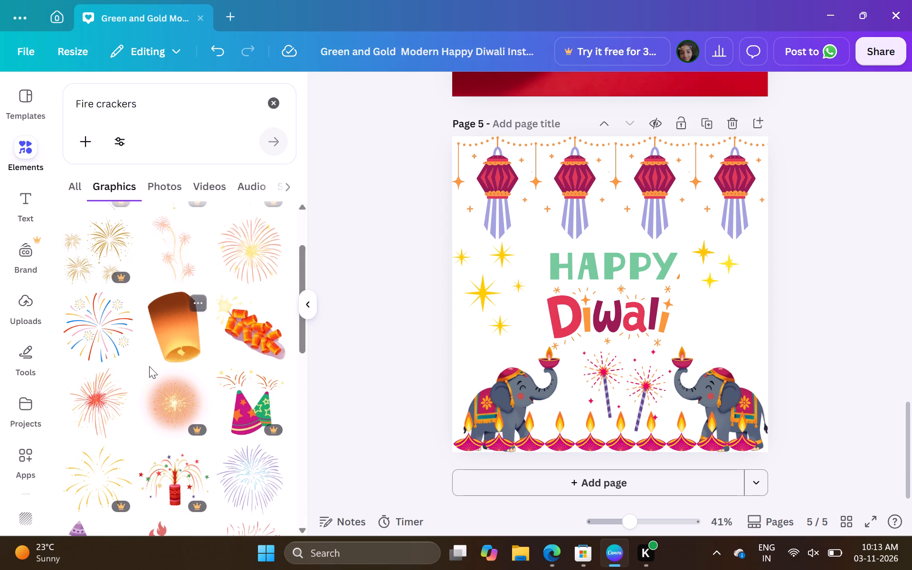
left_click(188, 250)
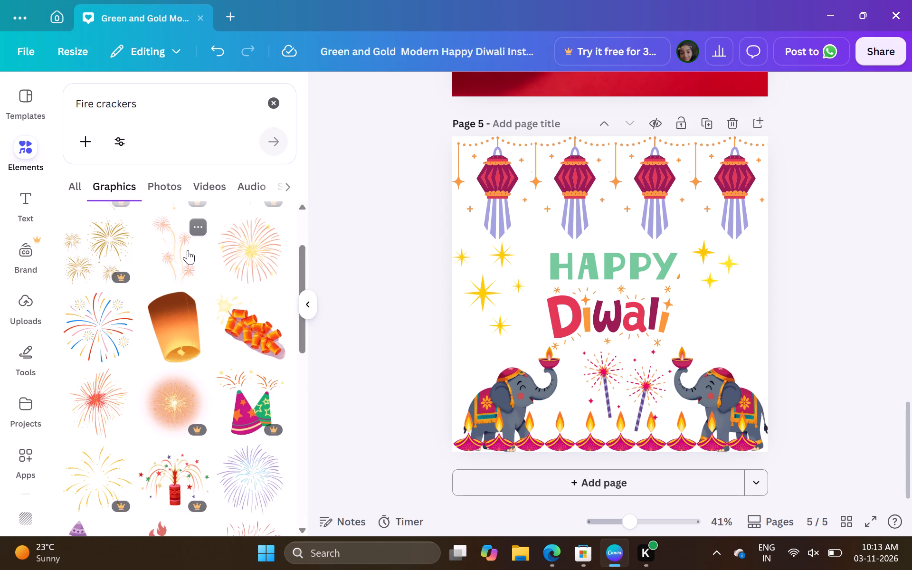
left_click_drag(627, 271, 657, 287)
Add the blue, red, pink and yellow firework burst, enlarge it beyond the lettering's width and centre it on the Happy Diwali words.
scroll(139, 462, "down", 1)
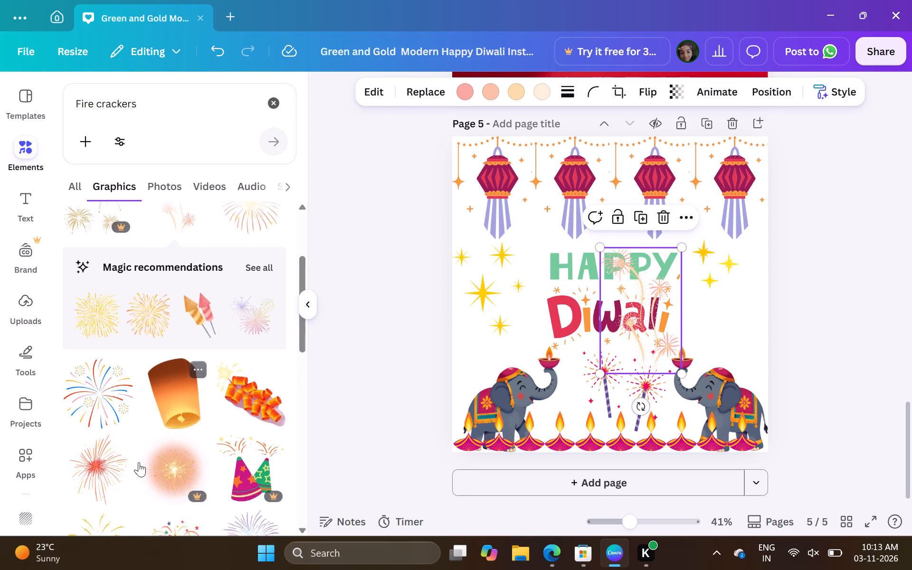
scroll(139, 462, "down", 1)
left_click(89, 322)
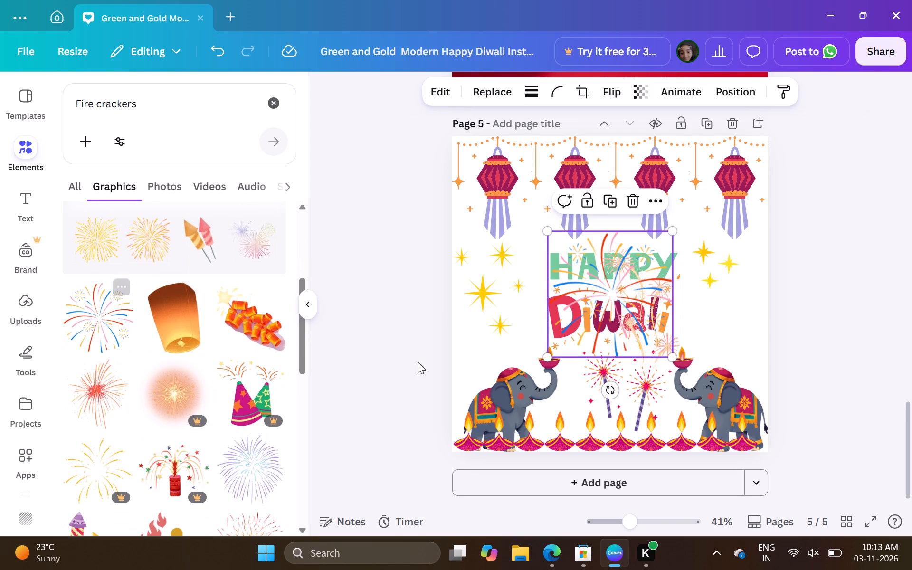
scroll(243, 436, "down", 1)
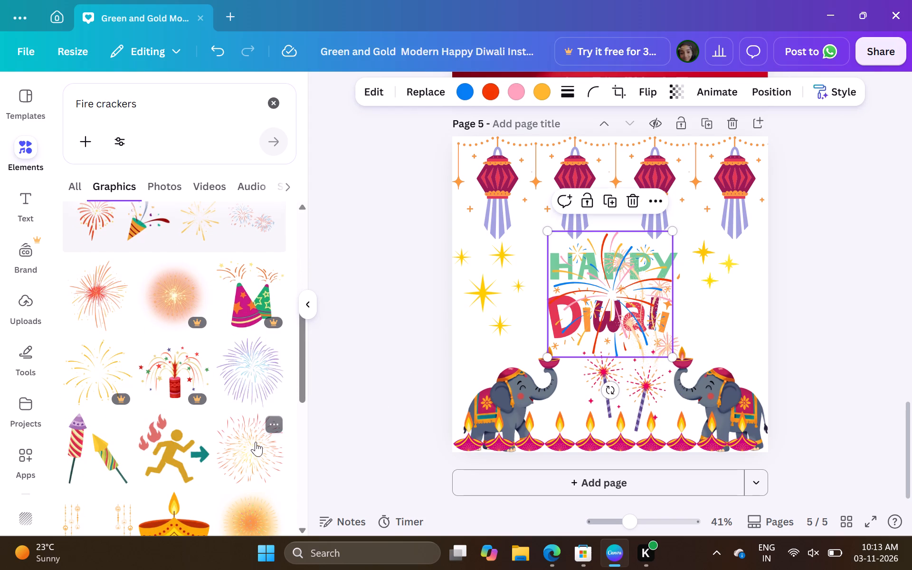
left_click_drag(627, 294, 564, 271)
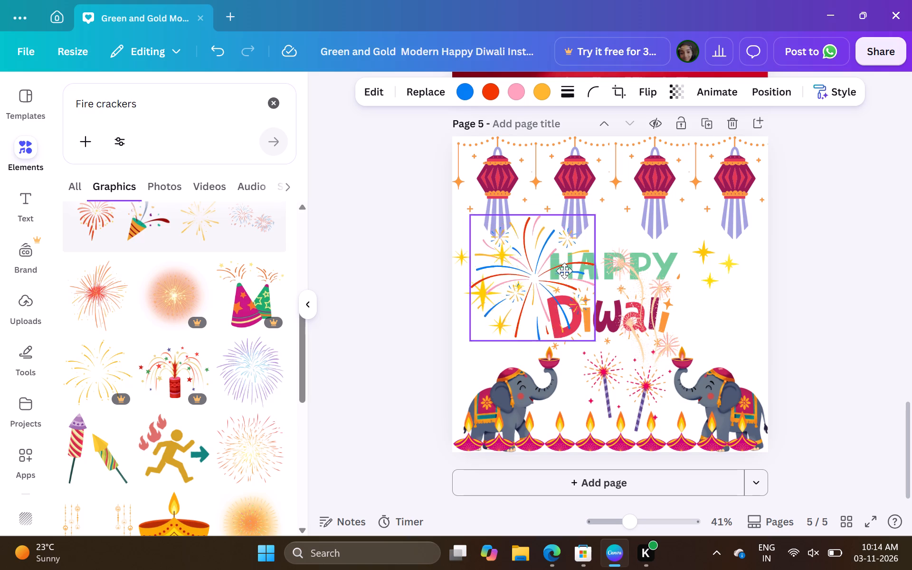
left_click_drag(564, 271, 570, 275)
left_click_drag(618, 338, 673, 349)
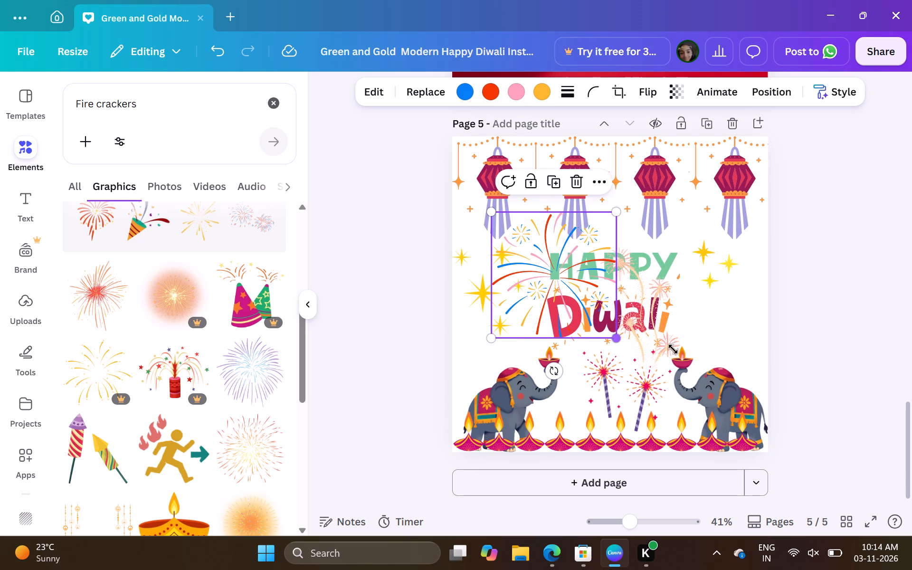
left_click_drag(673, 349, 712, 358)
left_click_drag(608, 331, 626, 305)
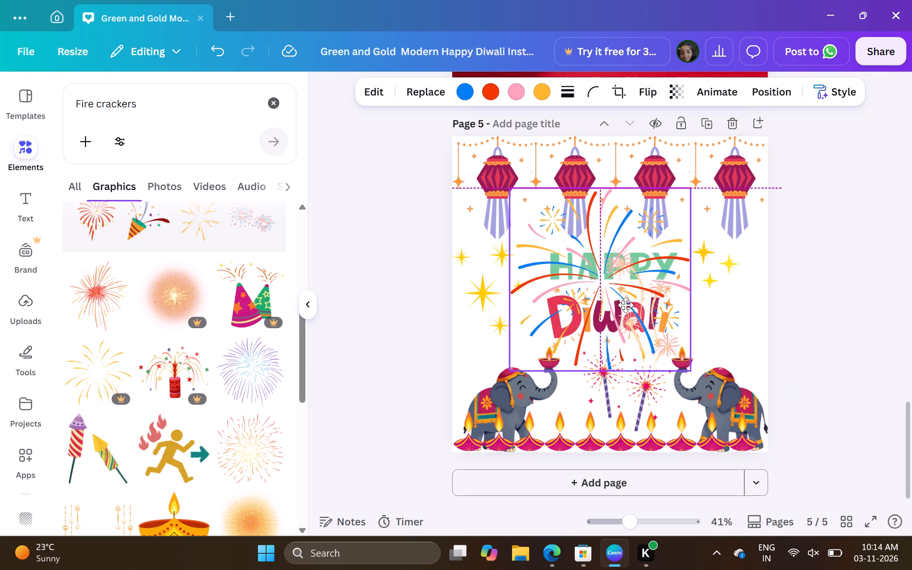
left_click_drag(626, 305, 623, 321)
Send the multicoloured firework burst to the back, behind the Happy Diwali lettering.
right_click(623, 321)
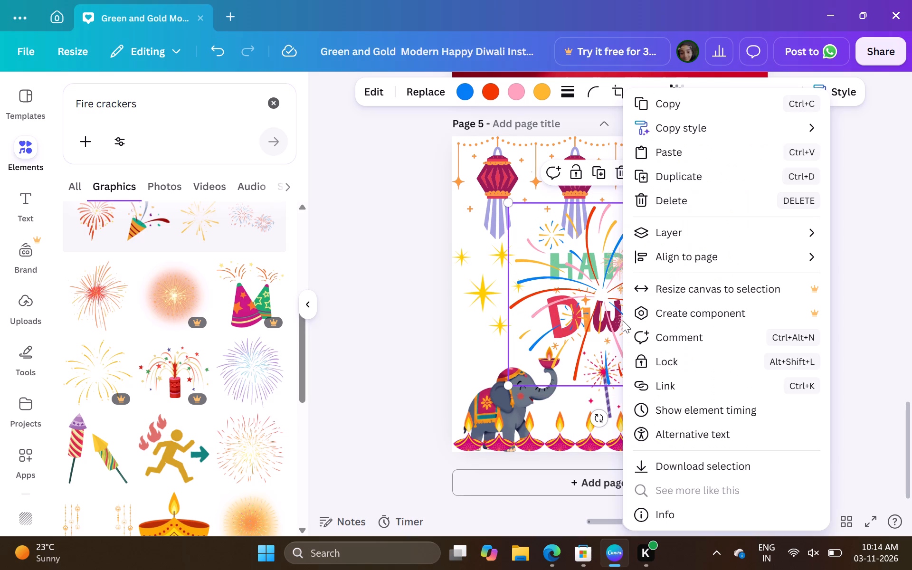
left_click(672, 240)
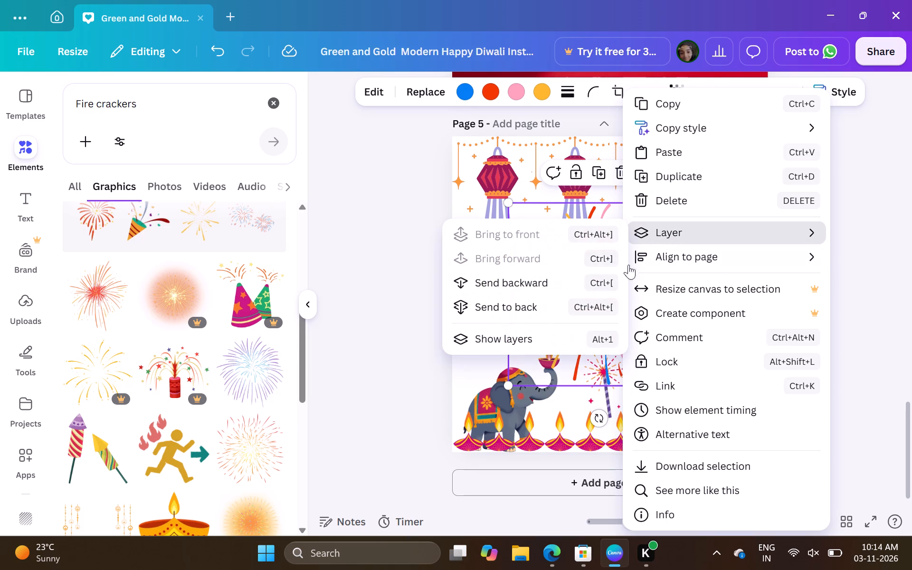
left_click(536, 317)
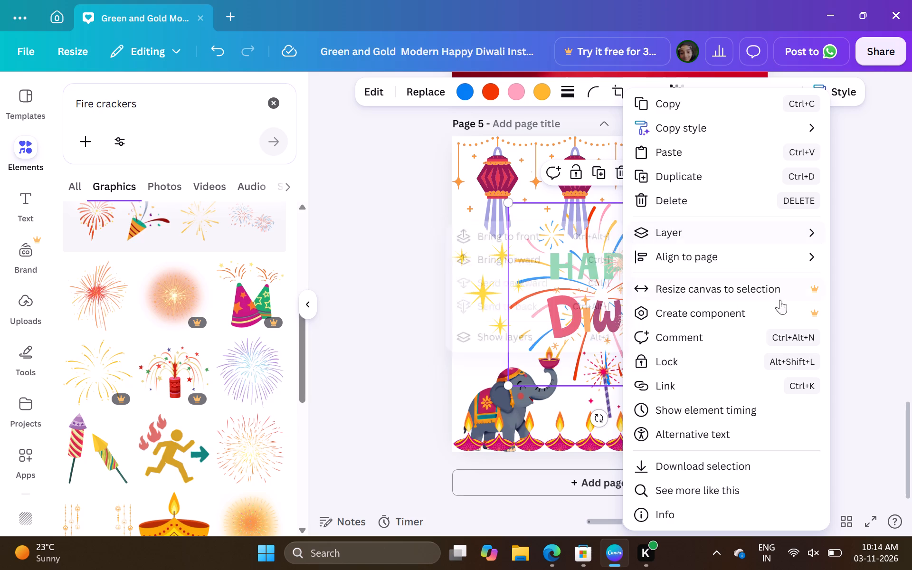
left_click(842, 278)
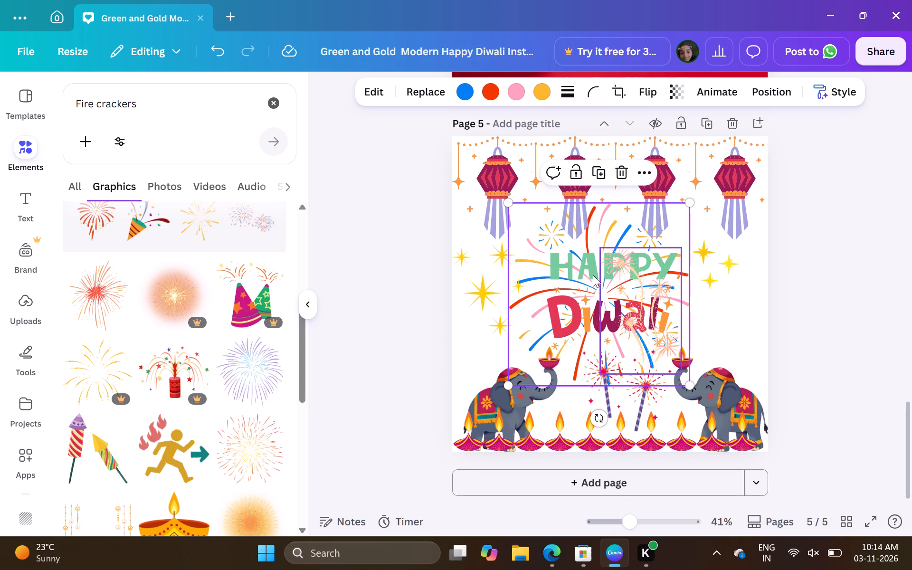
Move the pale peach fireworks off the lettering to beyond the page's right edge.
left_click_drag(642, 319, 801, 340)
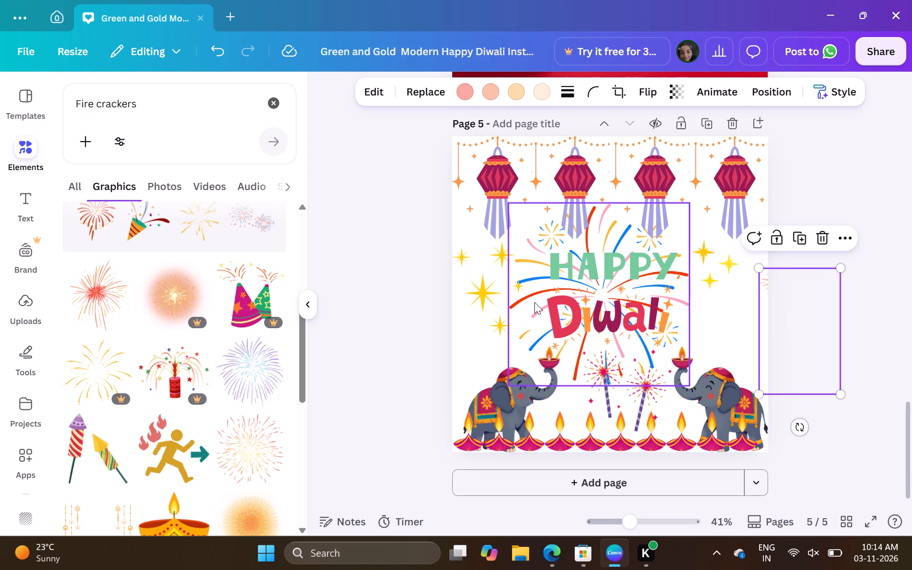
Nudge the multicoloured firework burst slightly to the right behind the Happy Diwali lettering.
left_click_drag(534, 302, 540, 302)
left_click(834, 352)
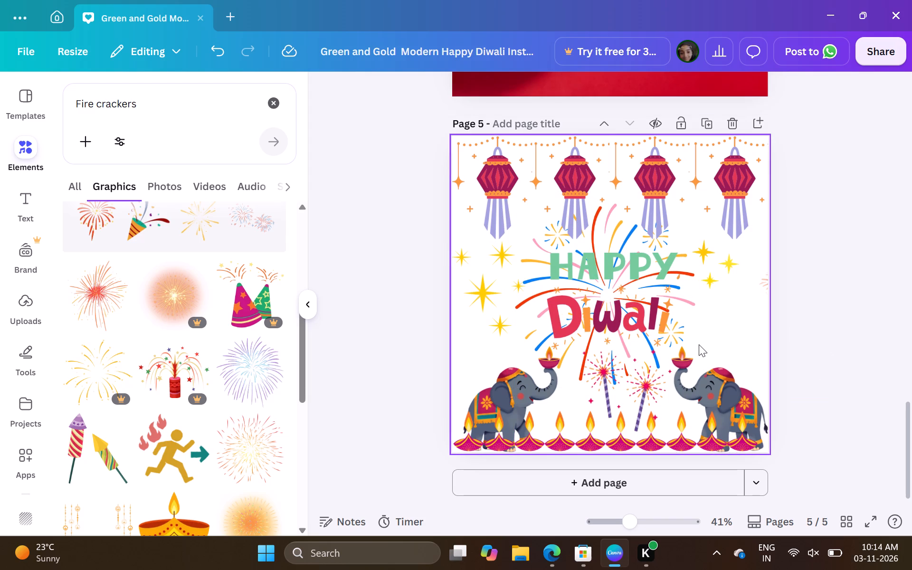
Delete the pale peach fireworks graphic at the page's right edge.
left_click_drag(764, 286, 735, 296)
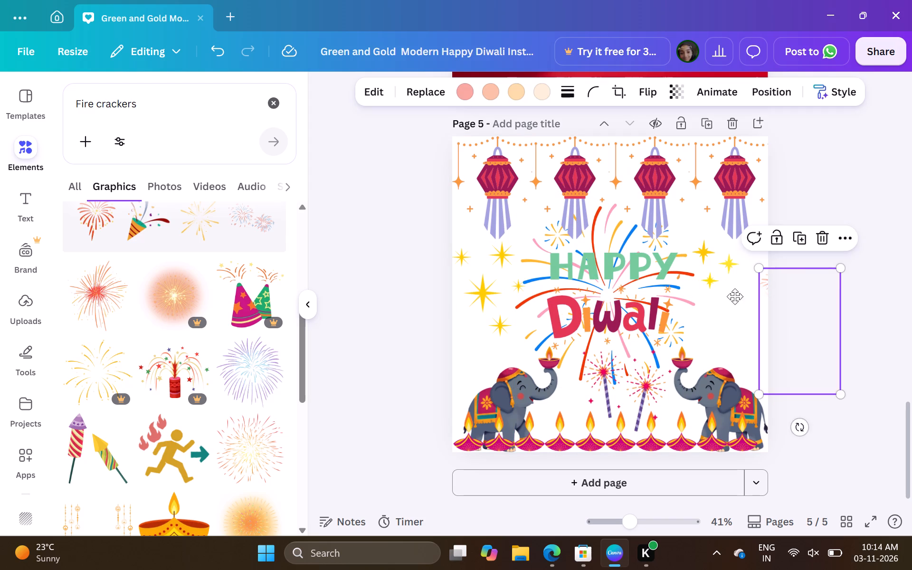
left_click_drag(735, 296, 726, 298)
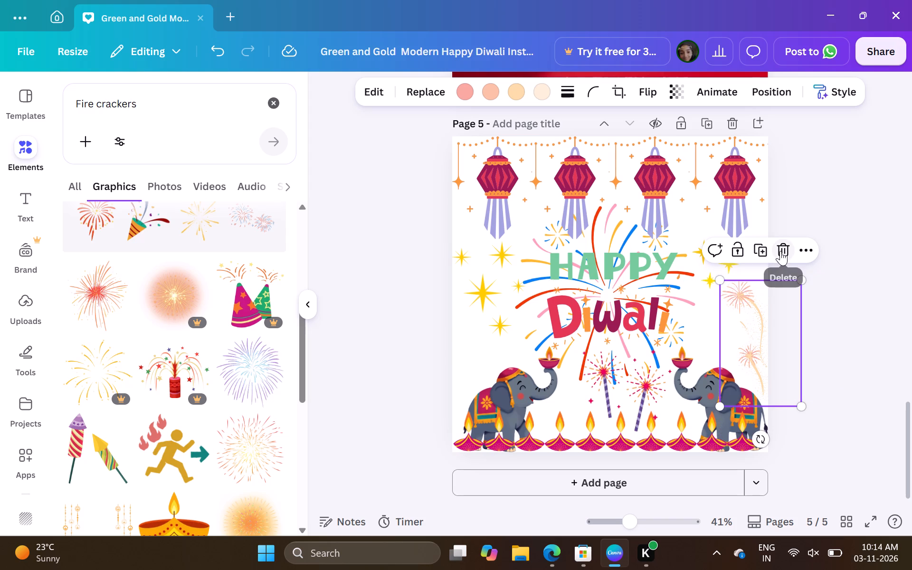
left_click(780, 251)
Look through the fire crackers graphics results for another decoration to add to page 5.
scroll(215, 290, "down", 1)
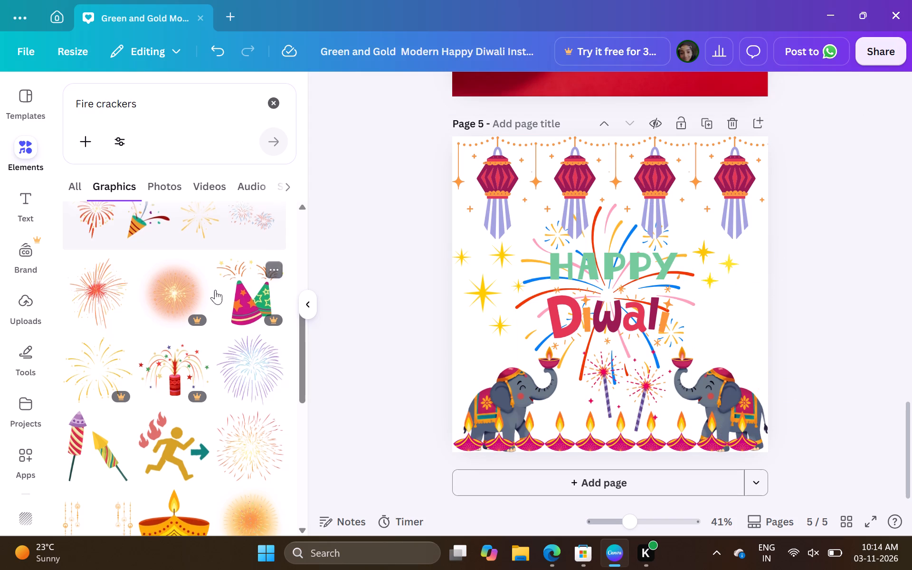
scroll(215, 290, "down", 3)
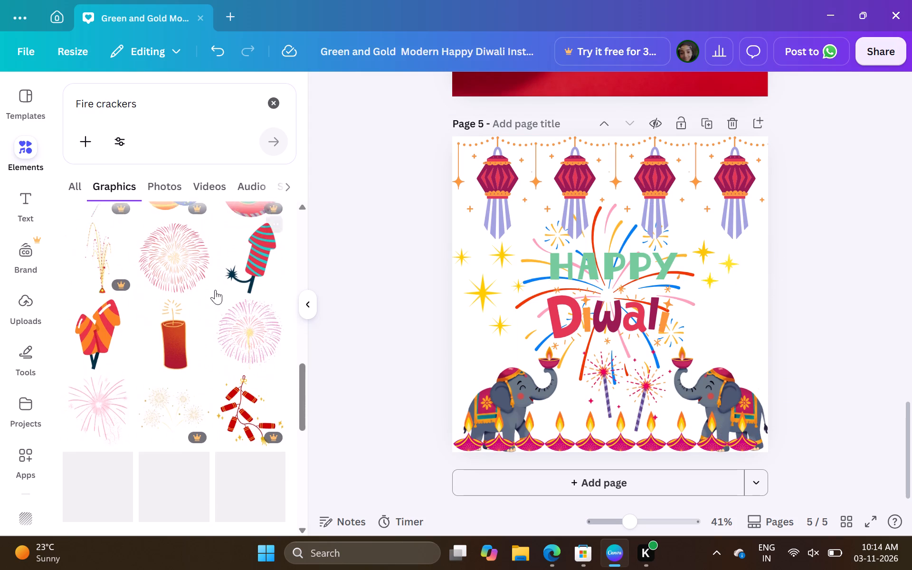
scroll(215, 290, "down", 2)
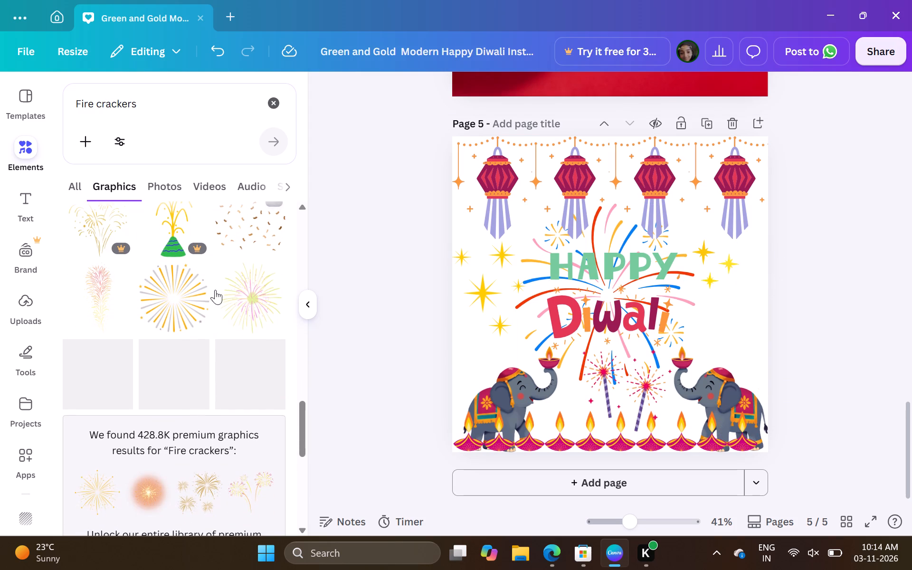
scroll(153, 310, "down", 4)
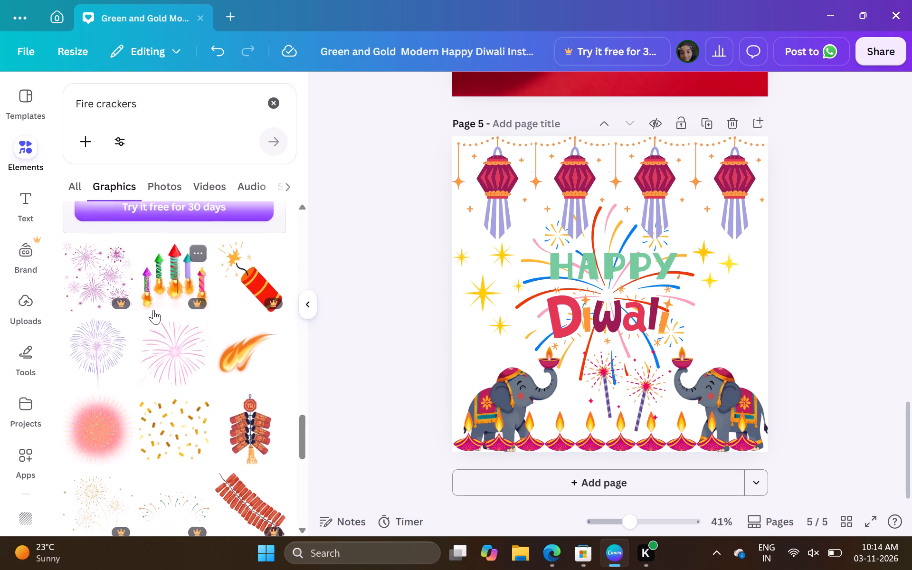
scroll(153, 310, "down", 2)
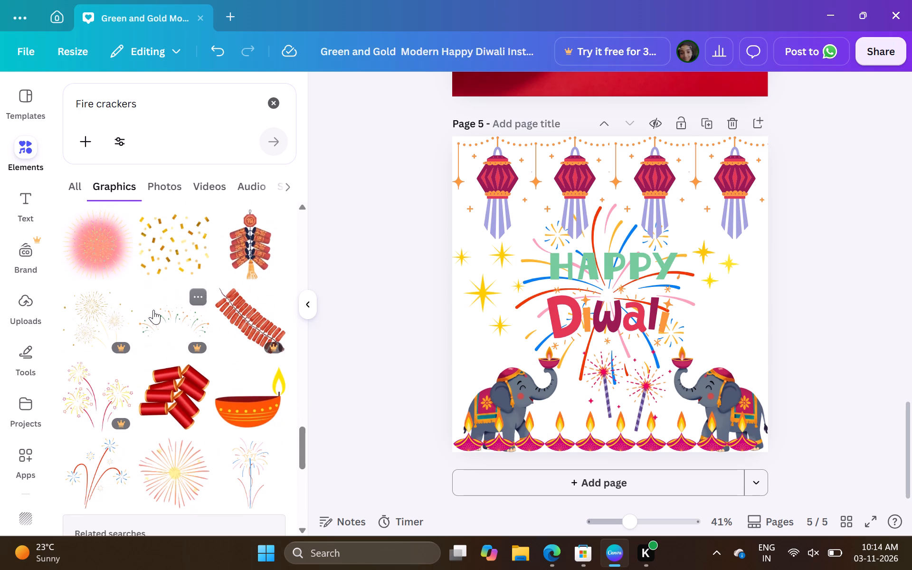
scroll(153, 310, "down", 3)
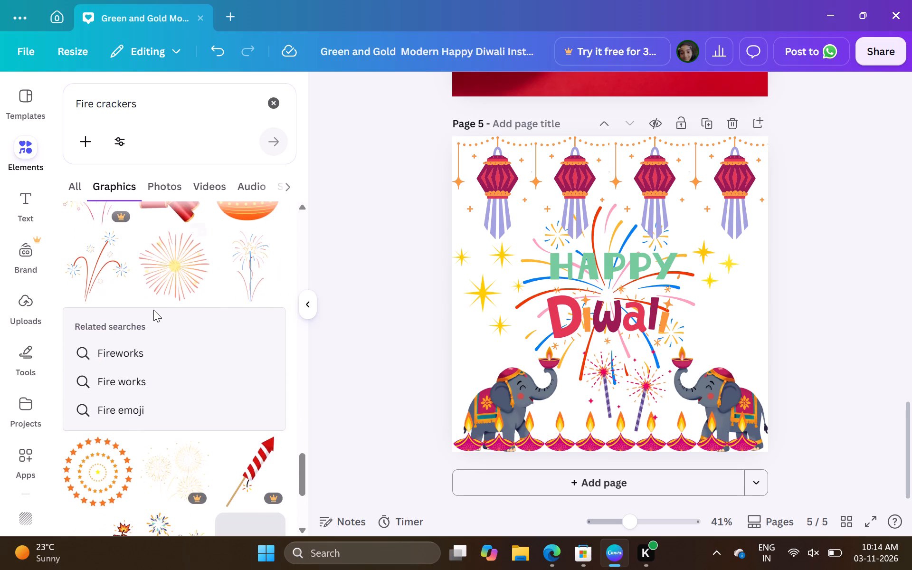
scroll(153, 310, "down", 2)
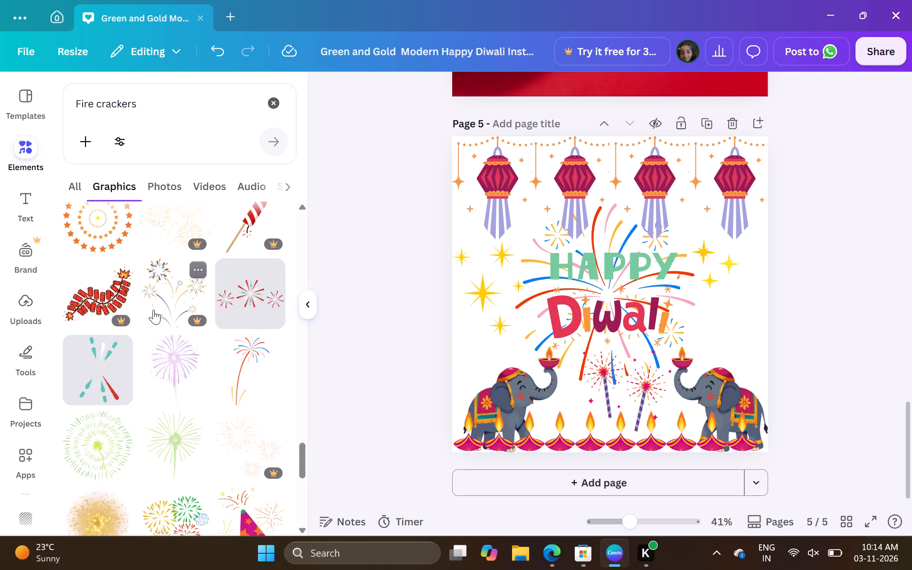
scroll(153, 310, "down", 3)
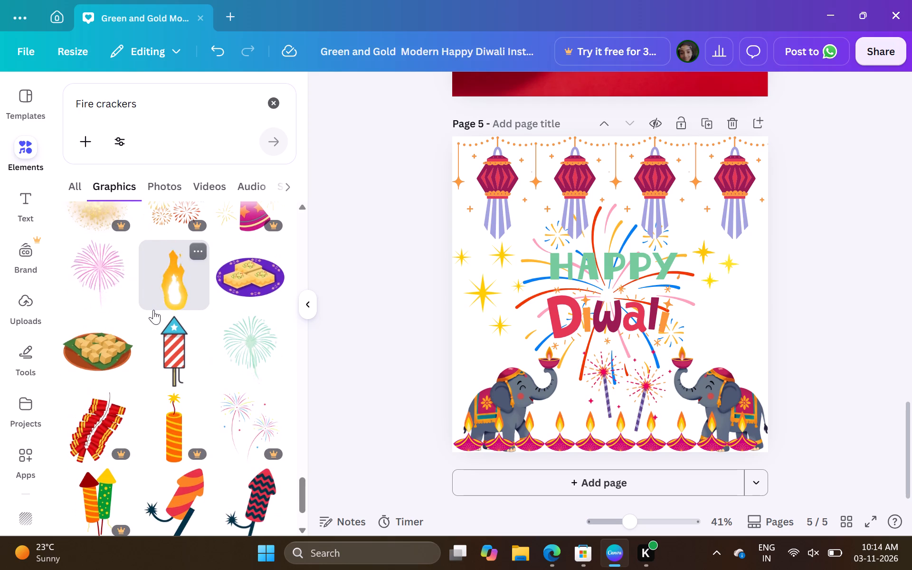
scroll(153, 310, "down", 1)
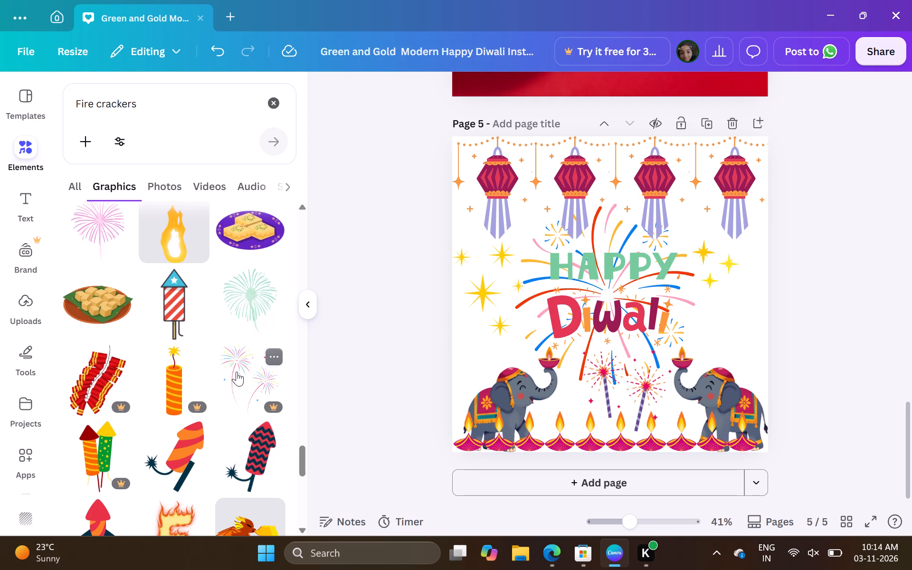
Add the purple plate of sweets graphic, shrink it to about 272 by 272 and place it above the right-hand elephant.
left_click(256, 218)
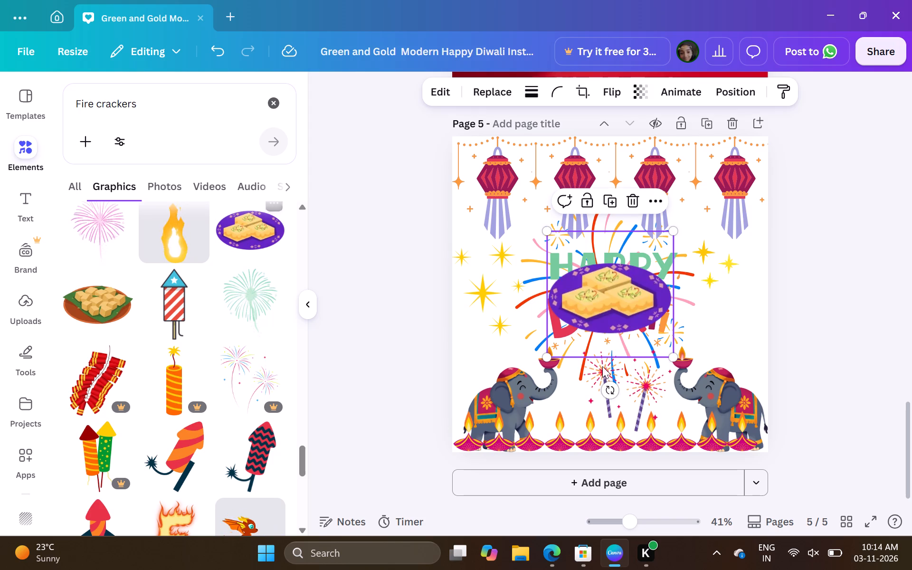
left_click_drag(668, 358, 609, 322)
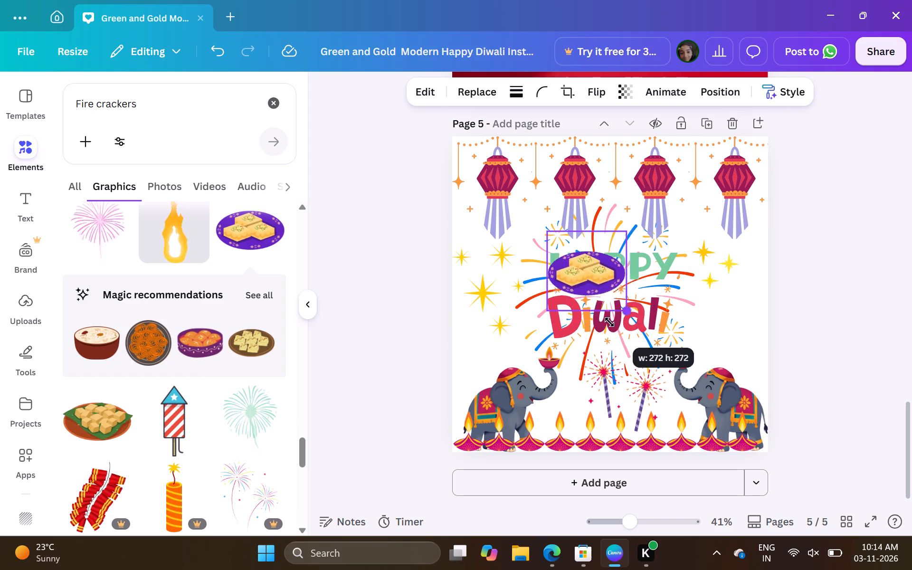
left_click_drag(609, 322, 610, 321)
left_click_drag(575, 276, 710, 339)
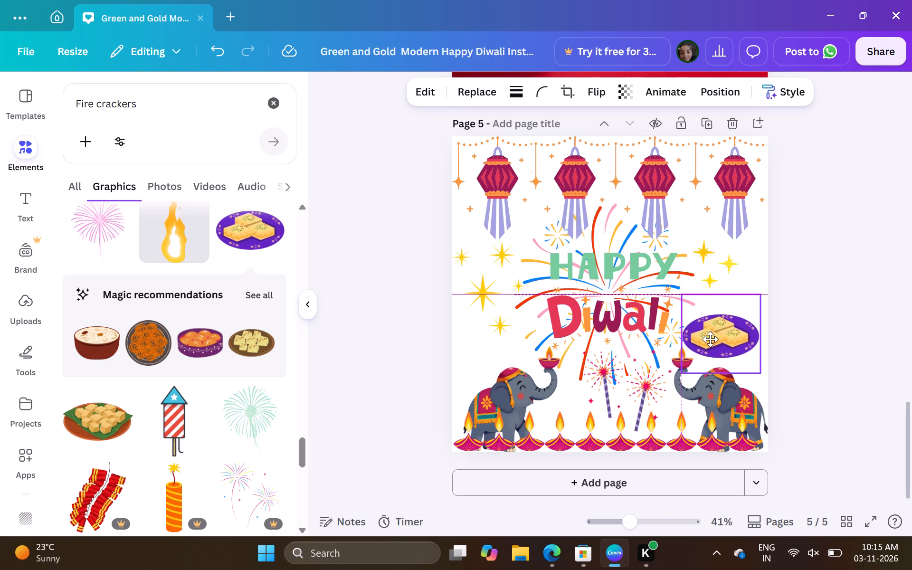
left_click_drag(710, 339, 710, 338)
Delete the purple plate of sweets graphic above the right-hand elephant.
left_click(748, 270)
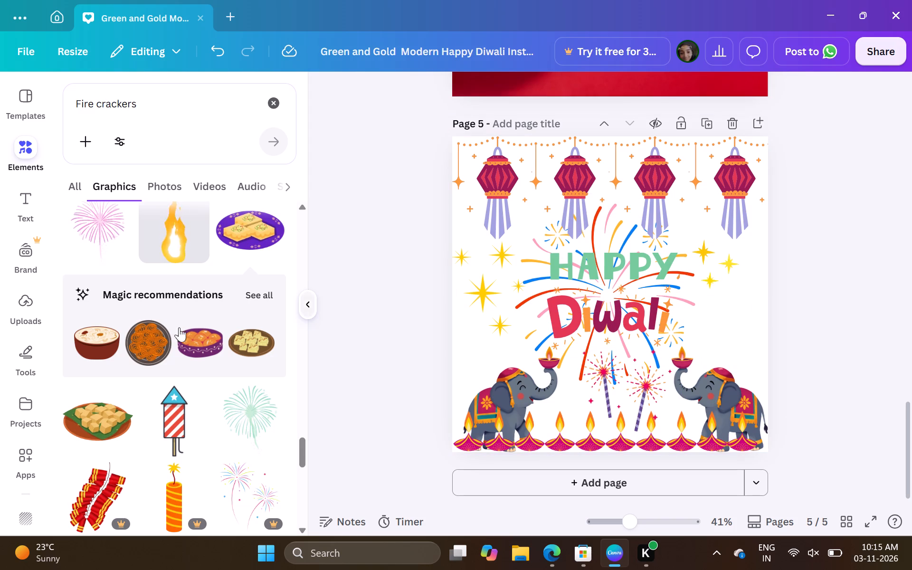
Look further through the fire crackers graphics for another decoration.
scroll(124, 349, "down", 2)
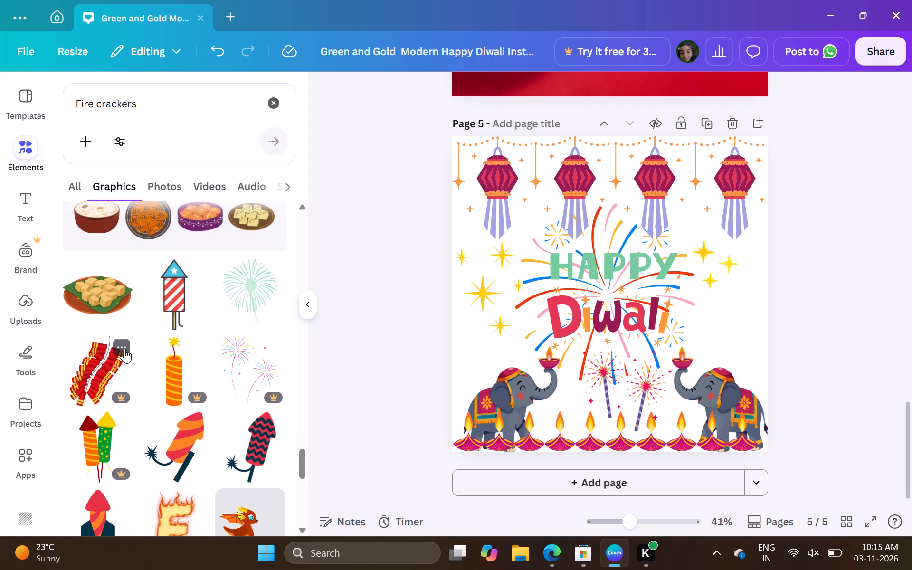
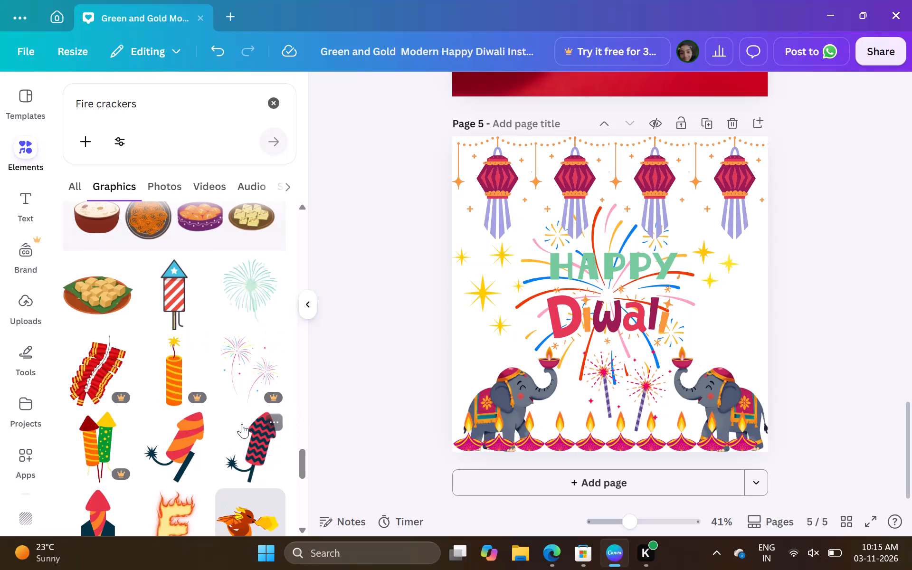
Look through the fire crackers graphics results for another decoration to add to page 5.
scroll(190, 406, "down", 2)
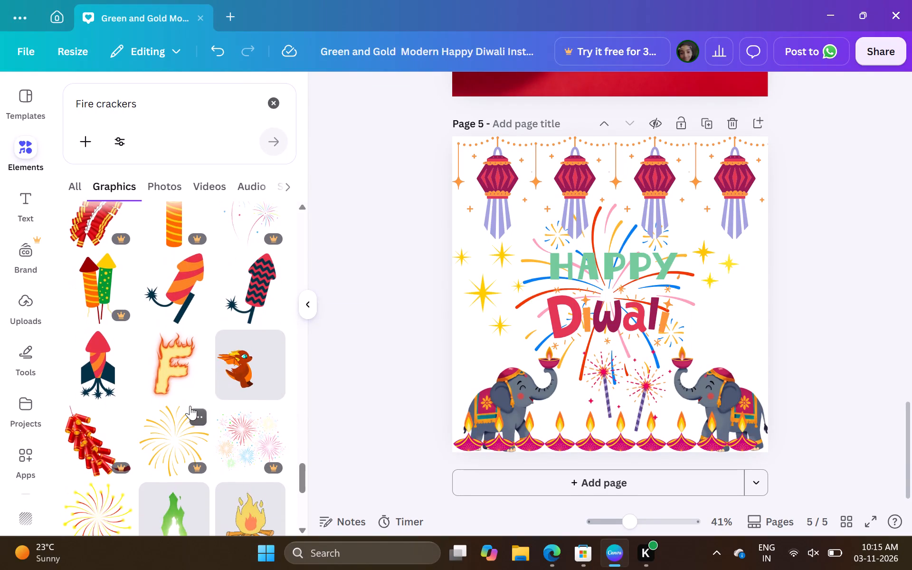
scroll(190, 406, "down", 1)
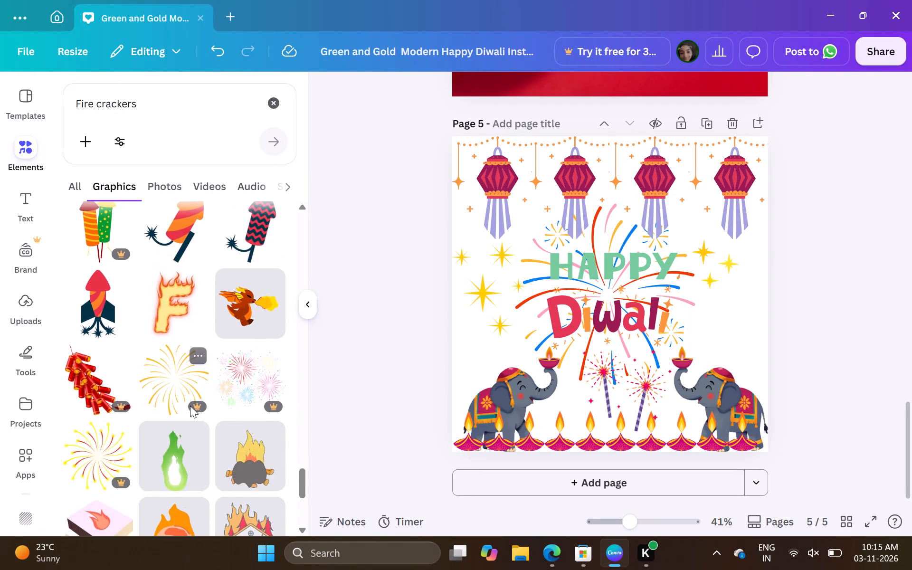
scroll(190, 406, "down", 2)
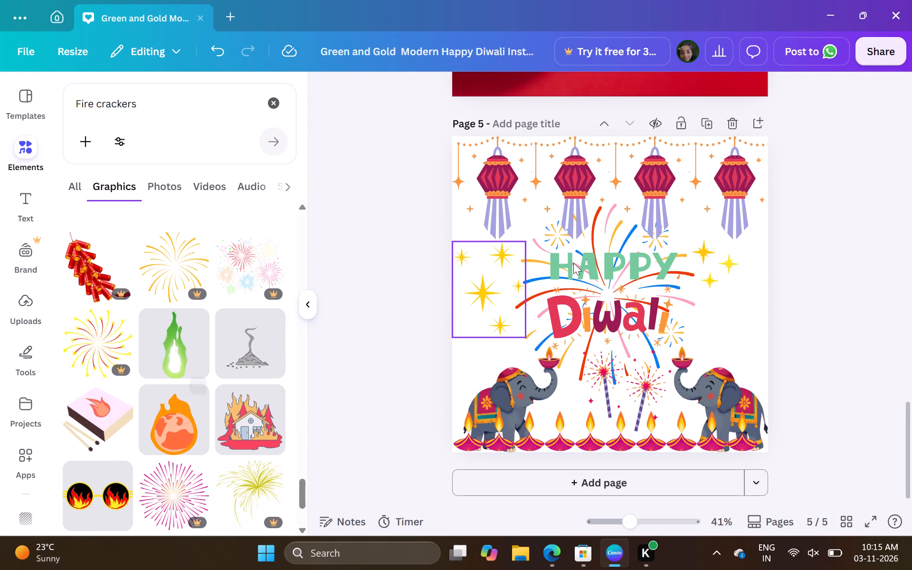
left_click(484, 288)
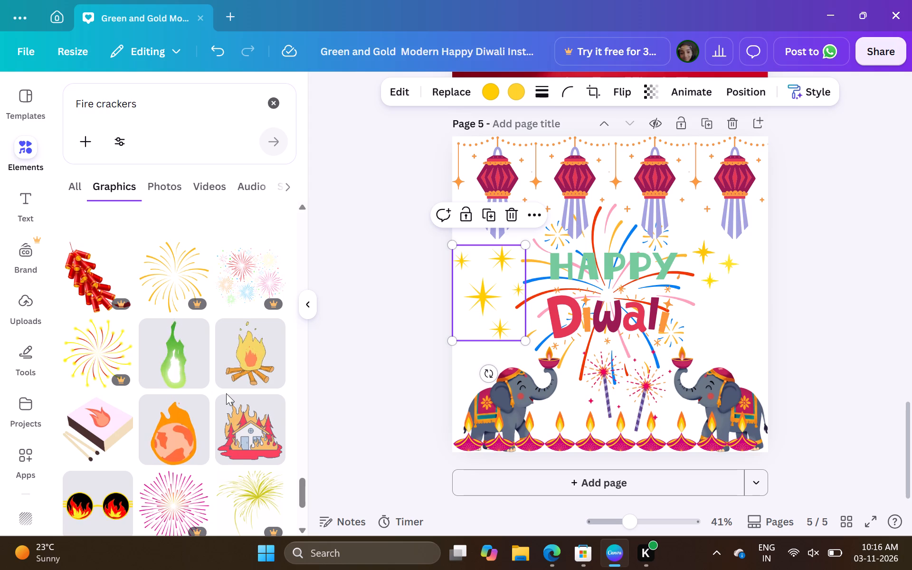
scroll(182, 389, "down", 1)
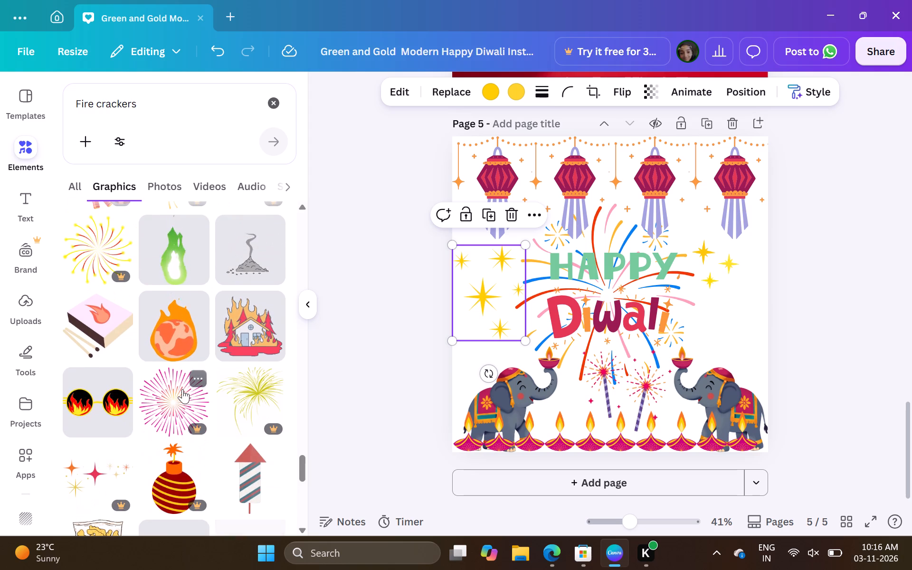
scroll(182, 389, "down", 2)
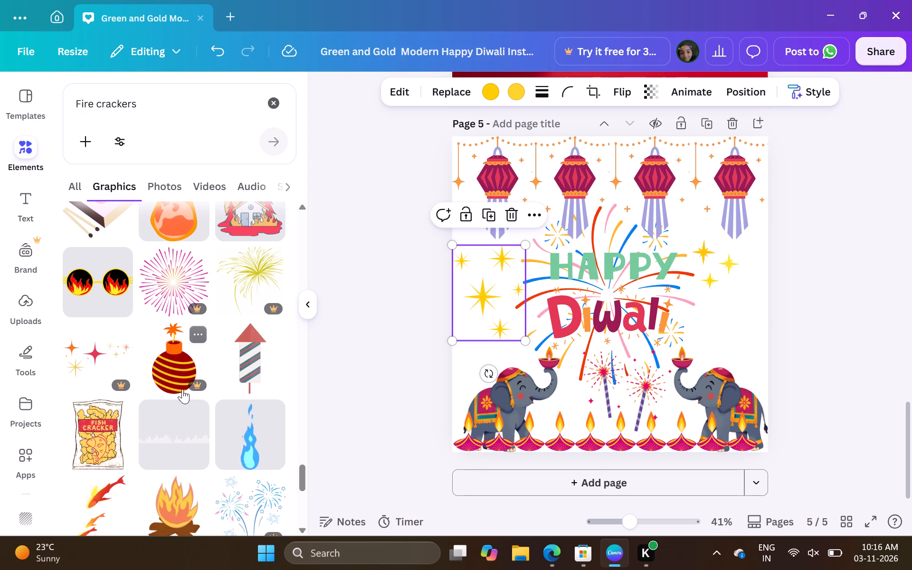
scroll(157, 415, "down", 1)
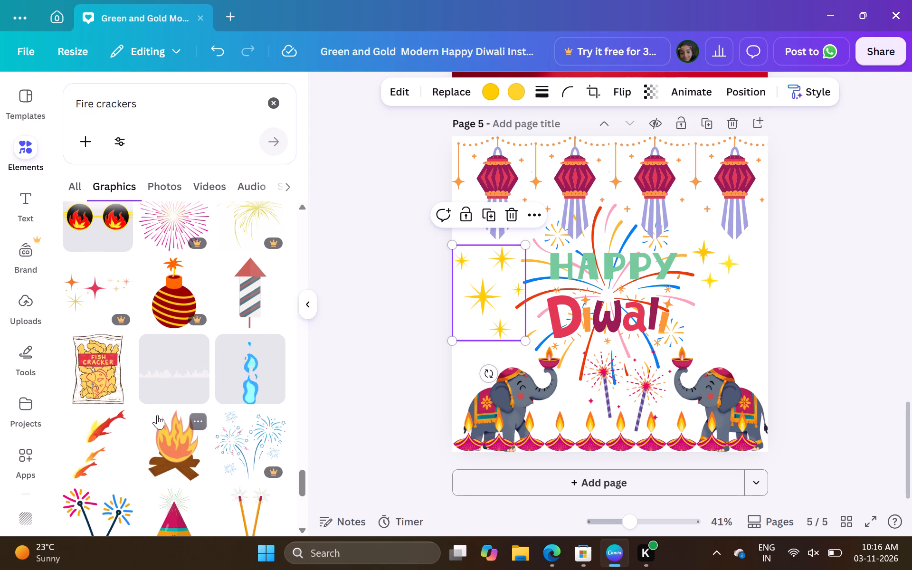
scroll(223, 369, "down", 1)
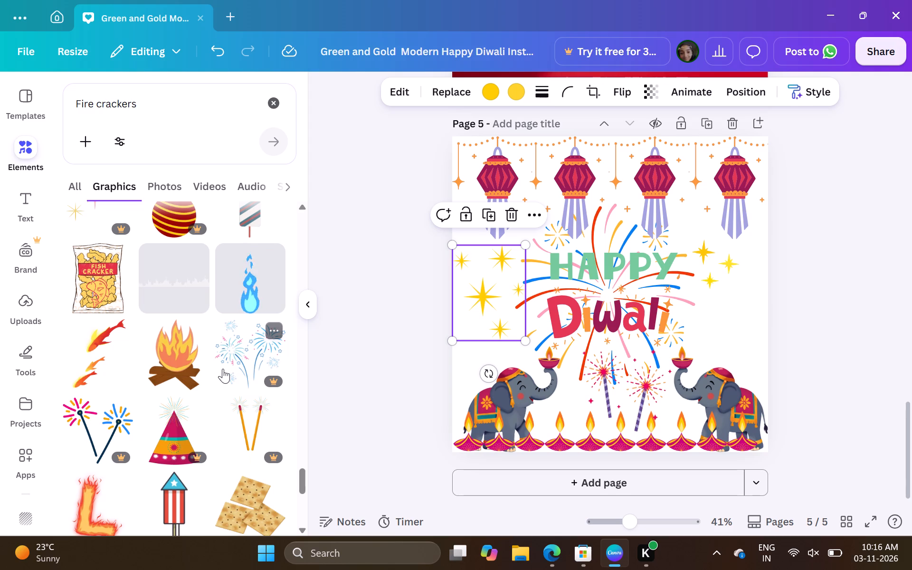
scroll(223, 369, "down", 1)
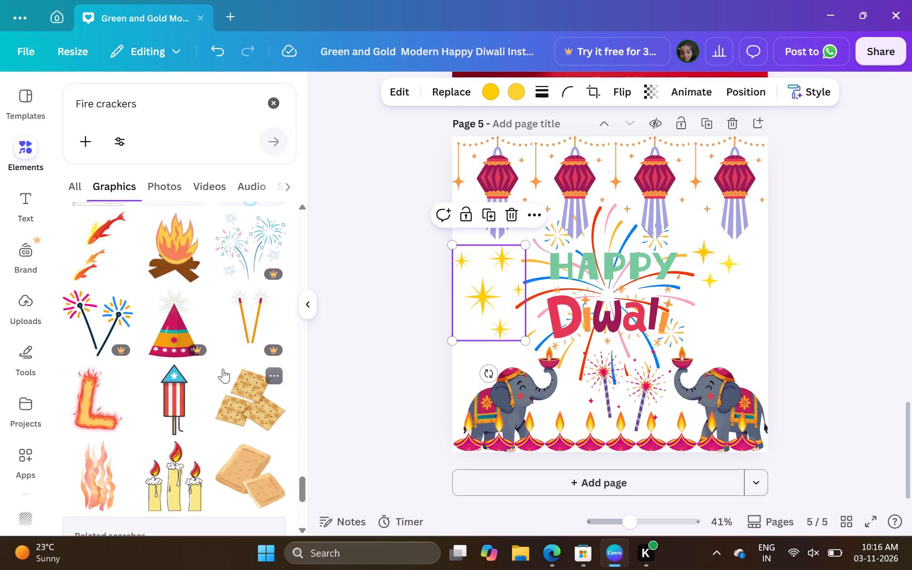
scroll(223, 369, "down", 5)
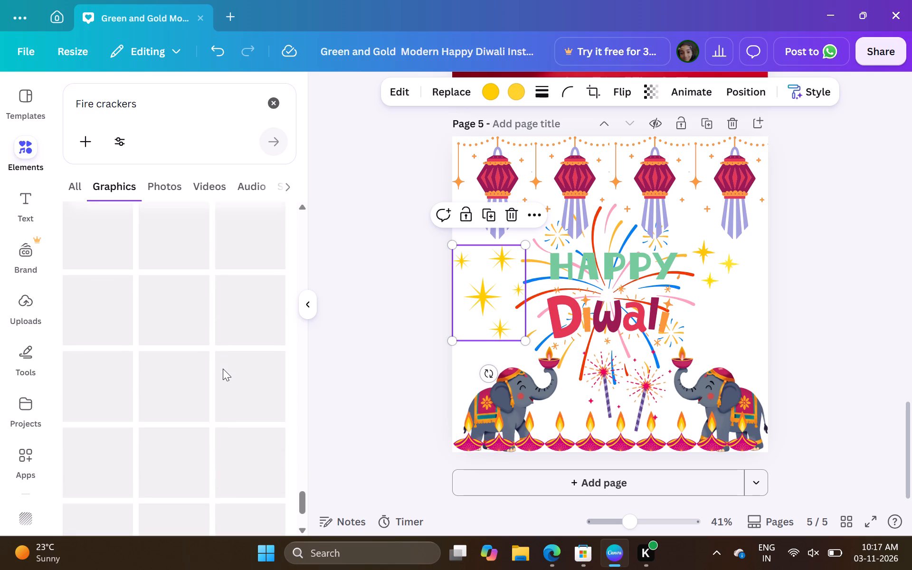
scroll(223, 369, "up", 1)
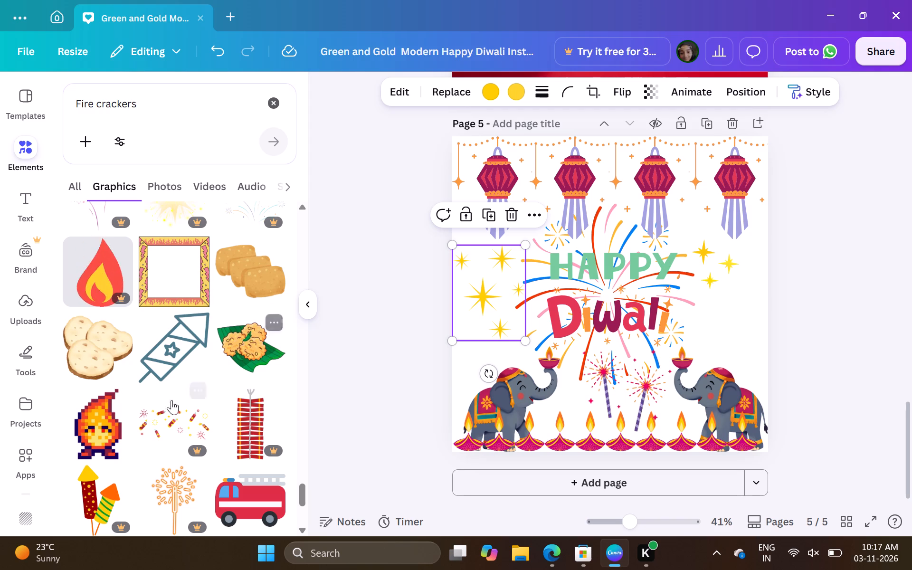
scroll(193, 415, "down", 3)
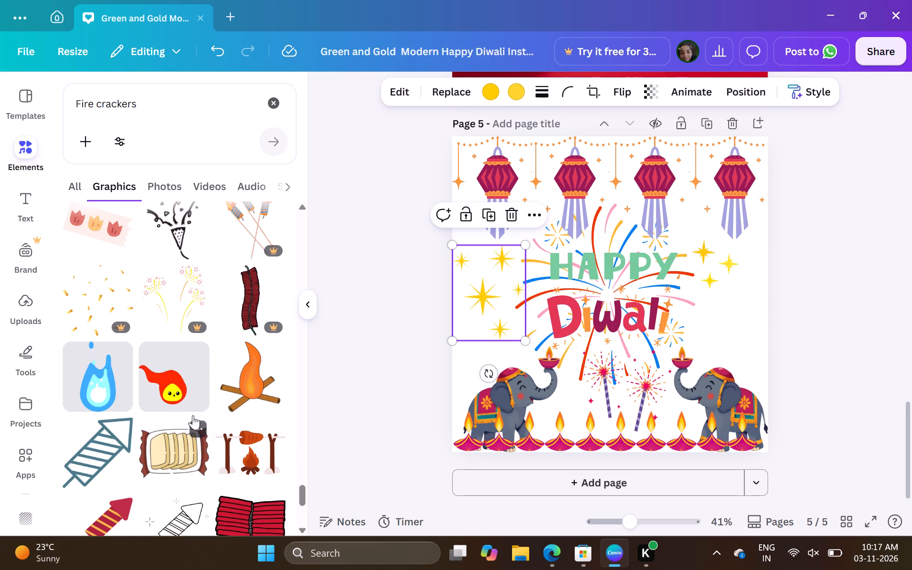
scroll(184, 363, "down", 4)
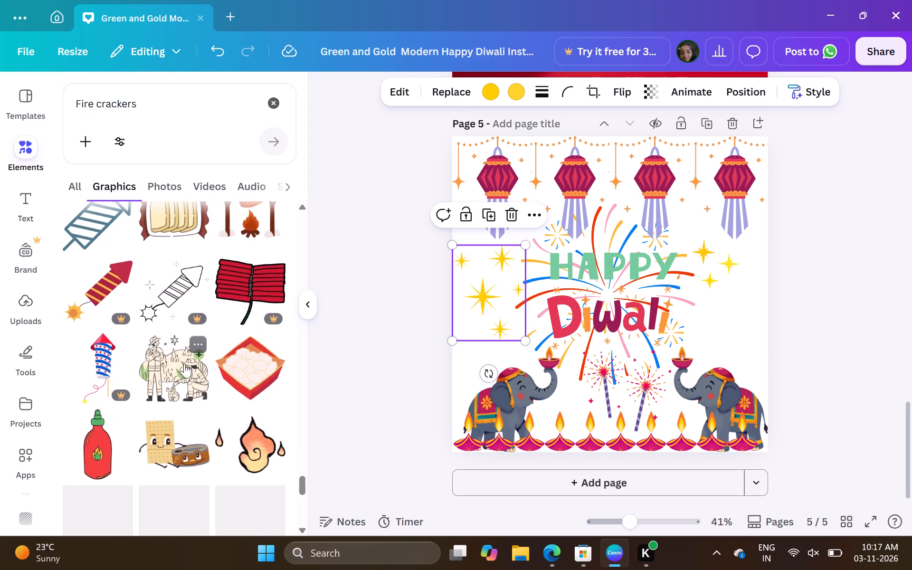
scroll(184, 363, "down", 1)
scroll(184, 363, "up", 10)
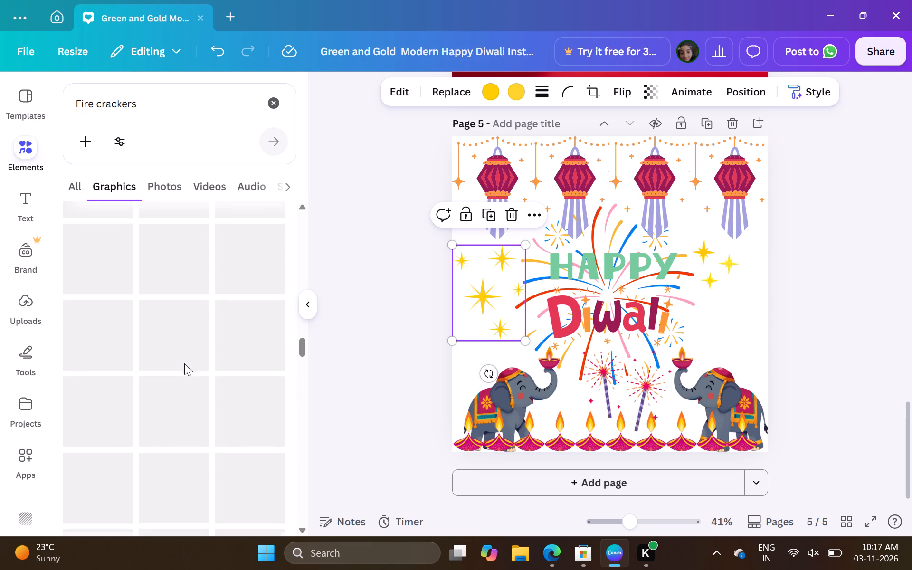
scroll(184, 363, "up", 5)
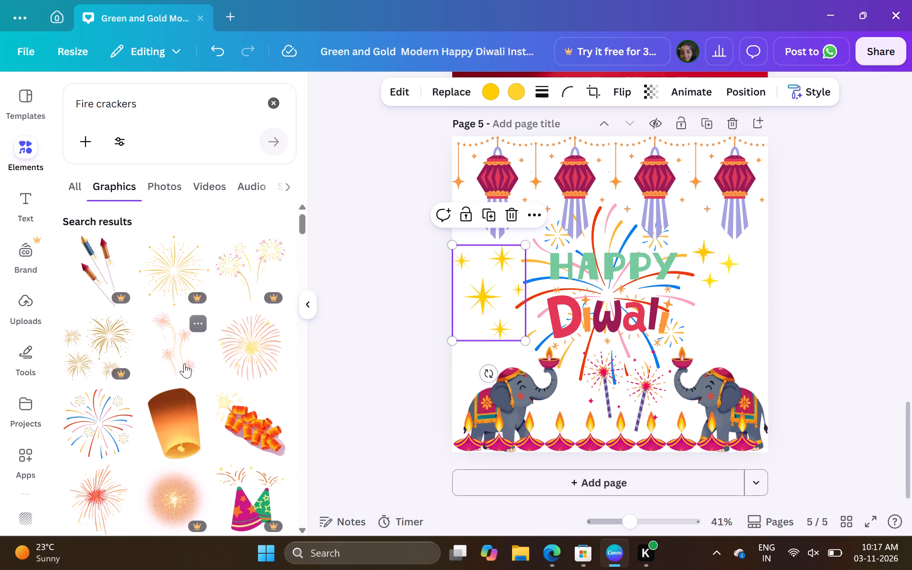
scroll(172, 403, "down", 1)
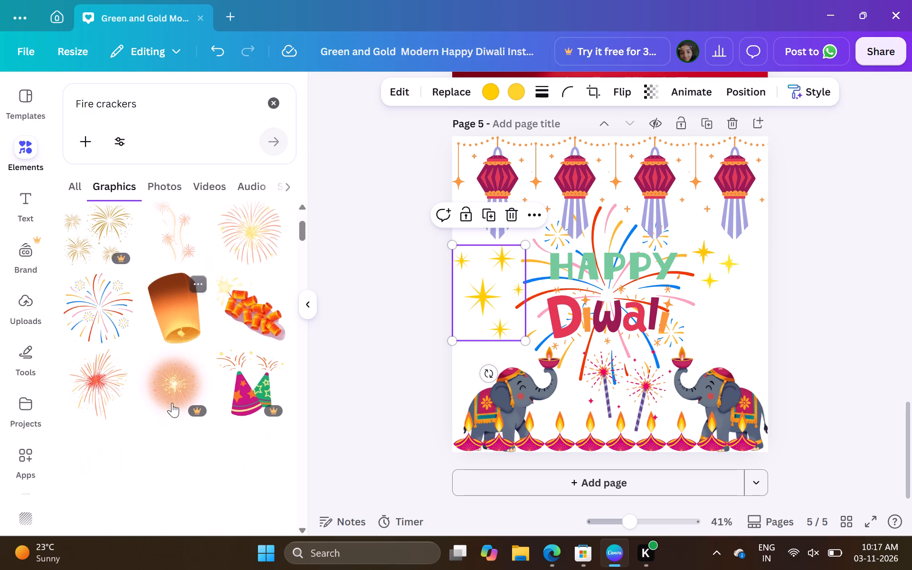
scroll(173, 353, "up", 1)
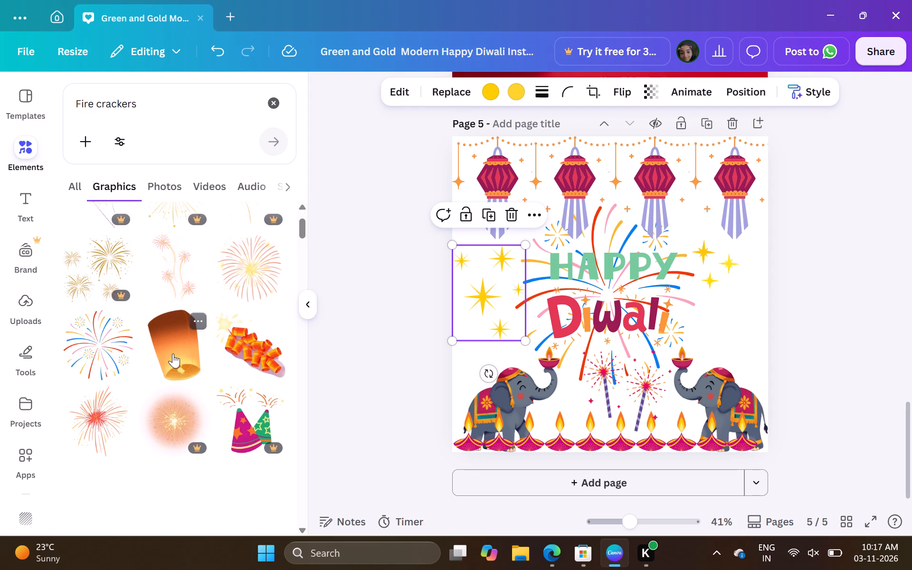
scroll(173, 353, "up", 5)
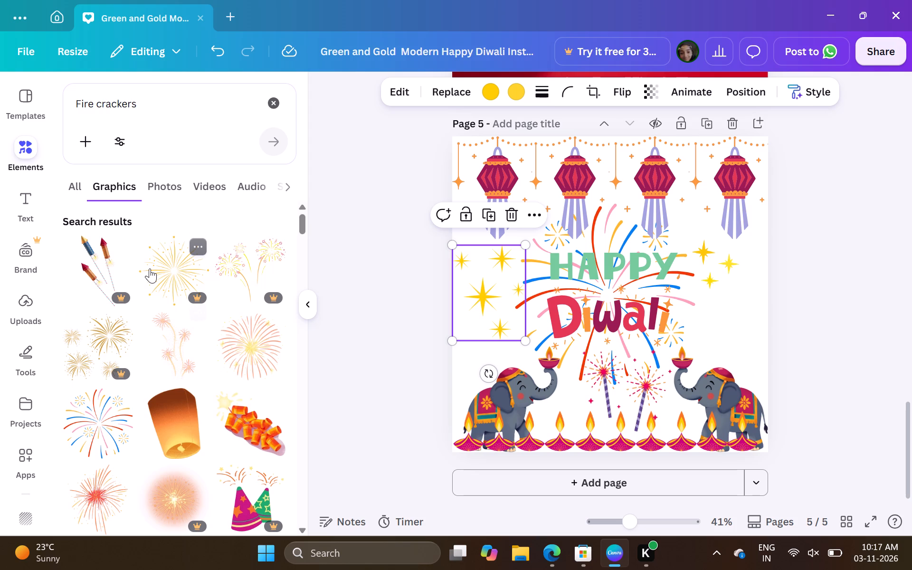
scroll(150, 268, "right", 1)
scroll(187, 370, "down", 2)
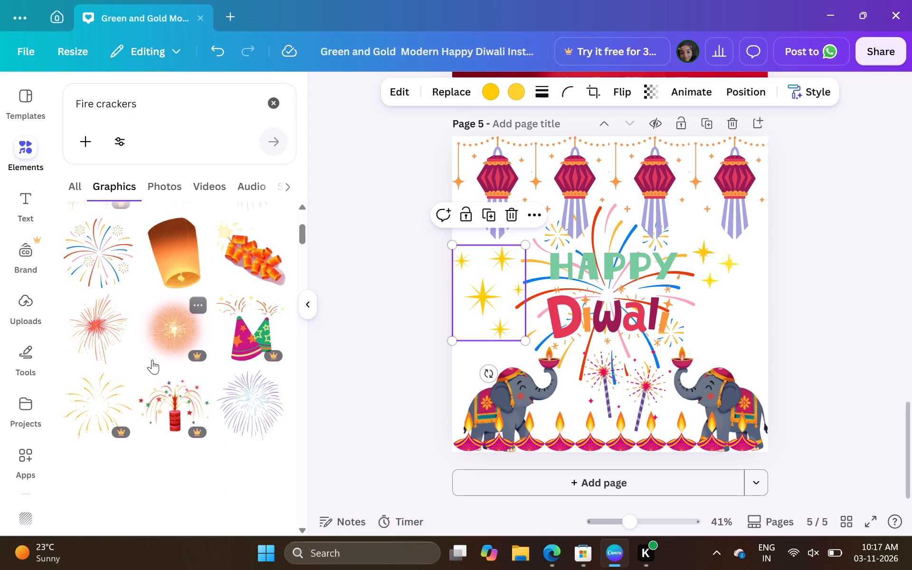
scroll(152, 360, "up", 5)
scroll(198, 289, "down", 4)
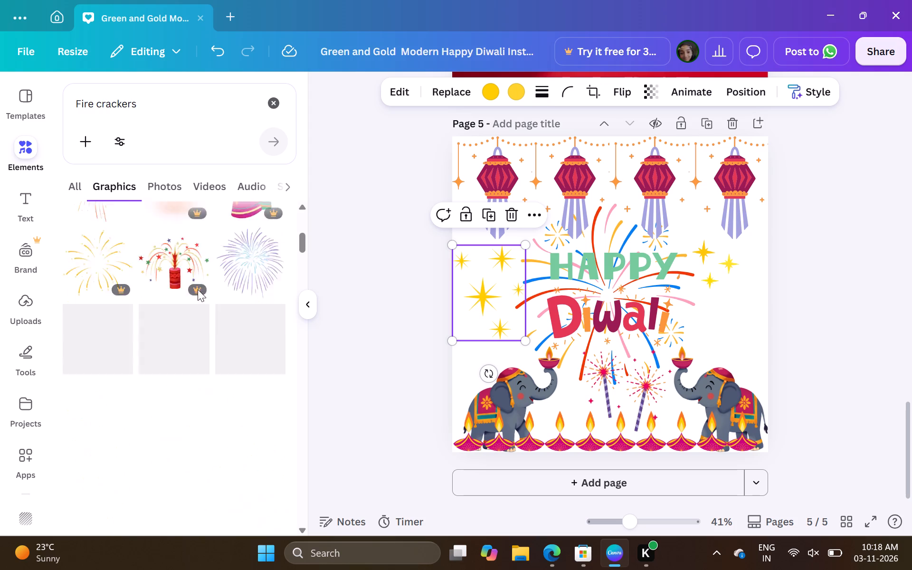
scroll(198, 289, "up", 1)
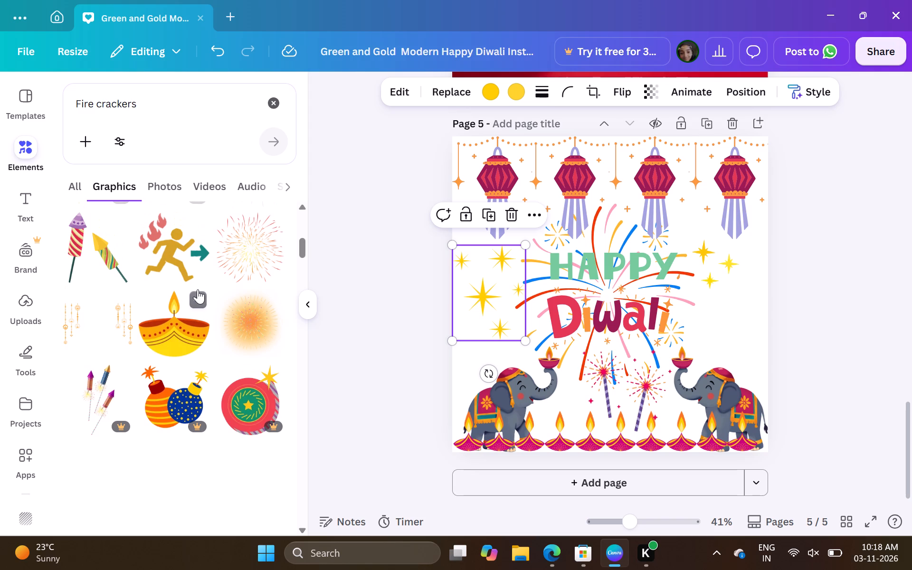
scroll(198, 289, "up", 1)
scroll(198, 289, "down", 1)
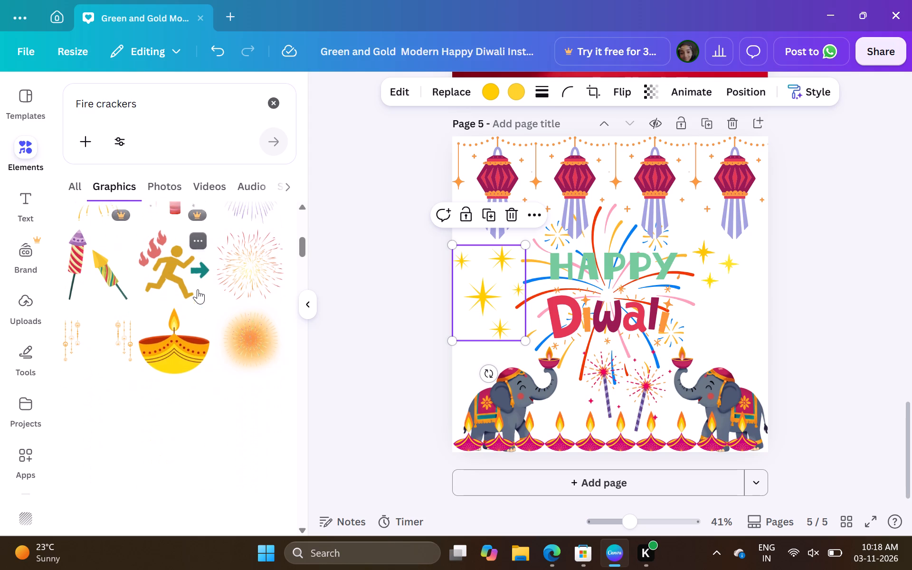
scroll(198, 289, "down", 1)
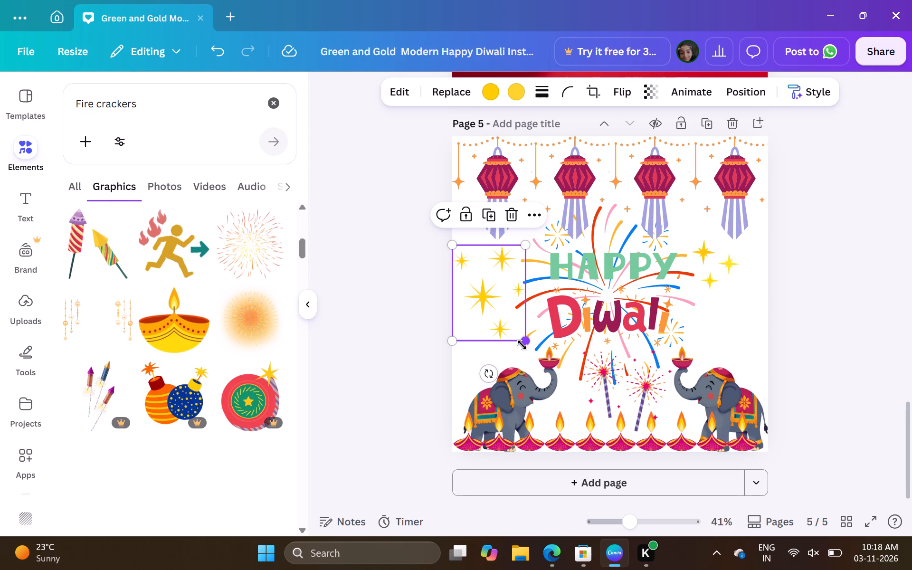
Shrink the golden star cluster beside the Happy Diwali lettering, above the left-hand elephant.
left_click_drag(530, 339, 516, 330)
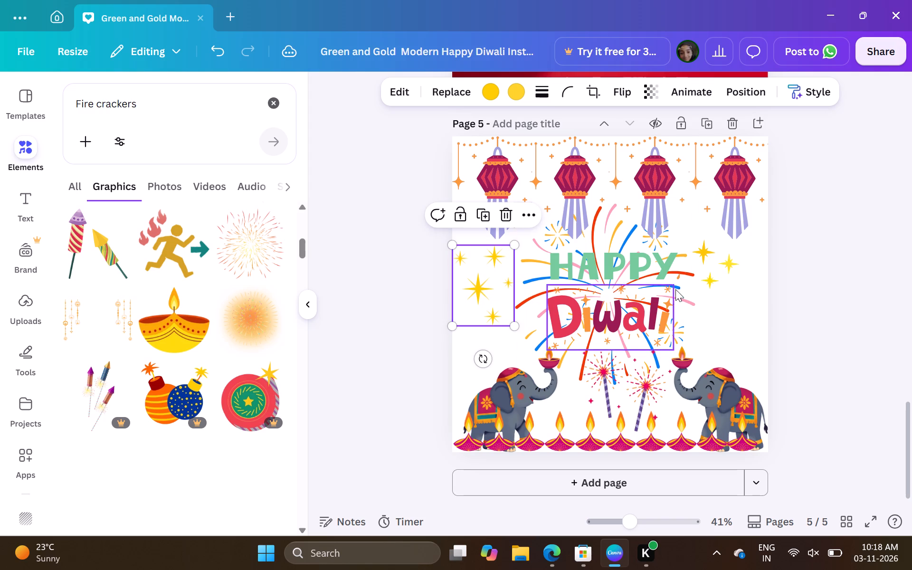
Enlarge the golden star cluster on the right side of the Happy Diwali lettering and shift it slightly towards the page edge.
left_click(703, 277)
left_click_drag(743, 287, 761, 298)
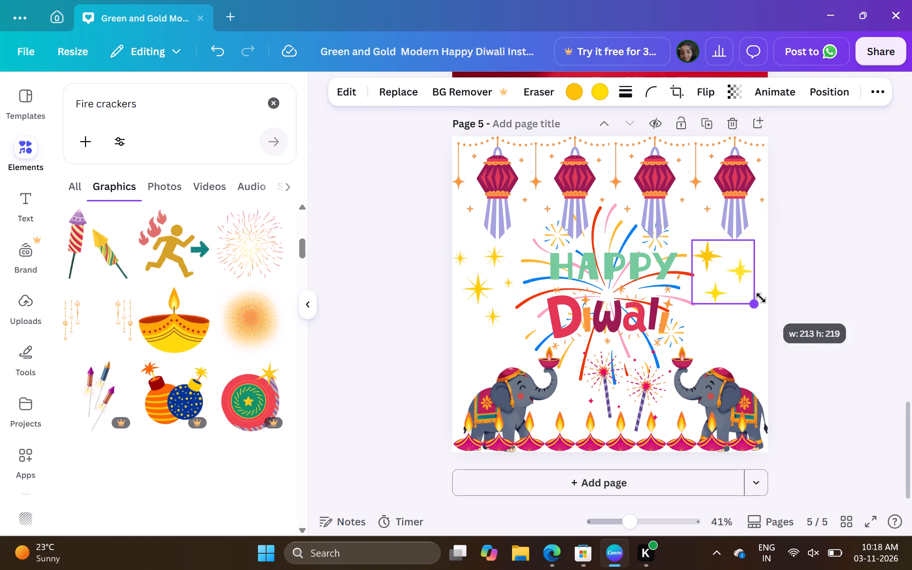
left_click_drag(761, 298, 763, 299)
left_click_drag(745, 289, 751, 290)
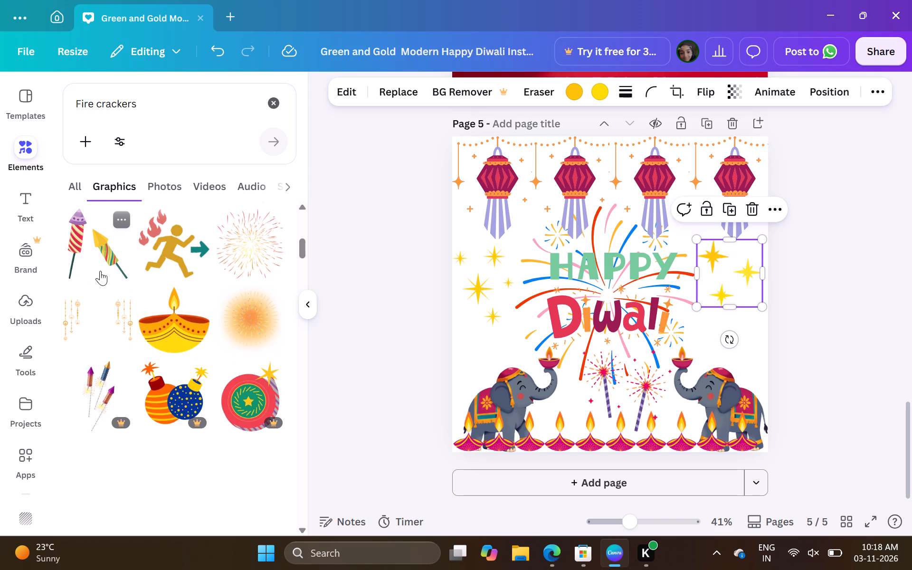
Search the graphics for "rocket cracker".
left_click(157, 115)
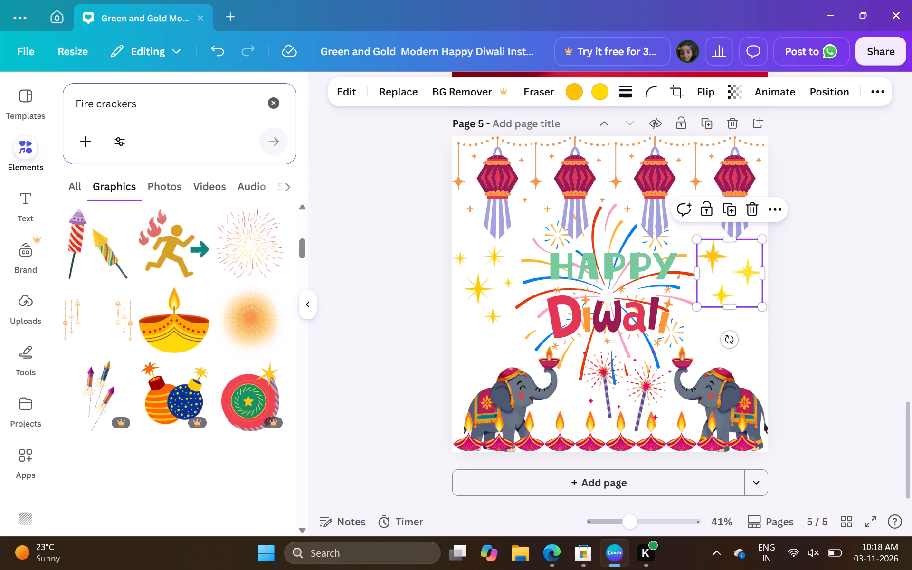
left_click_drag(152, 112, 0, 105)
type("rocket")
key("space")
type("ctra")
key("BackSpace")
key("BackSpace")
key("r")
key("BackSpace")
key("BackSpace")
type("racker")
key("Return")
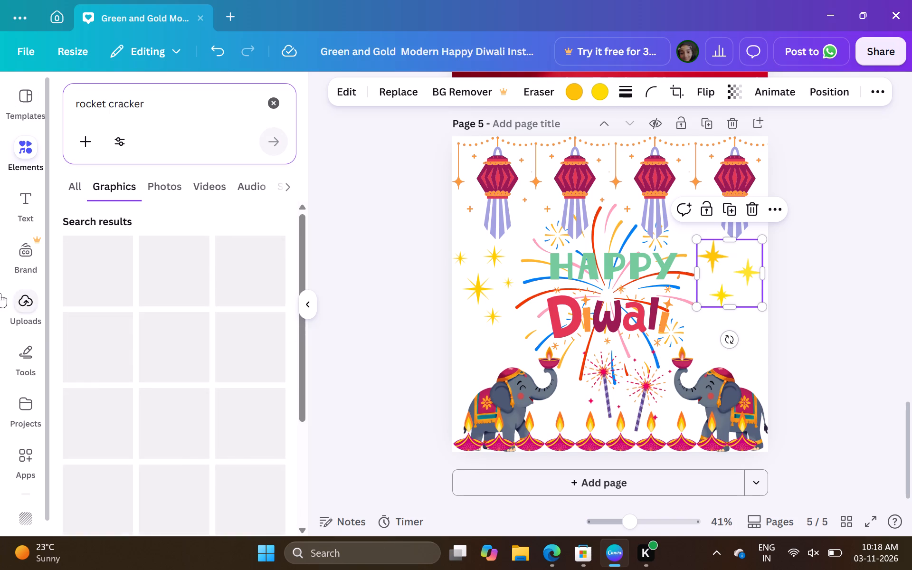
Add the blue and red striped rocket with golden sparks, shrink it and place it just above the left-hand elephant.
scroll(148, 344, "down", 2)
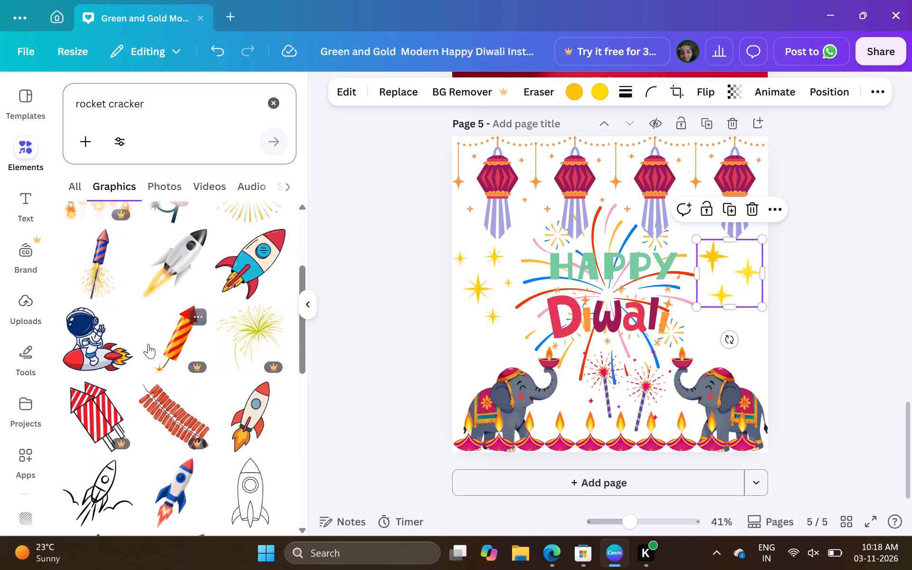
left_click(92, 271)
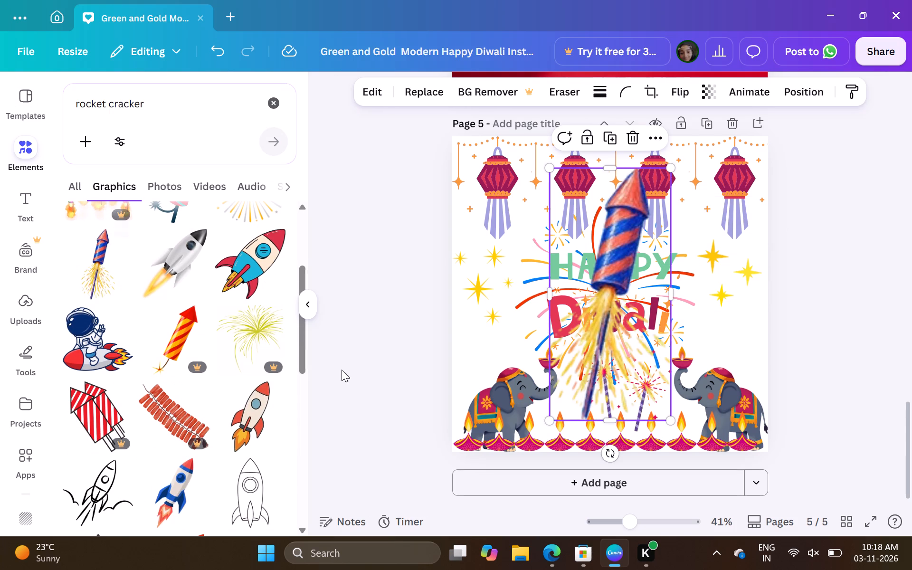
left_click_drag(619, 267, 507, 306)
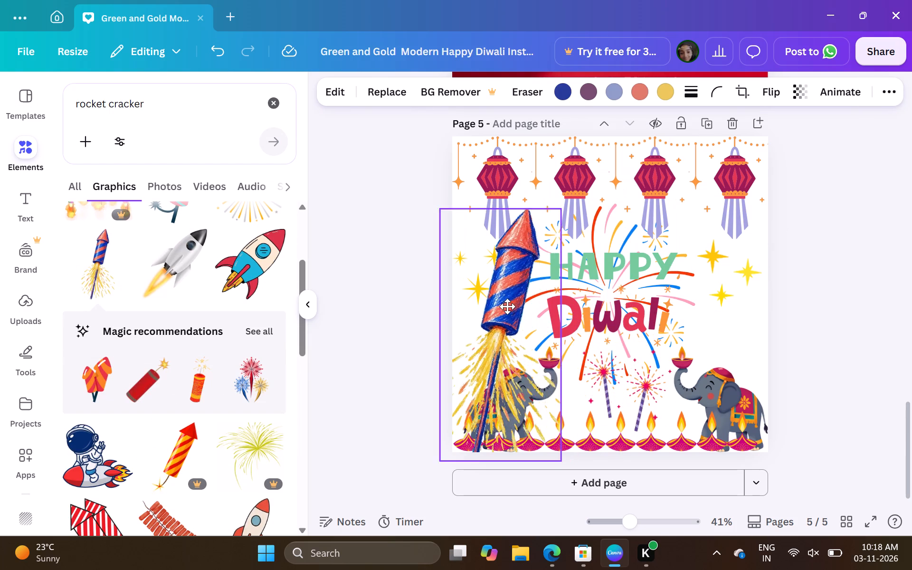
left_click_drag(507, 306, 507, 293)
left_click_drag(558, 438, 516, 370)
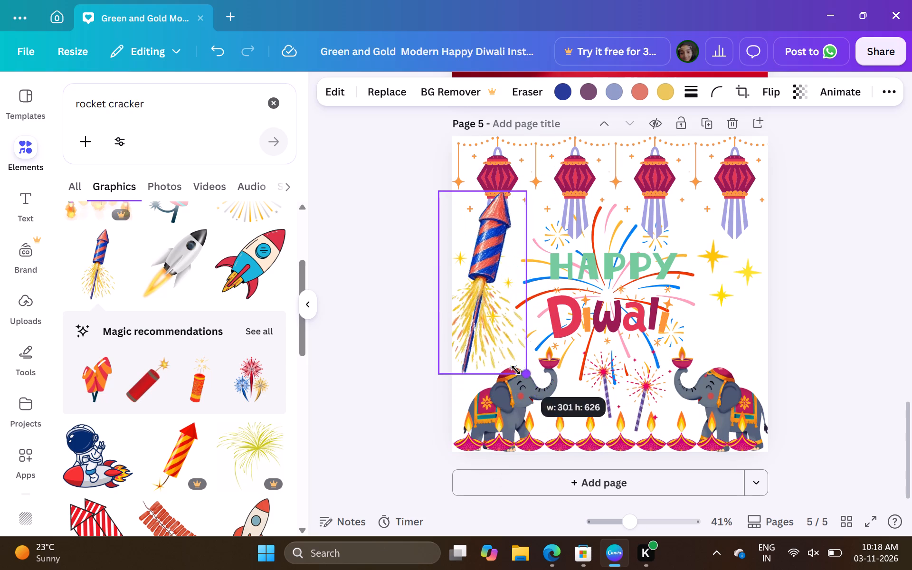
left_click_drag(516, 370, 494, 341)
left_click_drag(477, 264, 489, 307)
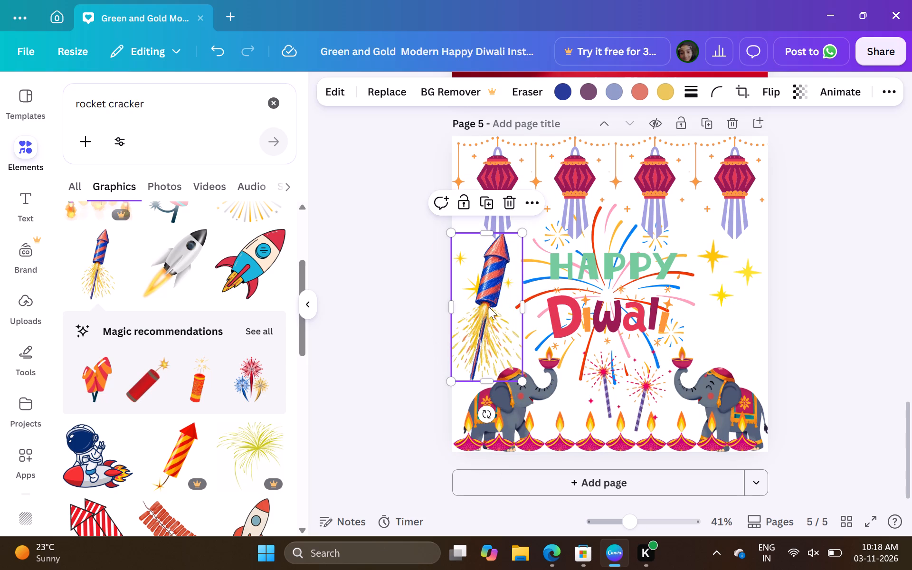
left_click_drag(522, 385, 497, 355)
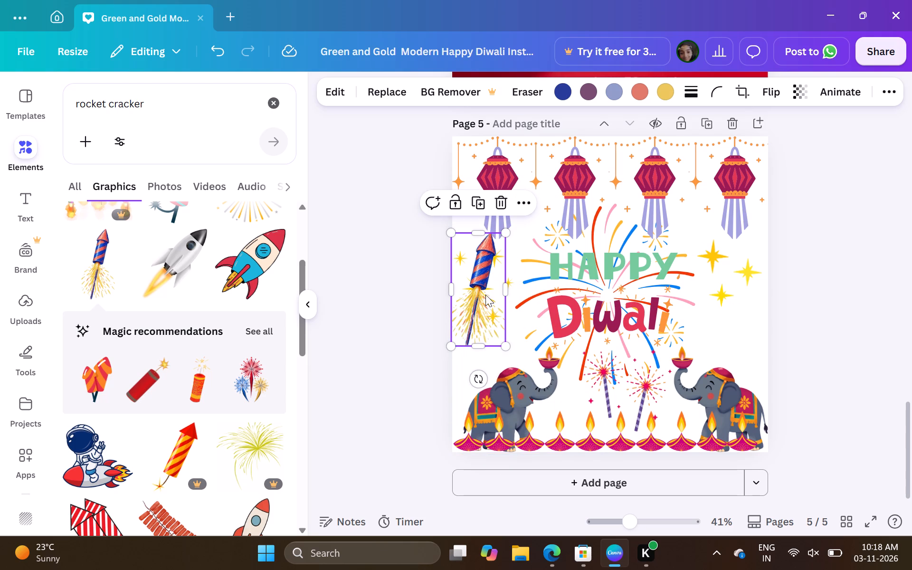
left_click_drag(484, 292, 484, 331)
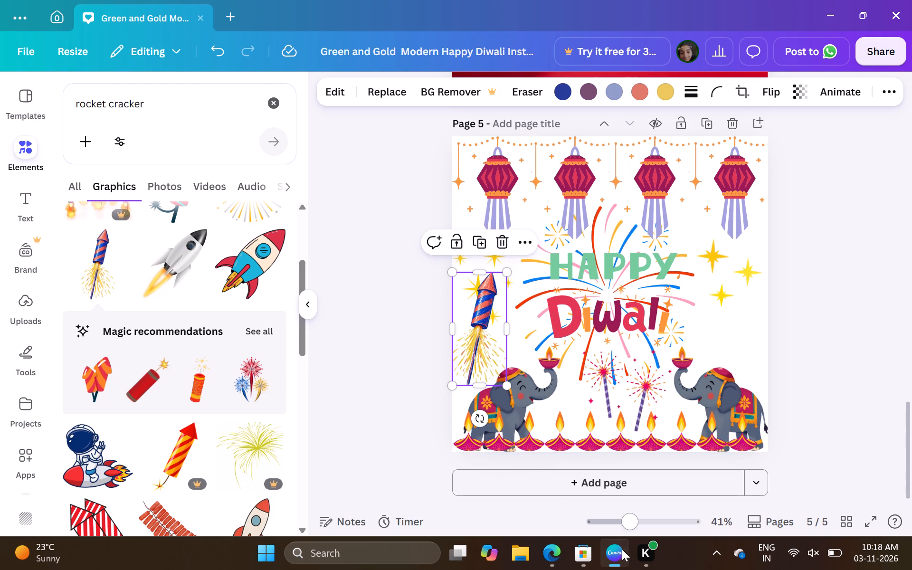